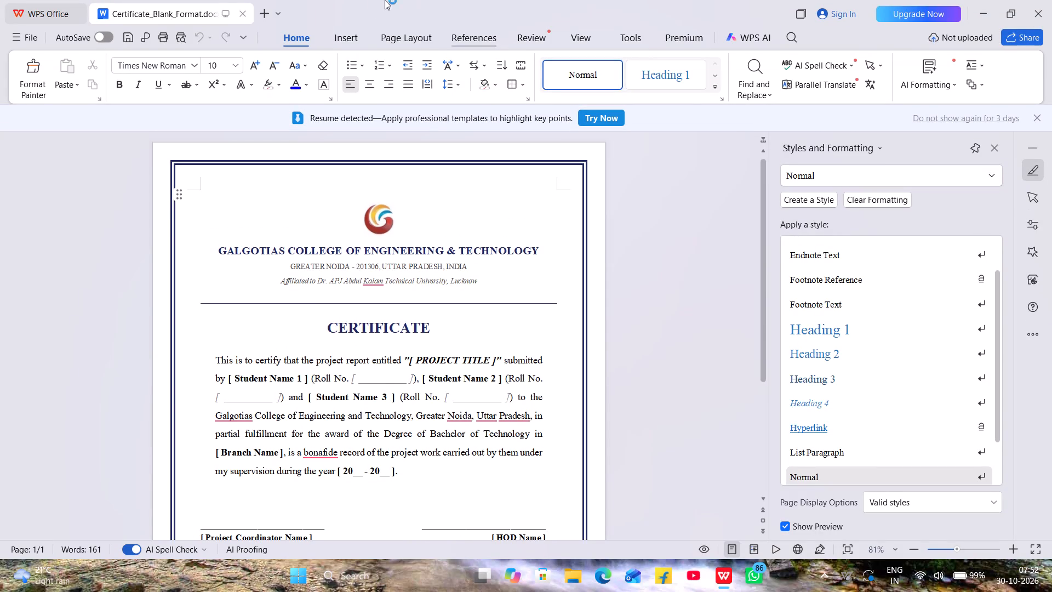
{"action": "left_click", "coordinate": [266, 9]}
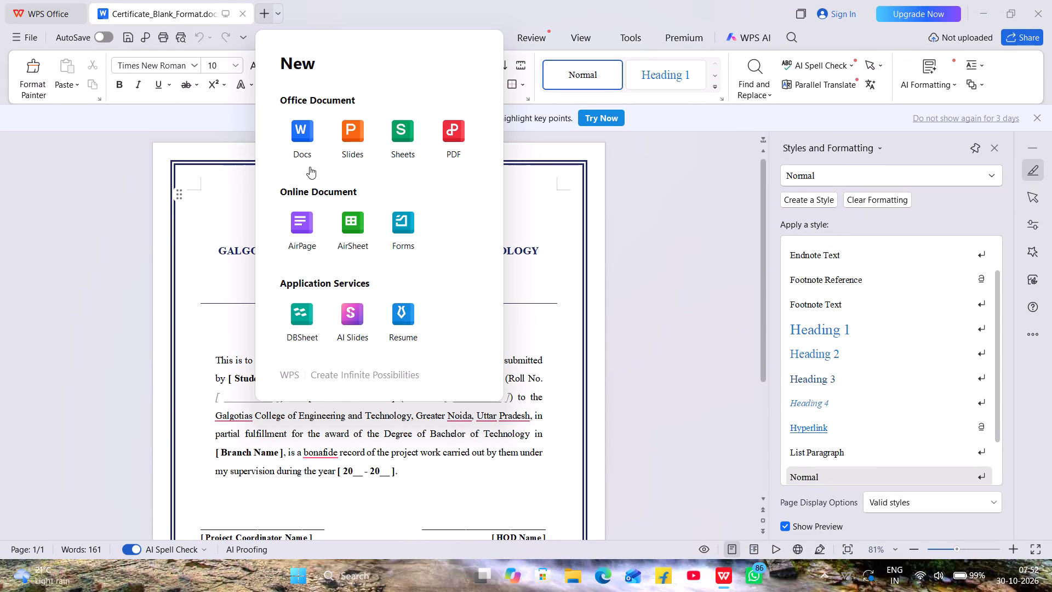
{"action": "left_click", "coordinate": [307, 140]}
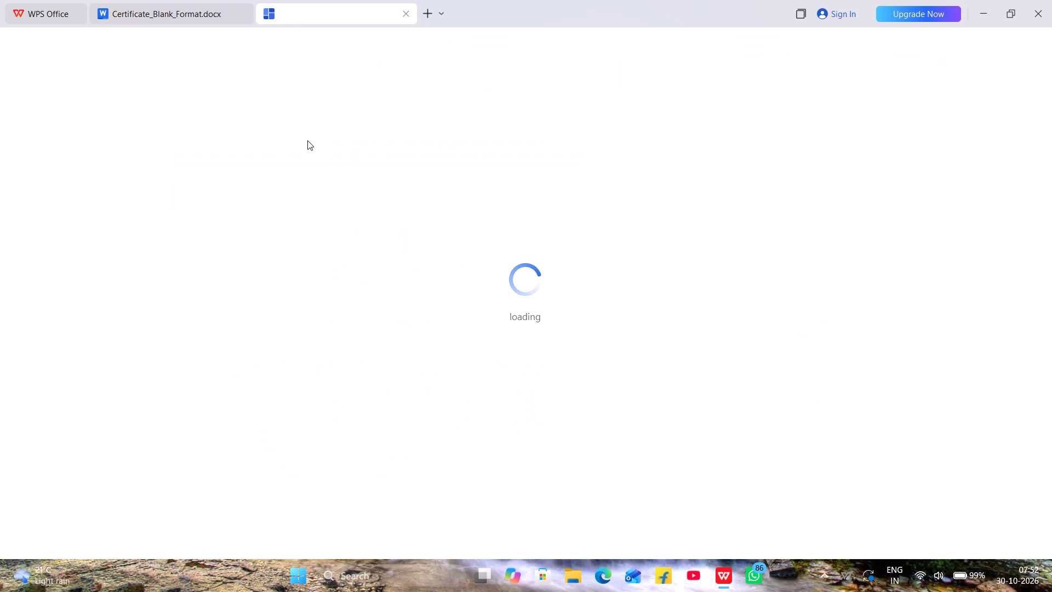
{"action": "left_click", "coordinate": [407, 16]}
Open the recent document mpfinal report.docx.
{"action": "left_click", "coordinate": [25, 27]}
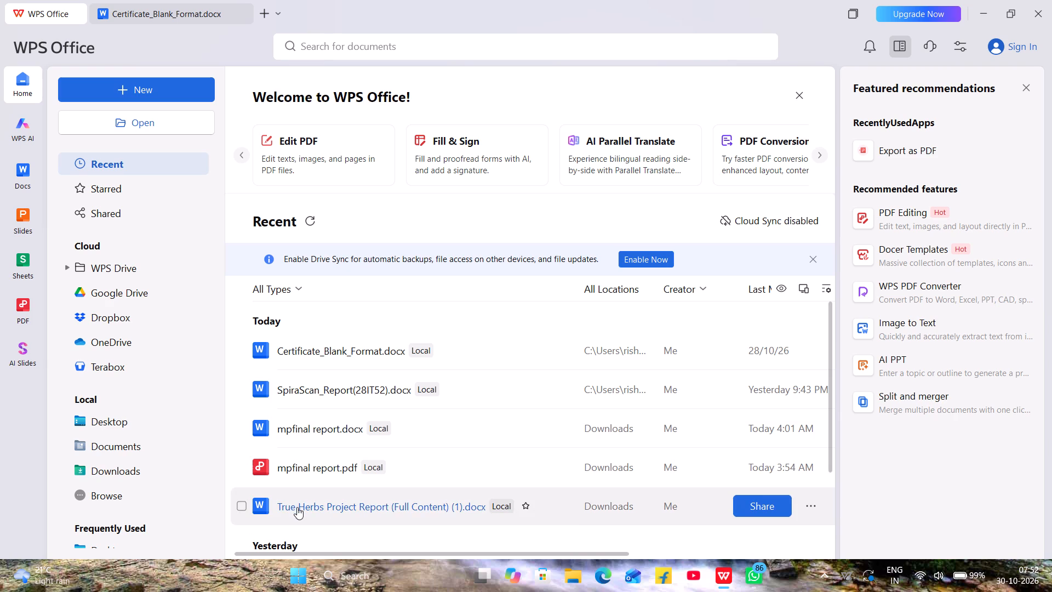
{"action": "left_click", "coordinate": [302, 432]}
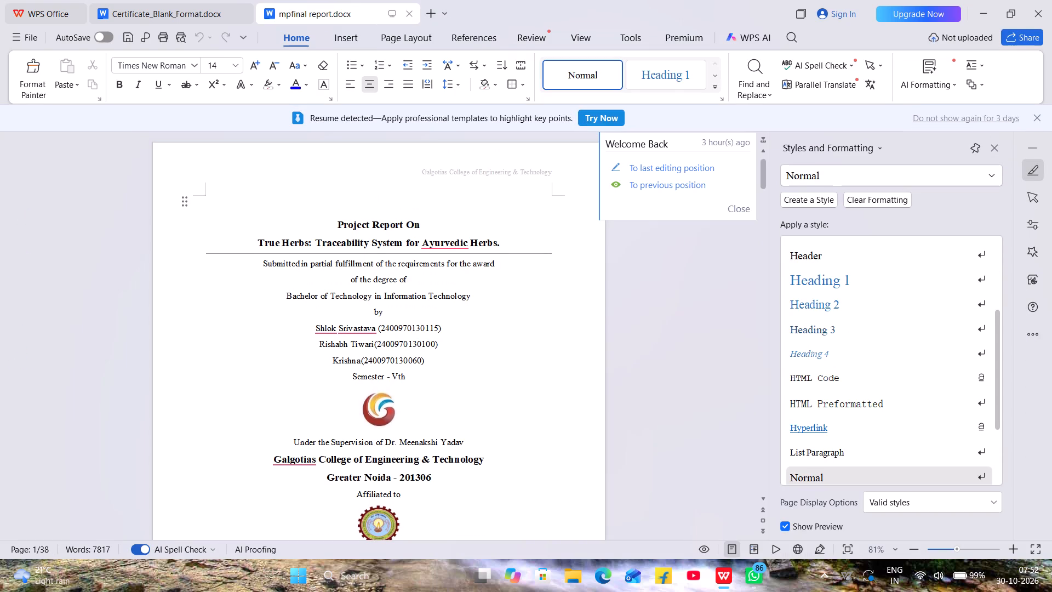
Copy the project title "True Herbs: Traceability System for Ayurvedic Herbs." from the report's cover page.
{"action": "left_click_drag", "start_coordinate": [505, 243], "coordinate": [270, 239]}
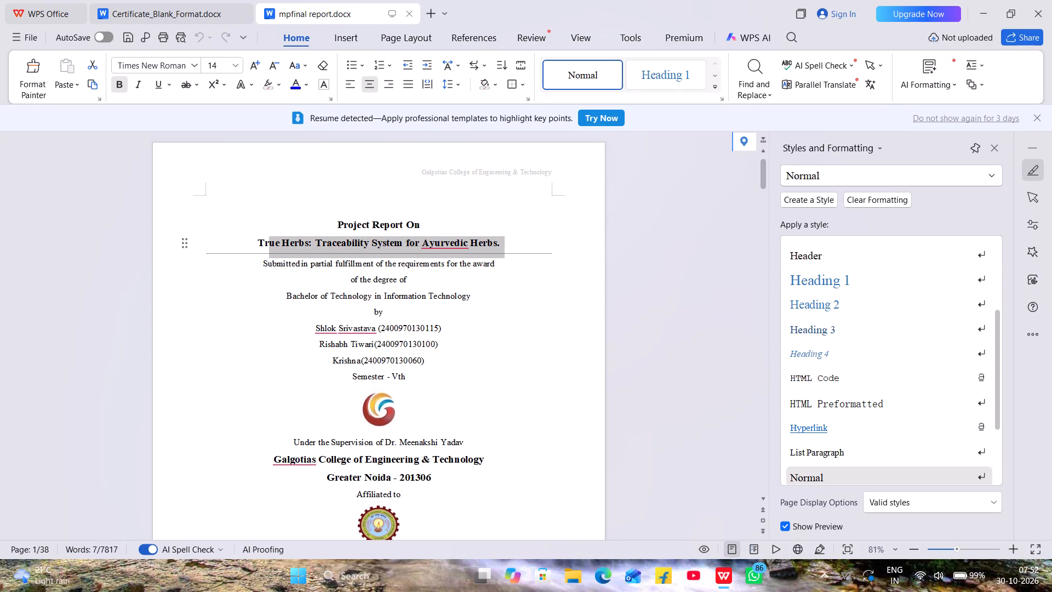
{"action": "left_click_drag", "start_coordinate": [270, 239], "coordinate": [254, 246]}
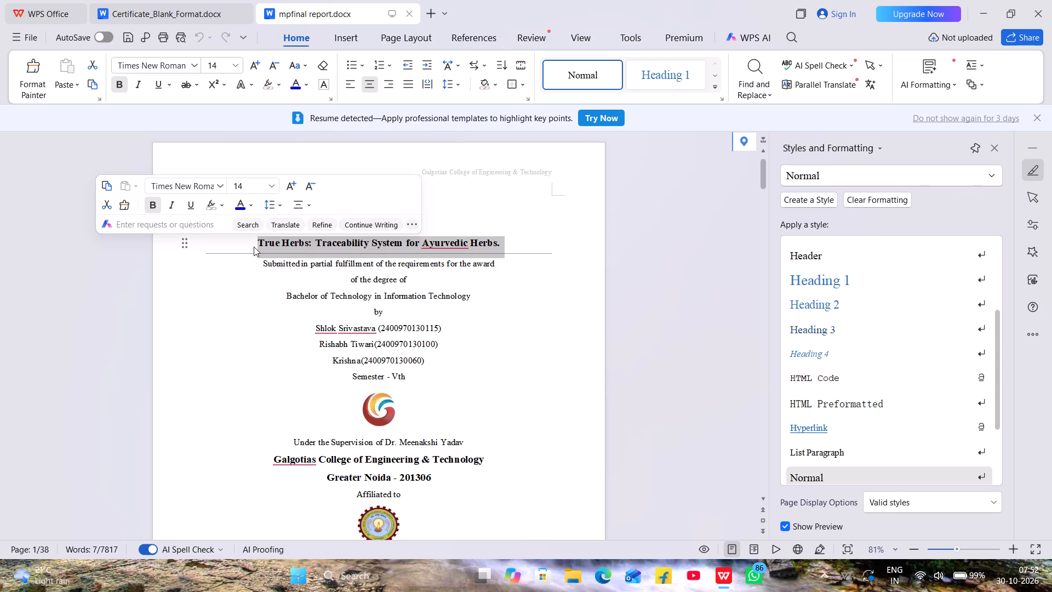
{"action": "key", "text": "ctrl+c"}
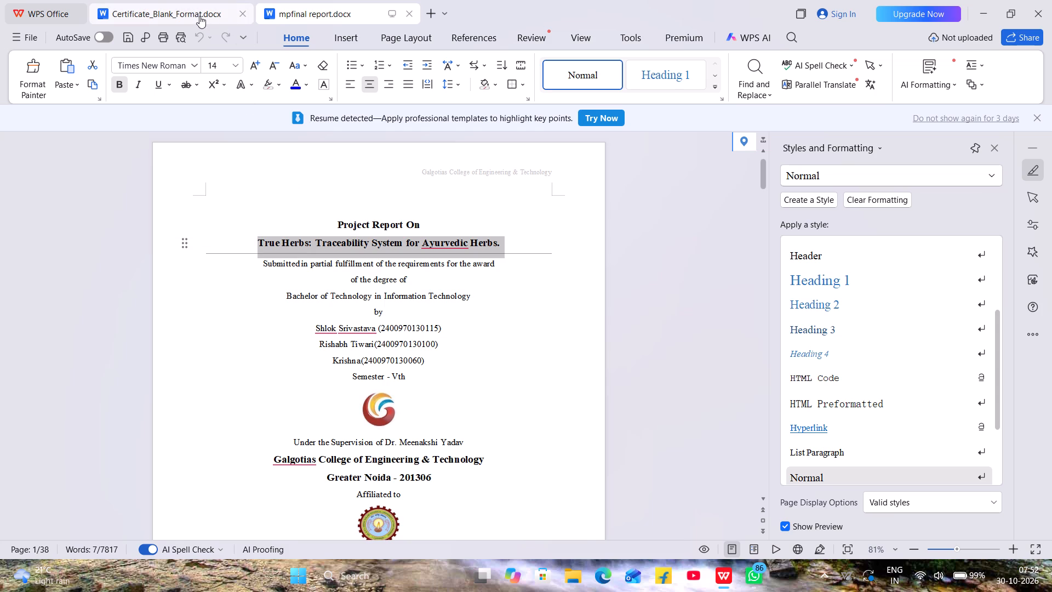
In Certificate_Blank_Format.docx, delete the [ PROJECT TITLE ] placeholder, keeping the quotation marks around it.
{"action": "left_click", "coordinate": [199, 16]}
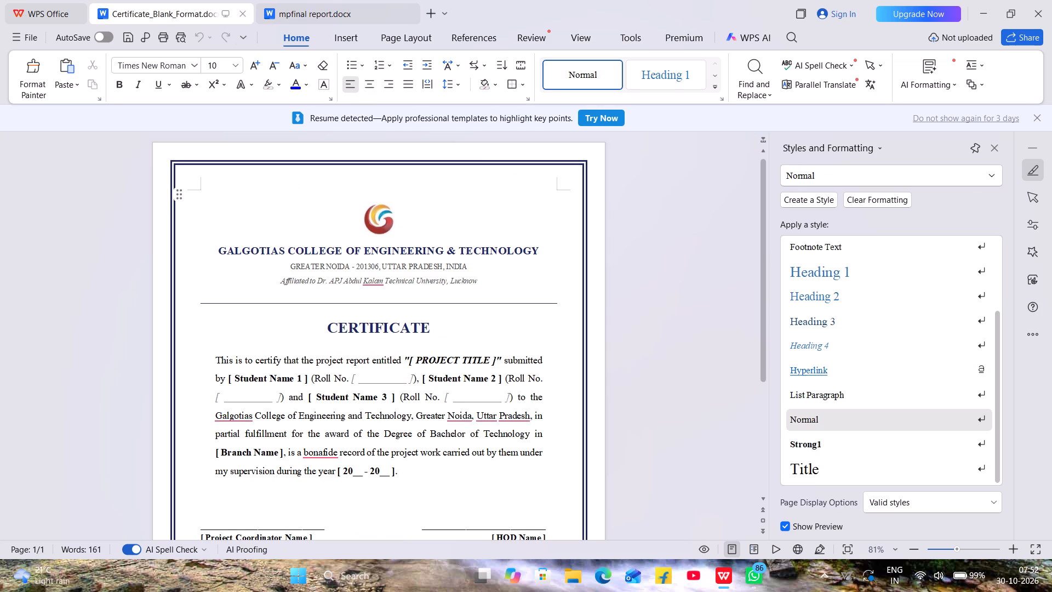
{"action": "left_click", "coordinate": [495, 362]}
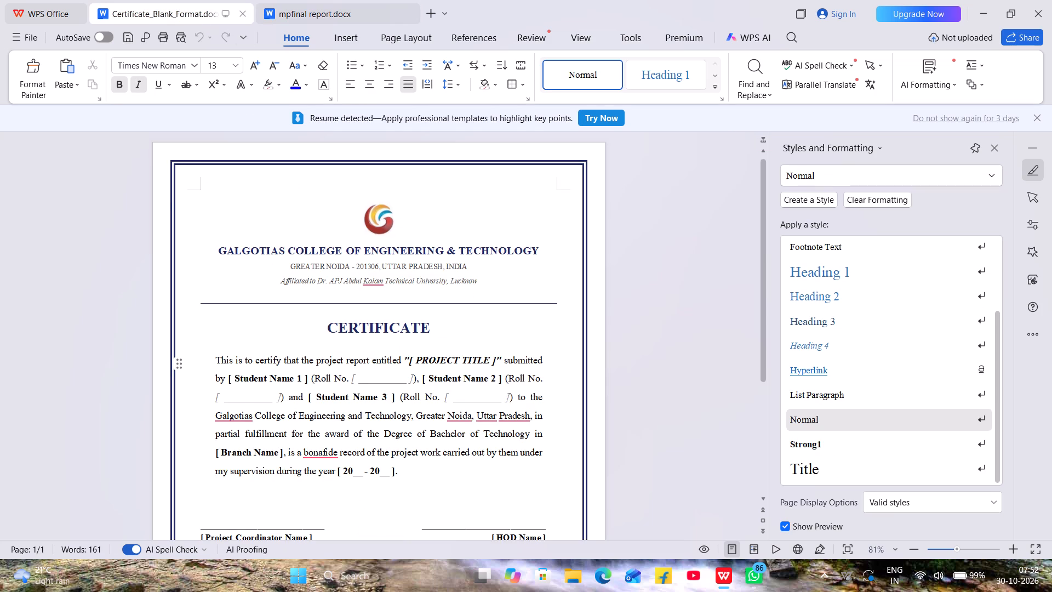
{"action": "key", "text": "BackSpace"}
{"action": "key", "text": "BackSpace"}
{"action": "key", "text": "BackSpace"}
{"action": "key", "text": "BackSpace"}
{"action": "key", "text": "BackSpace"}
{"action": "key", "text": "BackSpace"}
{"action": "key", "text": "BackSpace"}
{"action": "key", "text": "BackSpace"}
{"action": "key", "text": "BackSpace"}
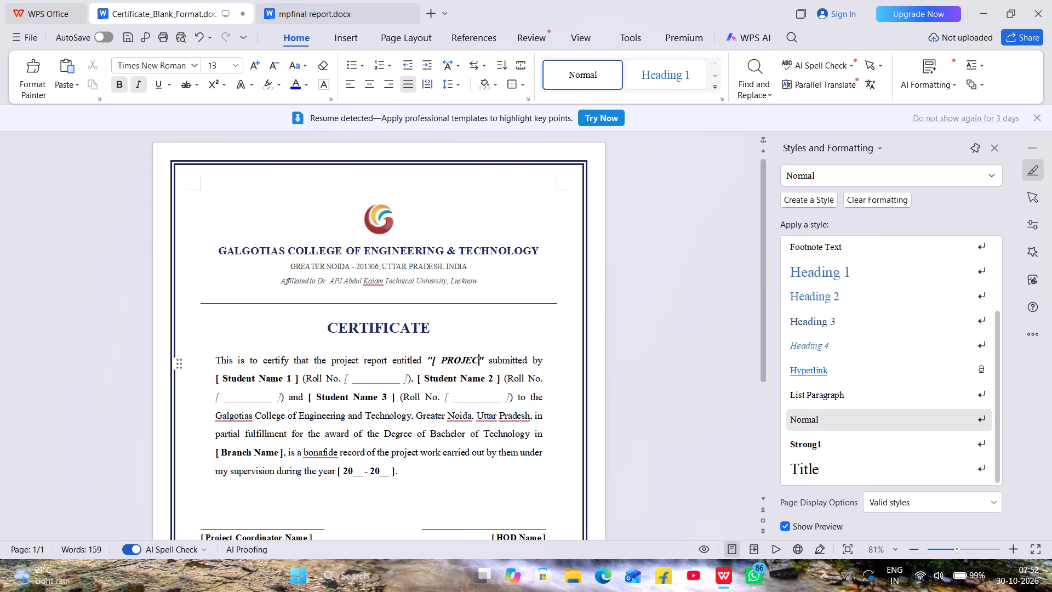
{"action": "key", "text": "BackSpace"}
{"action": "key", "text": "BackSpace"}
{"action": "key", "text": "BackSpace"}
{"action": "key", "text": "BackSpace"}
{"action": "key", "text": "BackSpace"}
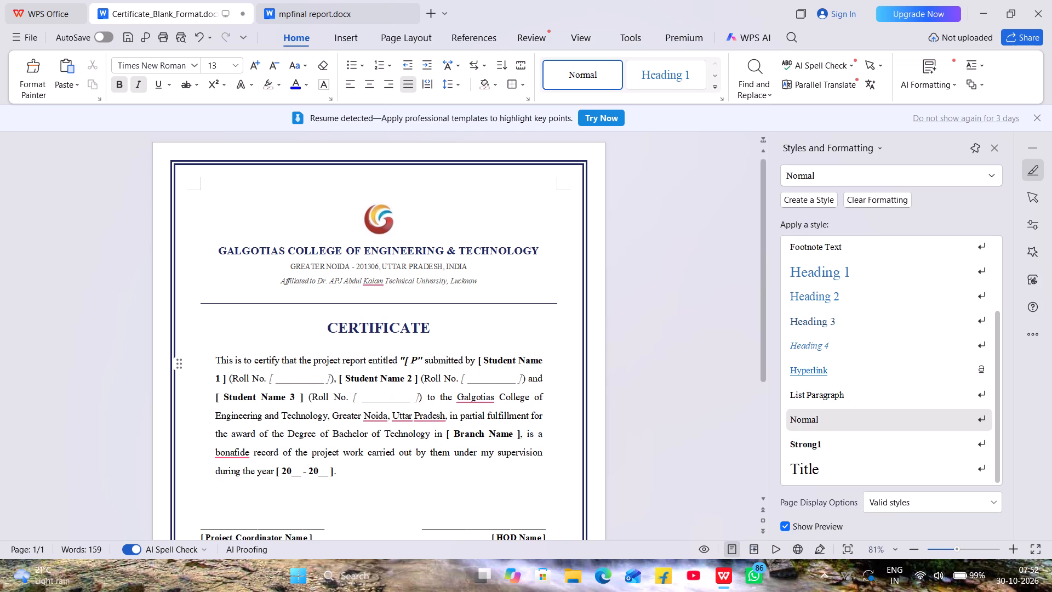
{"action": "key", "text": "BackSpace"}
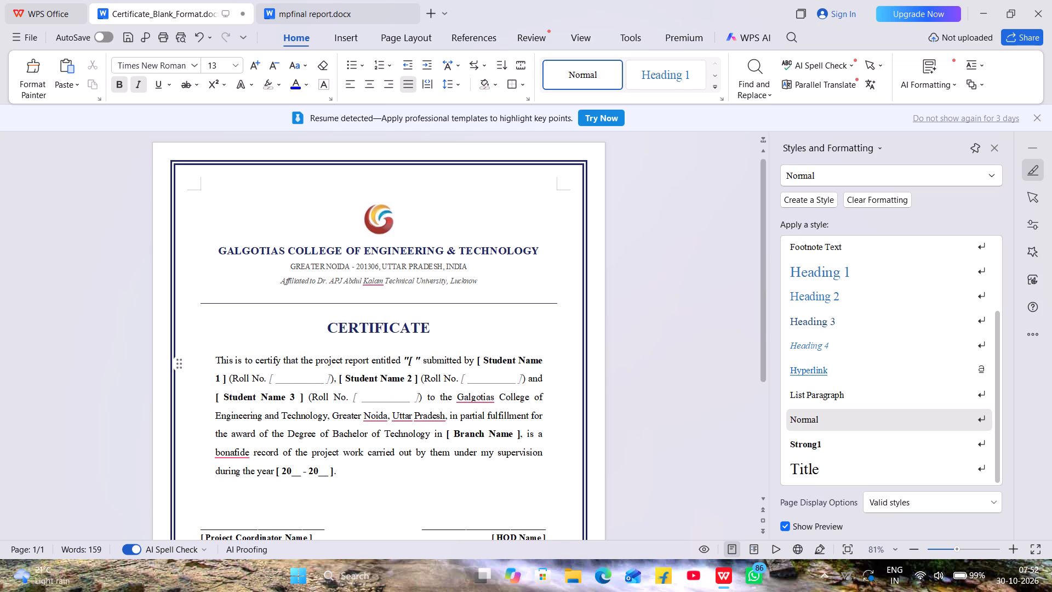
{"action": "key", "text": "BackSpace"}
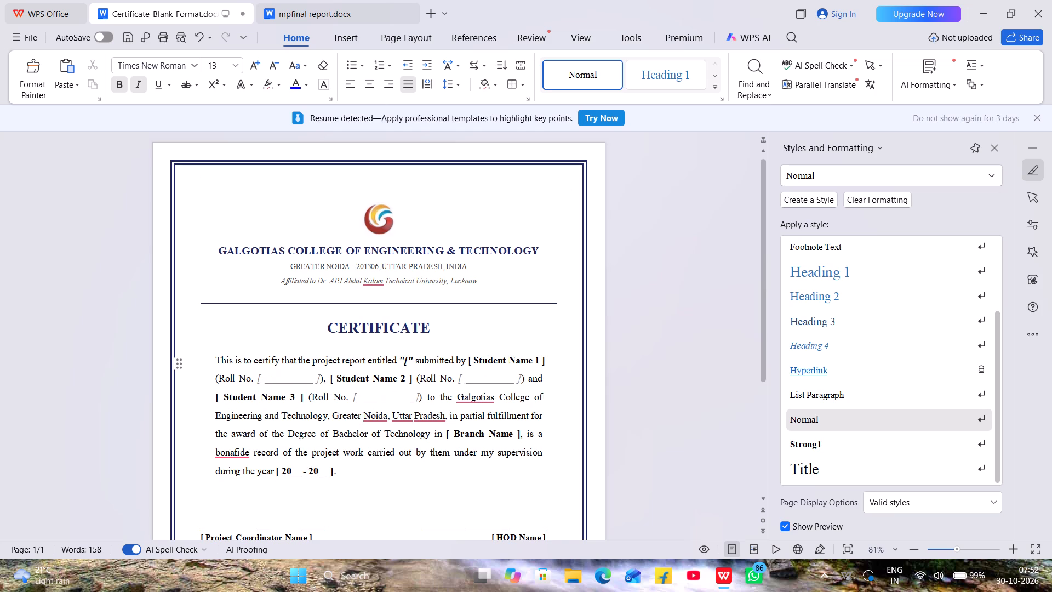
{"action": "key", "text": "BackSpace"}
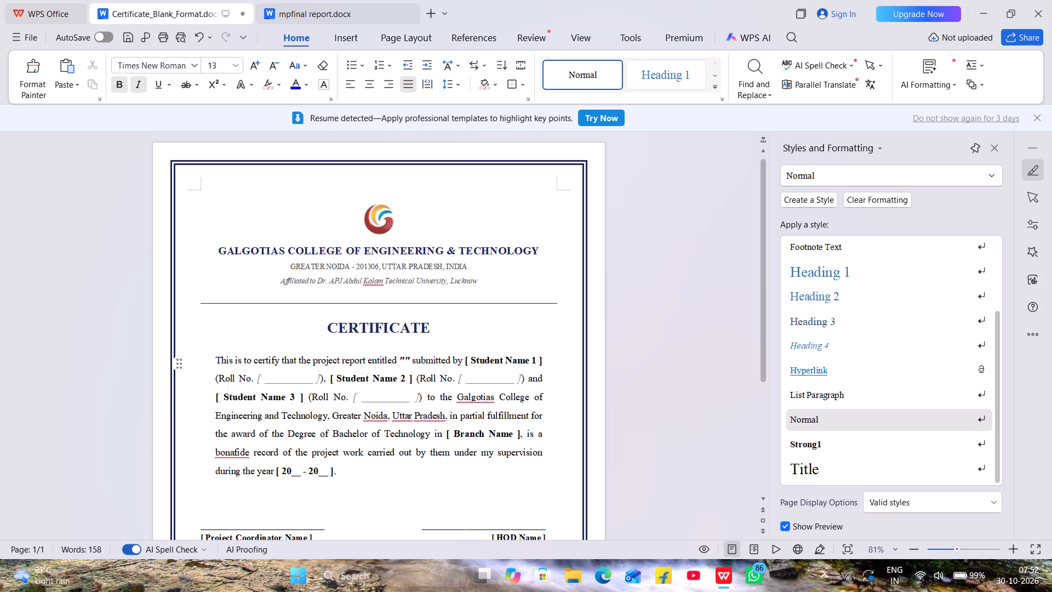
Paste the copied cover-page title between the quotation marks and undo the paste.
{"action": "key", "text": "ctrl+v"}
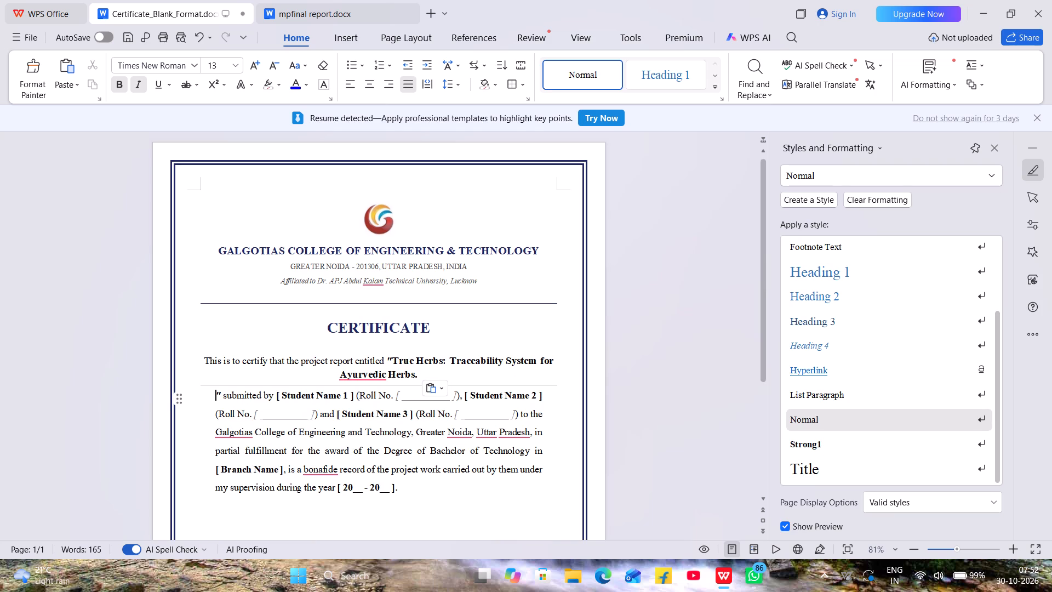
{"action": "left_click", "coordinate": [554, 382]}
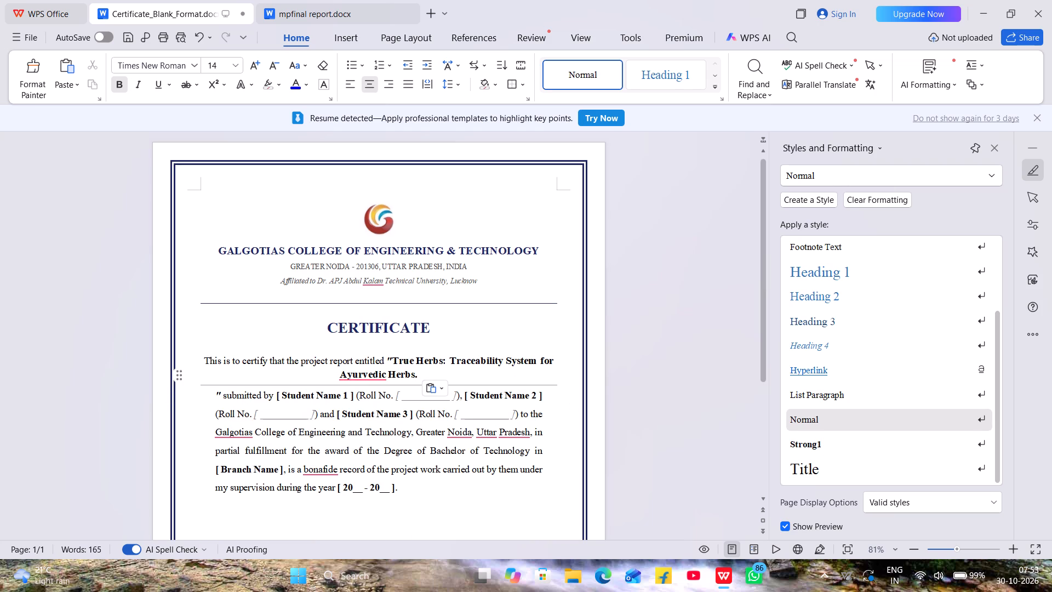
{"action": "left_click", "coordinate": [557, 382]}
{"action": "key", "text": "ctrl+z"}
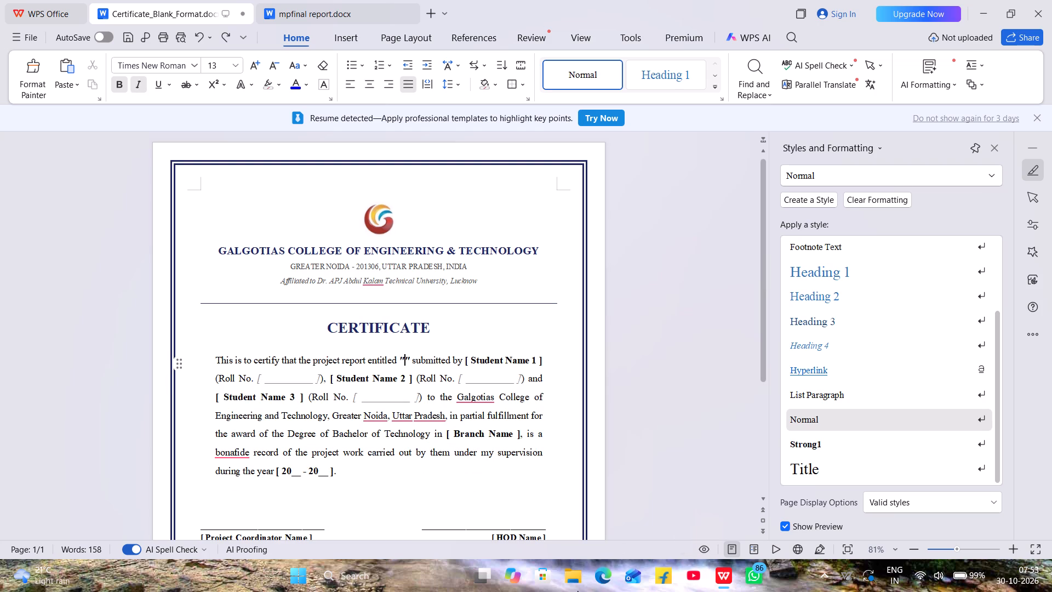
Copy "True Herbs: Traceability System for Ayurvedic Herbs" from the certificate page of mpfinal report.docx into the empty quotation marks of the blank certificate.
{"action": "left_click", "coordinate": [271, 0]}
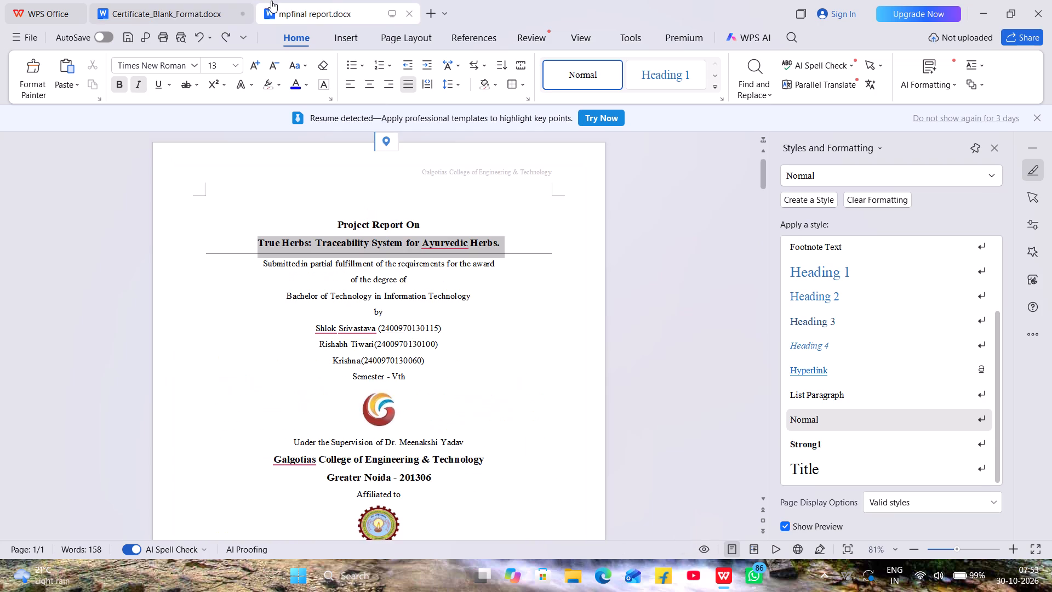
{"action": "scroll", "coordinate": [507, 383], "scroll_direction": "down", "scroll_amount": 15}
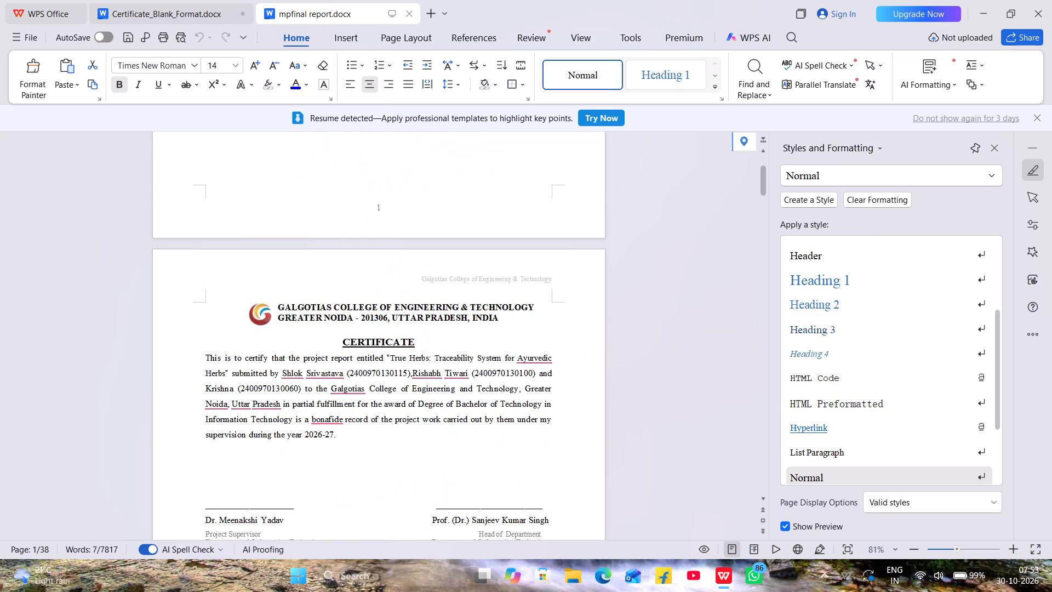
{"action": "left_click", "coordinate": [484, 445]}
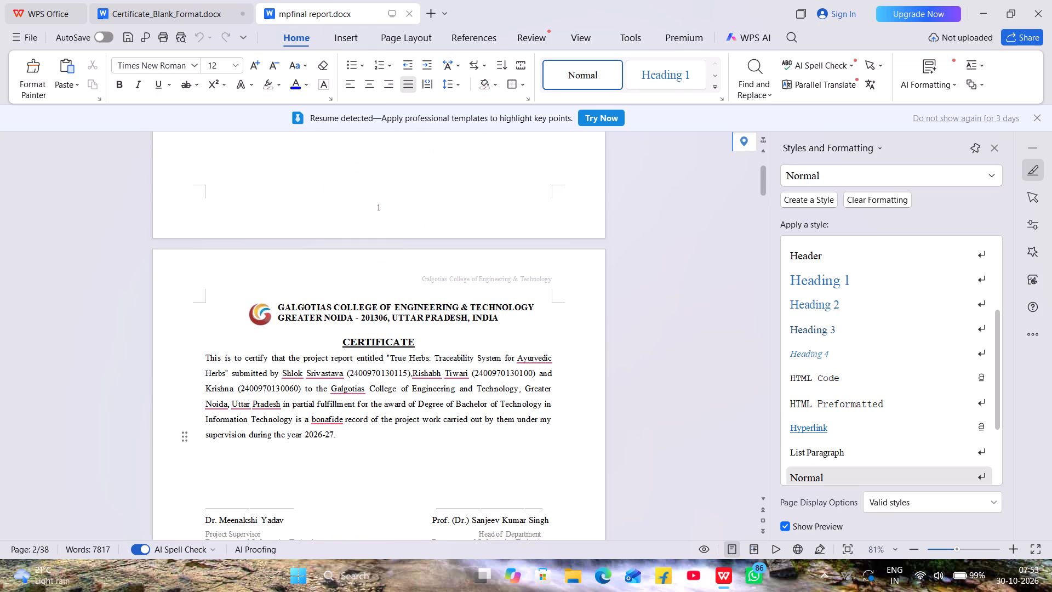
{"action": "left_click_drag", "start_coordinate": [226, 373], "coordinate": [178, 350]}
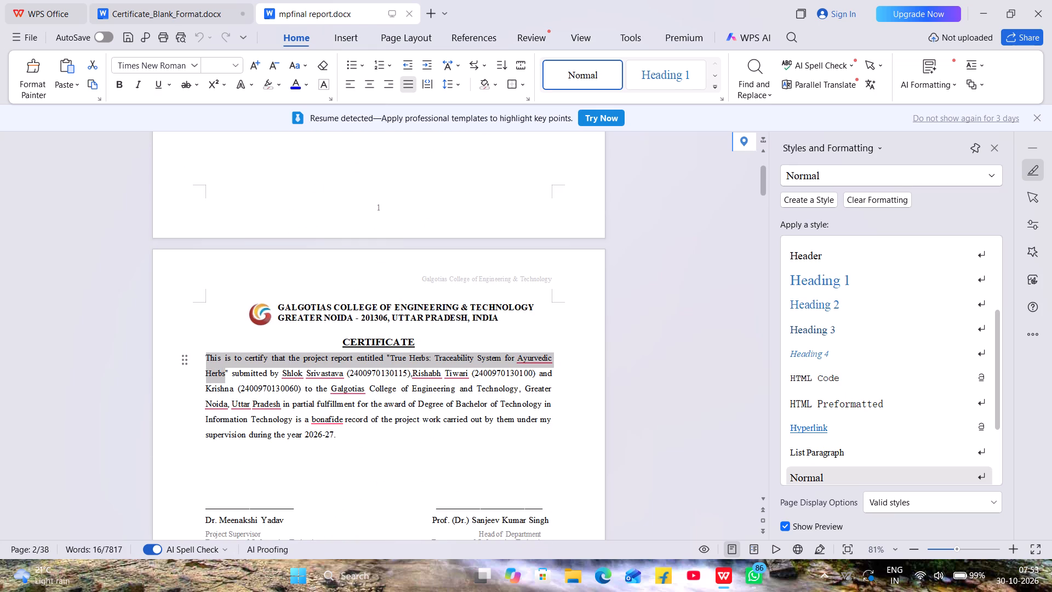
{"action": "left_click_drag", "start_coordinate": [178, 350], "coordinate": [387, 354]}
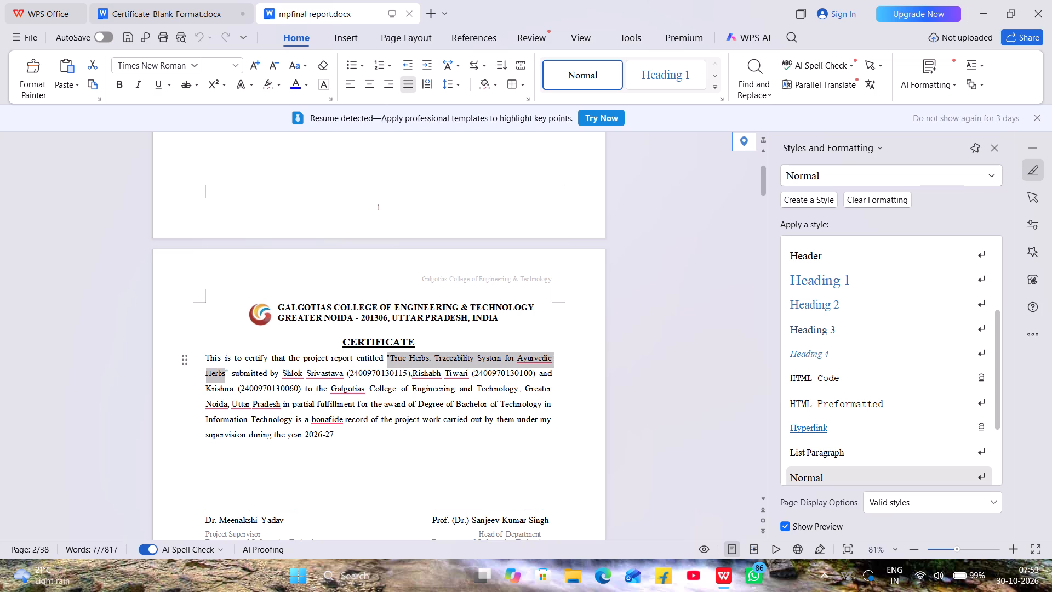
{"action": "left_click_drag", "start_coordinate": [387, 354], "coordinate": [391, 354]}
{"action": "key", "text": "ctrl+c"}
{"action": "left_click", "coordinate": [199, 12]}
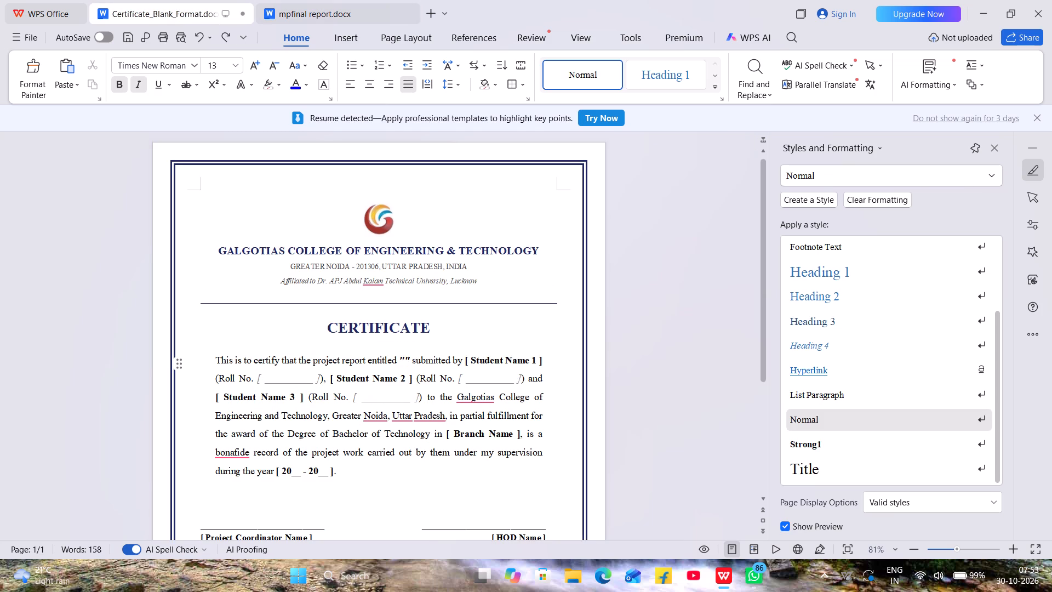
{"action": "key", "text": "ctrl+v"}
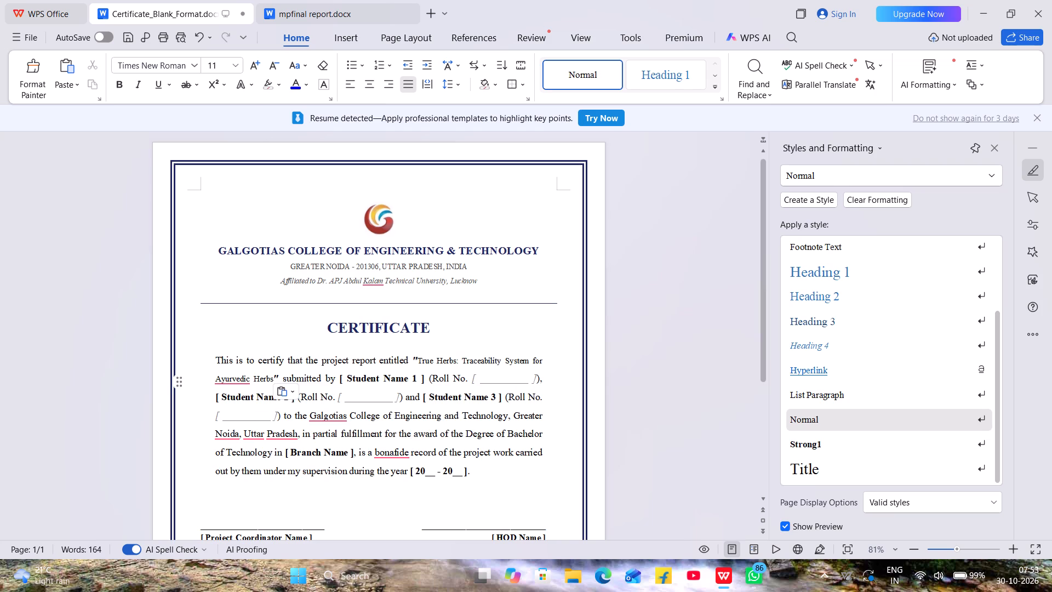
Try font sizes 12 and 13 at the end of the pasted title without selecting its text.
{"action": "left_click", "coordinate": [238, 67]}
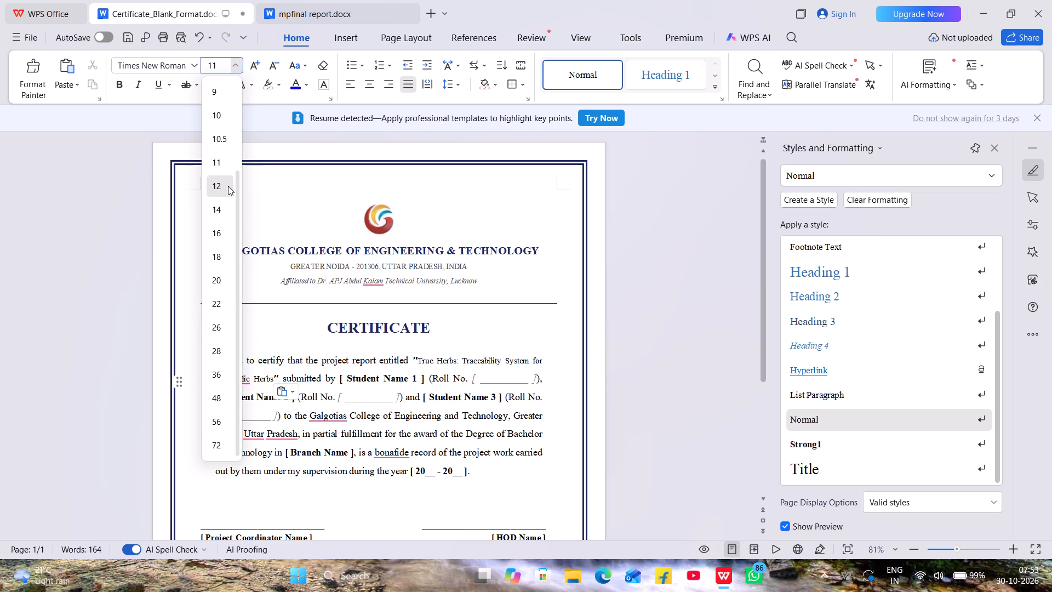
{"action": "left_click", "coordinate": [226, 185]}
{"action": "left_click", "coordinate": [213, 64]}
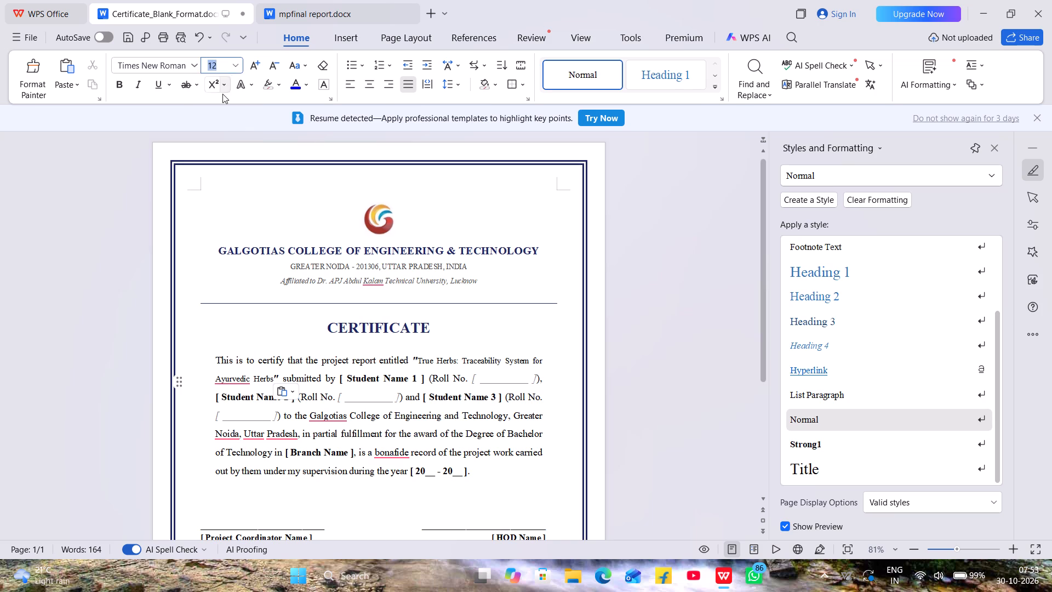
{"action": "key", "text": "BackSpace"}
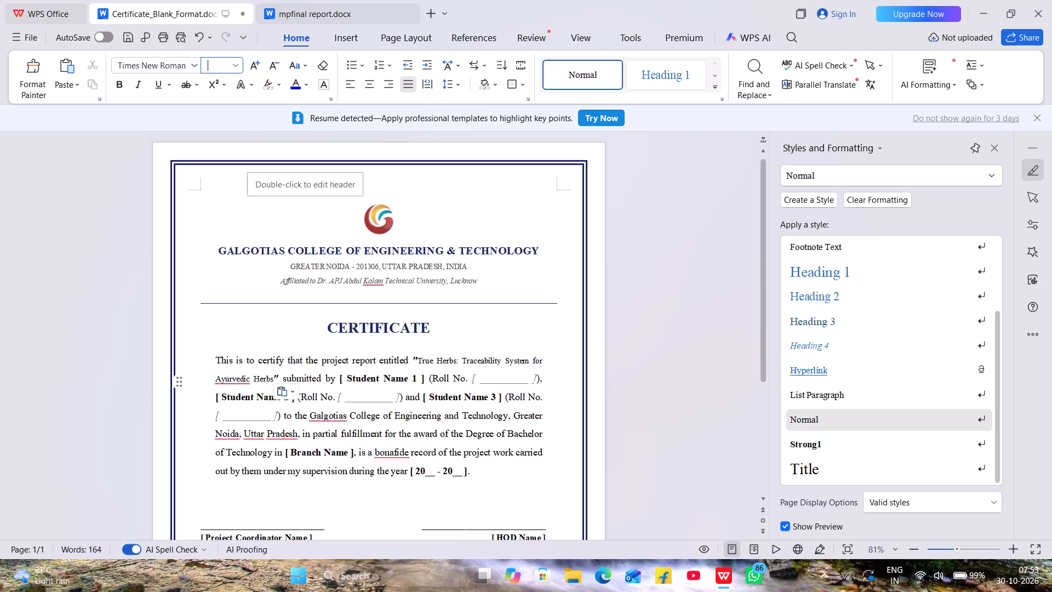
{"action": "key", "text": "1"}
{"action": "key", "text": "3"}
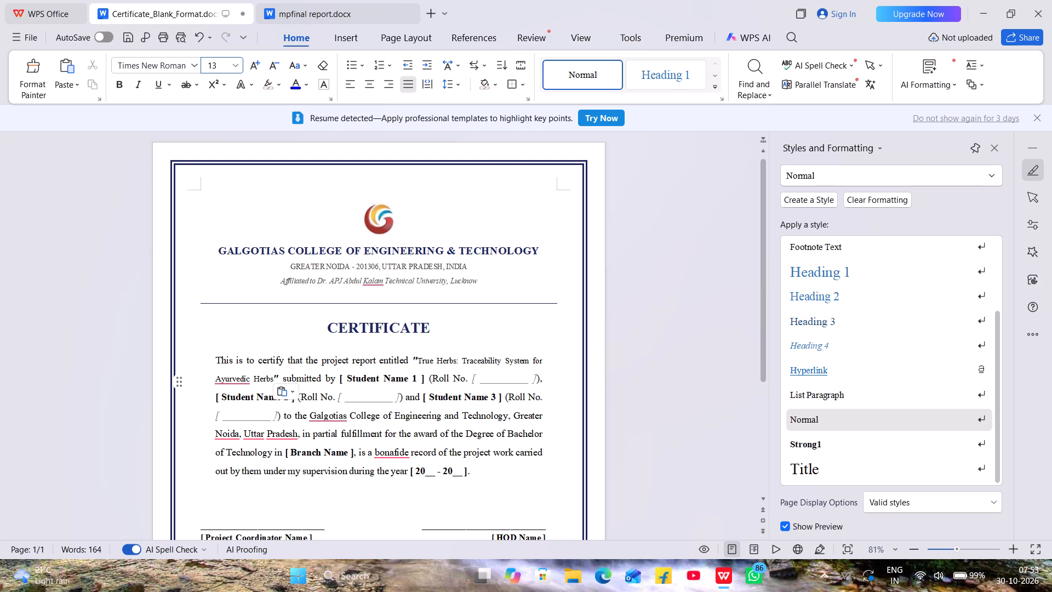
Select the pasted project title in the certificate paragraph, try font size 13, and make it bold.
{"action": "left_click_drag", "start_coordinate": [273, 378], "coordinate": [410, 356]}
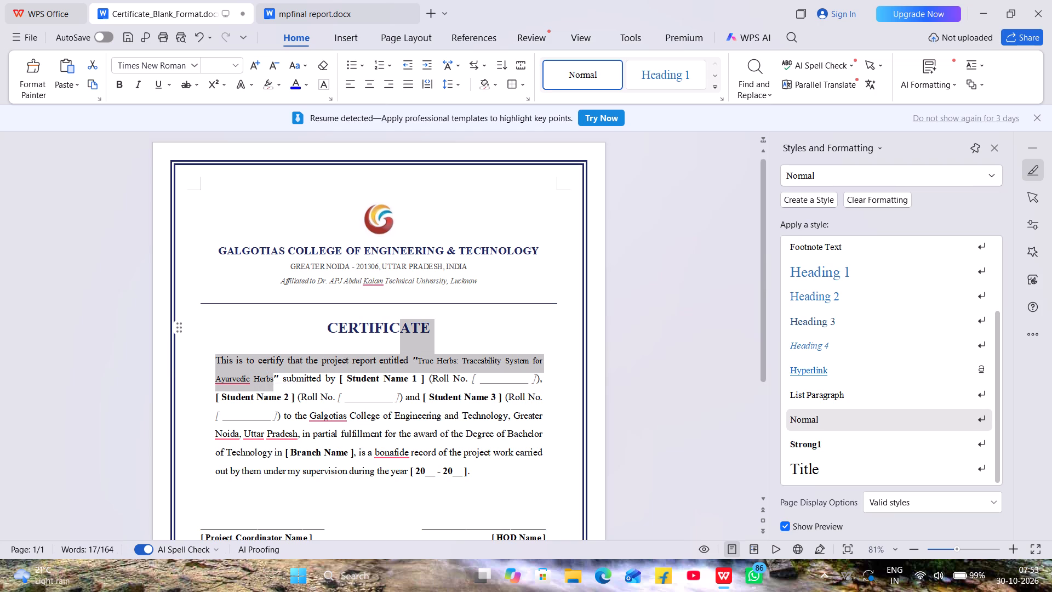
{"action": "left_click_drag", "start_coordinate": [410, 356], "coordinate": [420, 360]}
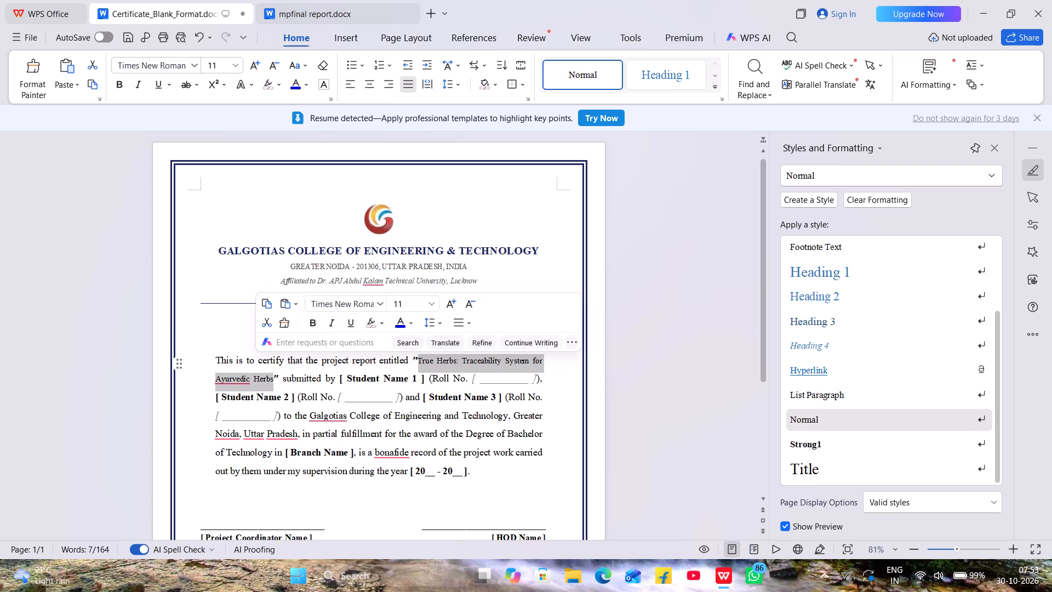
{"action": "left_click", "coordinate": [217, 64]}
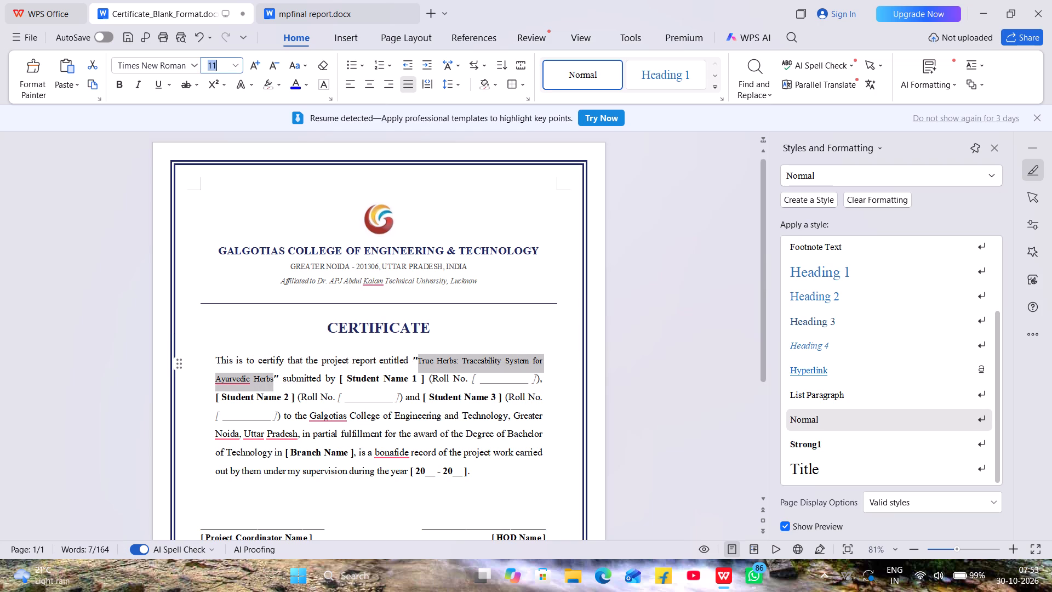
{"action": "key", "text": "BackSpace"}
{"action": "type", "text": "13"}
{"action": "left_click", "coordinate": [117, 84]}
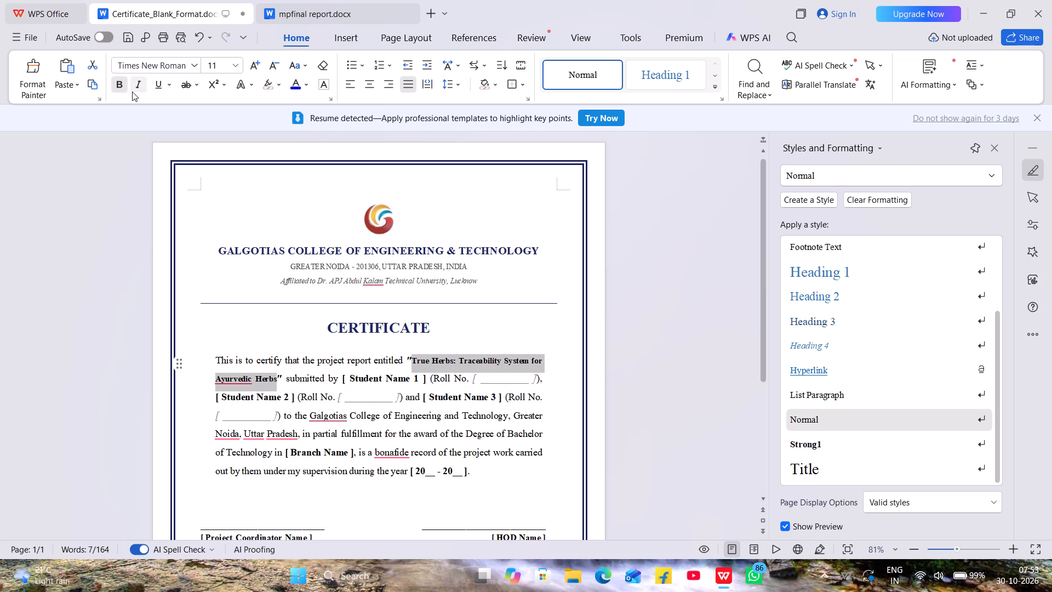
Set the font size of the selected project title in the certificate paragraph to 13.
{"action": "left_click", "coordinate": [222, 70]}
{"action": "key", "text": "BackSpace"}
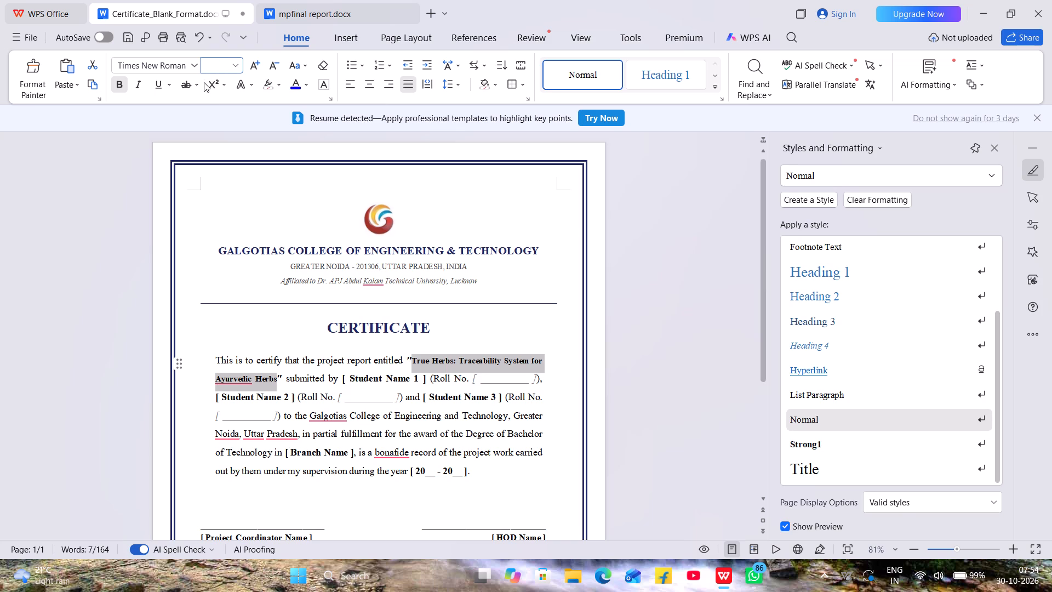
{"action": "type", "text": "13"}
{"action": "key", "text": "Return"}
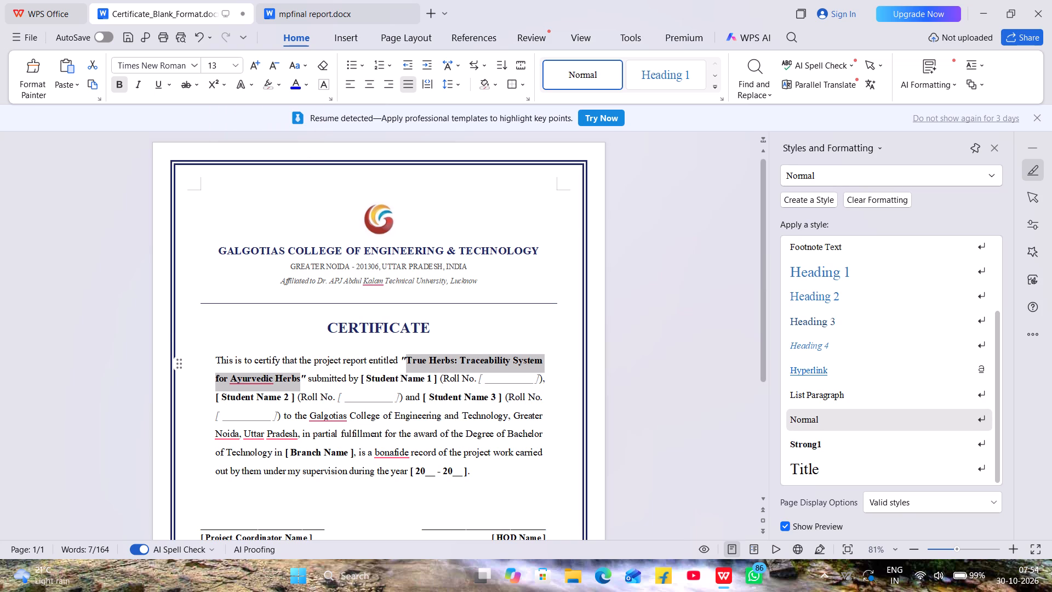
{"action": "left_click", "coordinate": [451, 328]}
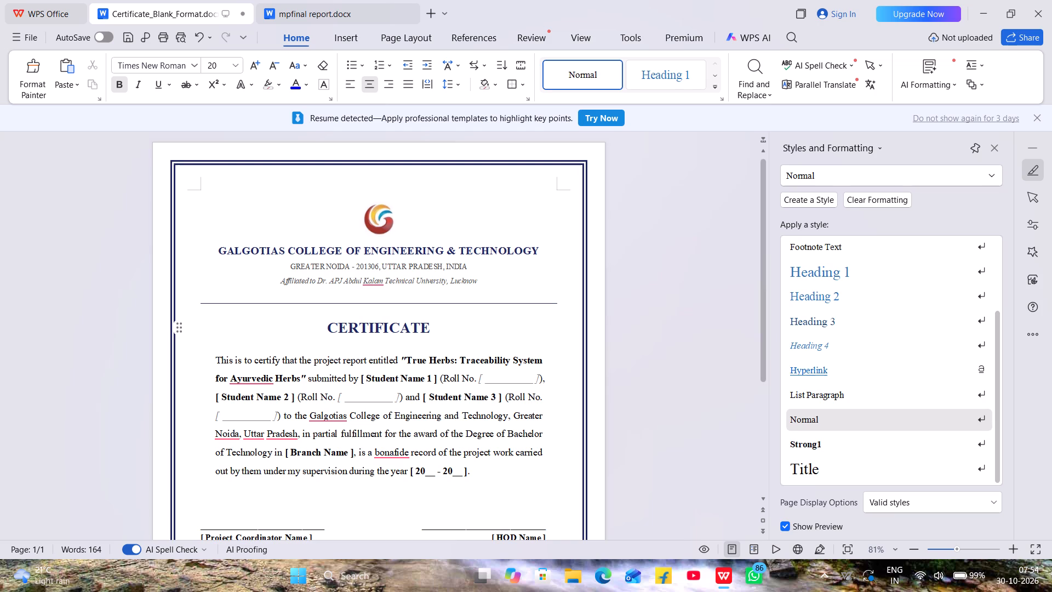
Replace the bracketed "Student Name 1" placeholder, including its brackets, with the first student's full name in the certificate paragraph.
{"action": "left_click", "coordinate": [432, 380]}
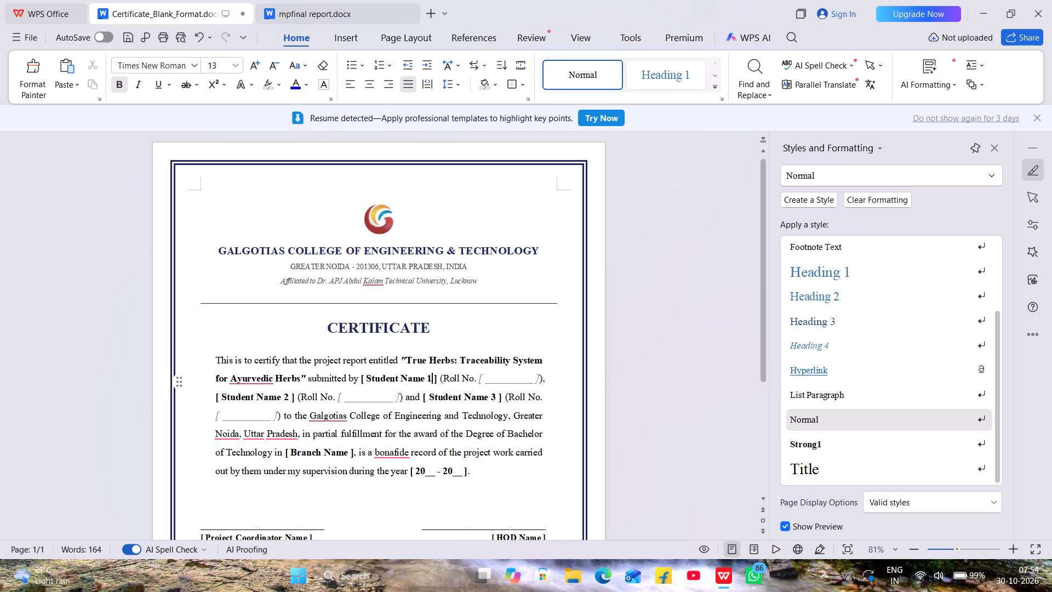
{"action": "left_click", "coordinate": [436, 382]}
{"action": "key", "text": "Right"}
{"action": "key", "text": "BackSpace"}
{"action": "key", "text": "BackSpace"}
{"action": "key", "text": "BackSpace"}
{"action": "key", "text": "BackSpace"}
{"action": "key", "text": "BackSpace"}
{"action": "key", "text": "BackSpace"}
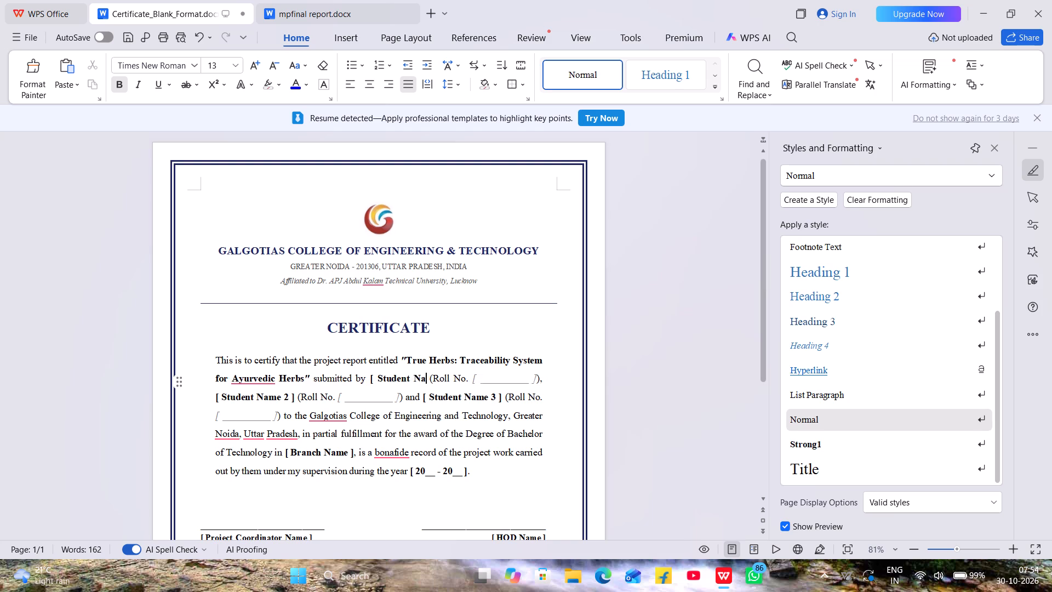
{"action": "key", "text": "BackSpace"}
{"action": "key", "text": "BackSpace"}
{"action": "key", "text": "BackSpace"}
{"action": "key", "text": "BackSpace"}
{"action": "key", "text": "BackSpace"}
{"action": "key", "text": "BackSpace"}
{"action": "key", "text": "BackSpace"}
{"action": "key", "text": "BackSpace"}
{"action": "key", "text": "BackSpace"}
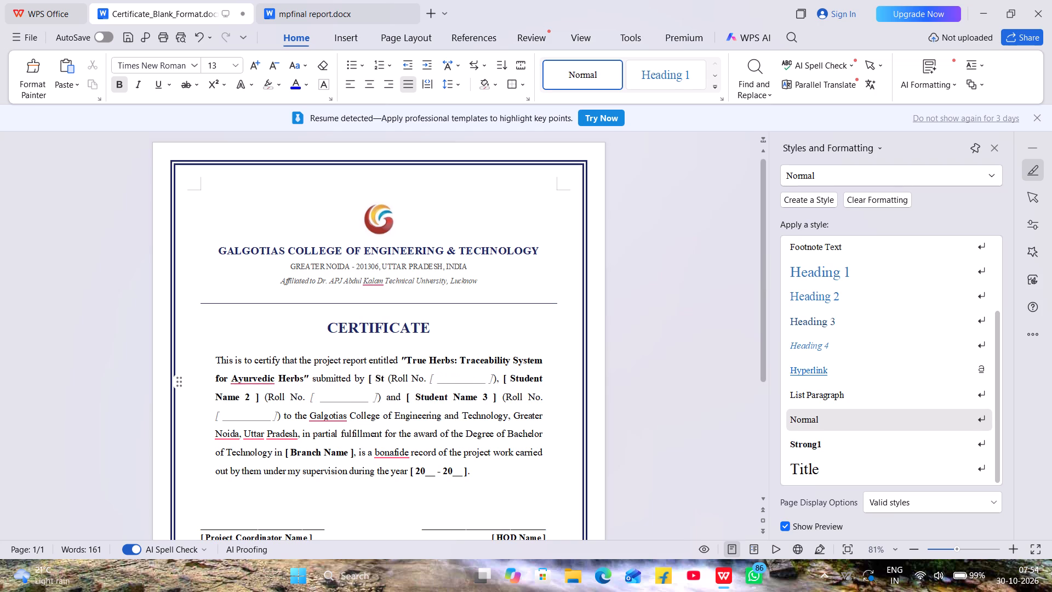
{"action": "key", "text": "BackSpace"}
{"action": "key", "text": "BackSpace"}
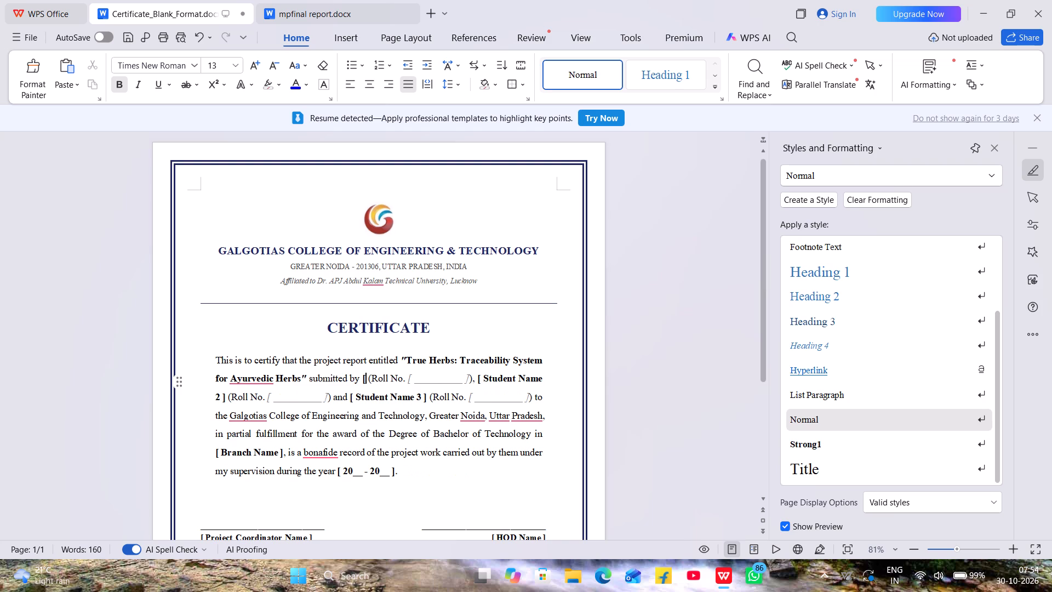
{"action": "key", "text": "BackSpace"}
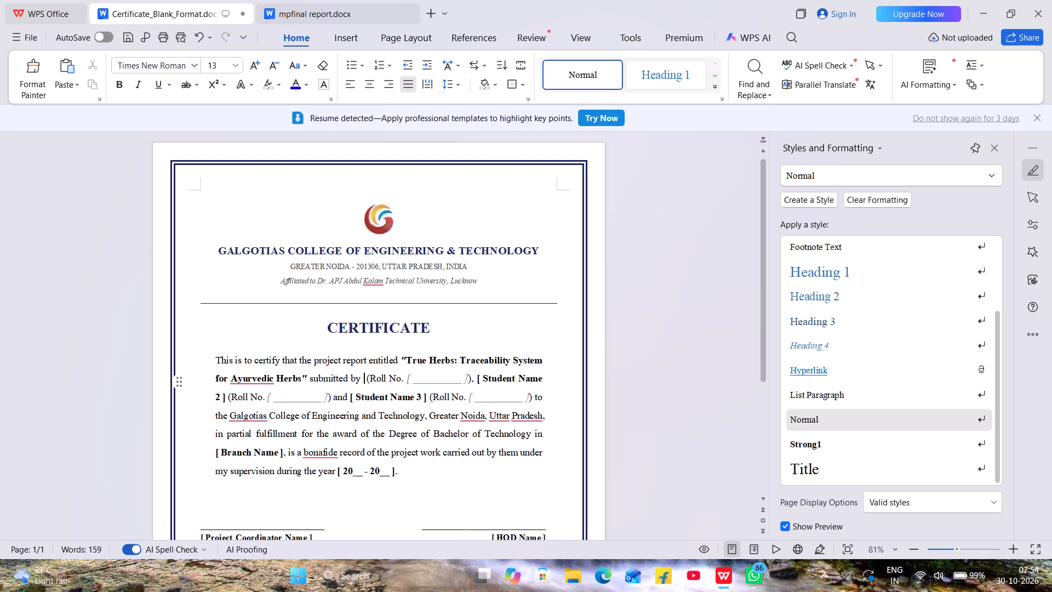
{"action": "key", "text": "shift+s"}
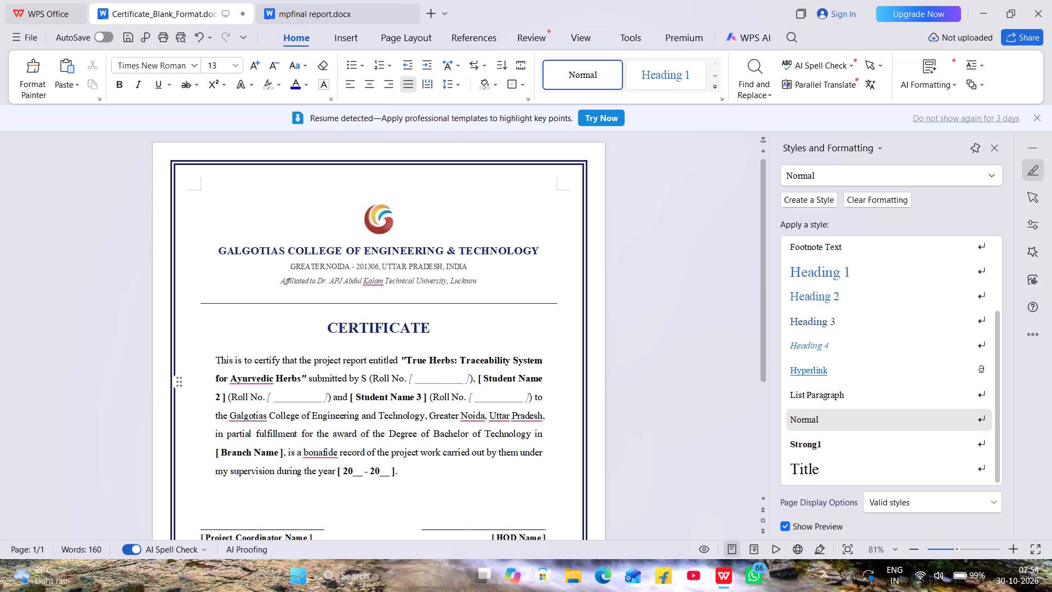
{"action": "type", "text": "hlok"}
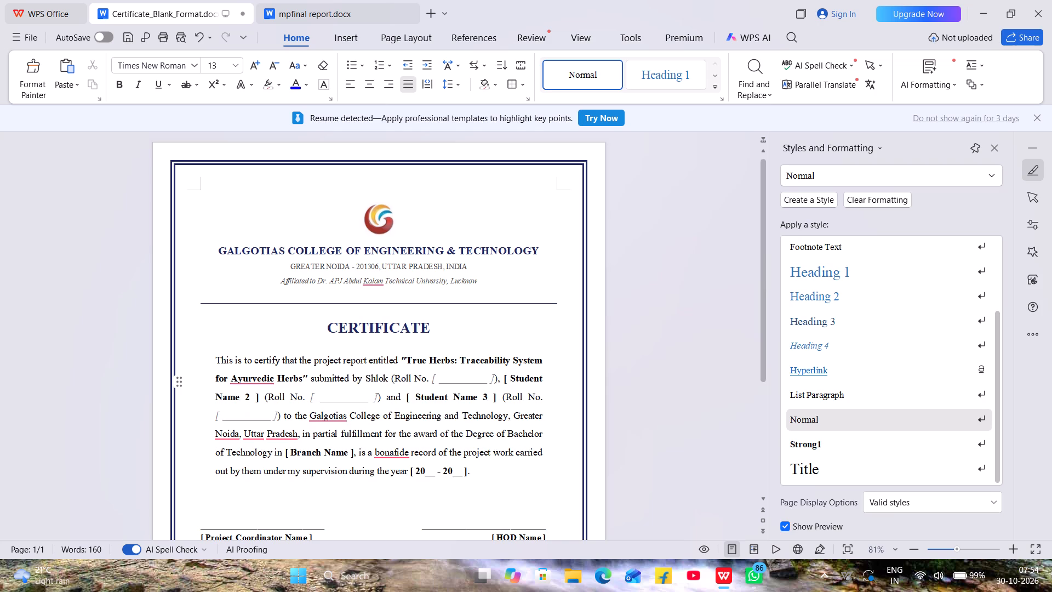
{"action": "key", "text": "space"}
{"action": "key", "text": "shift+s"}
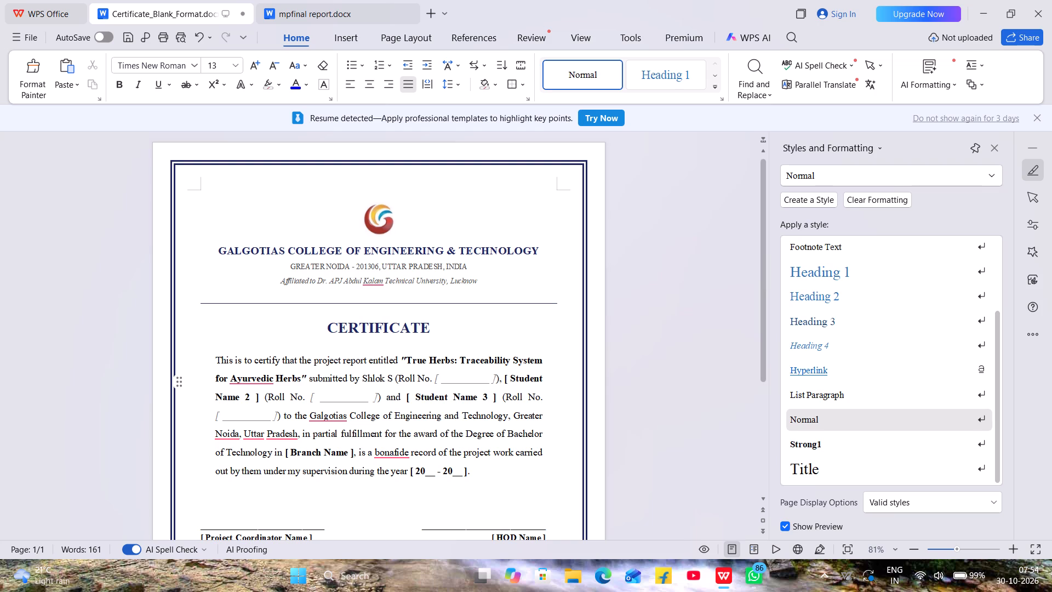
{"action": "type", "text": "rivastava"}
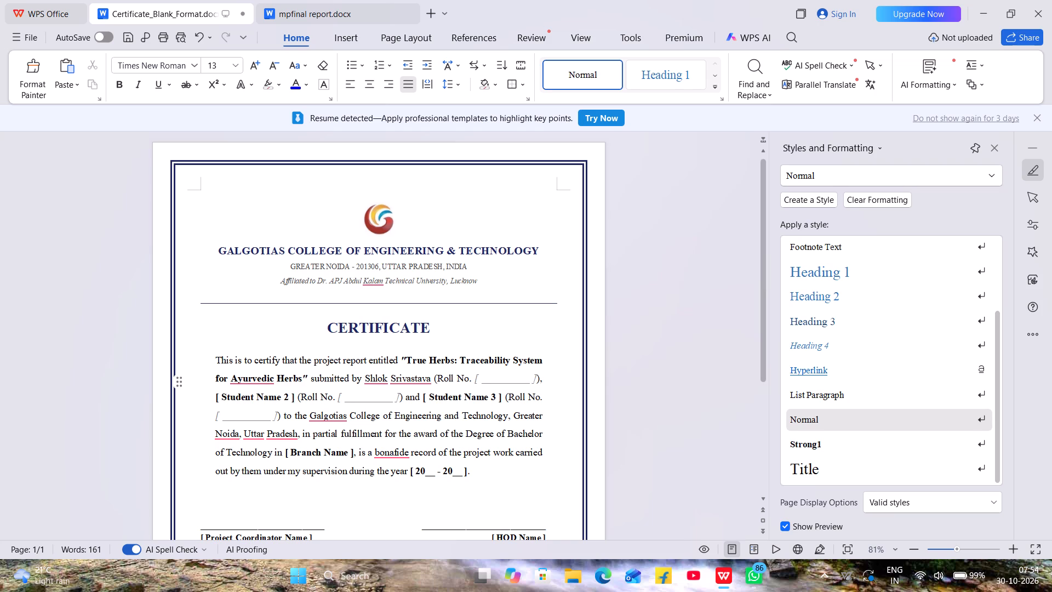
Replace the first student's bracketed blank after "Roll No." with that student's roll number, keeping the surrounding parentheses.
{"action": "left_click", "coordinate": [536, 381]}
{"action": "key", "text": "BackSpace"}
{"action": "key", "text": "BackSpace"}
{"action": "key", "text": "BackSpace"}
{"action": "key", "text": "BackSpace"}
{"action": "key", "text": "BackSpace"}
{"action": "key", "text": "BackSpace"}
{"action": "key", "text": "BackSpace"}
{"action": "key", "text": "BackSpace"}
{"action": "key", "text": "BackSpace"}
{"action": "key", "text": "BackSpace"}
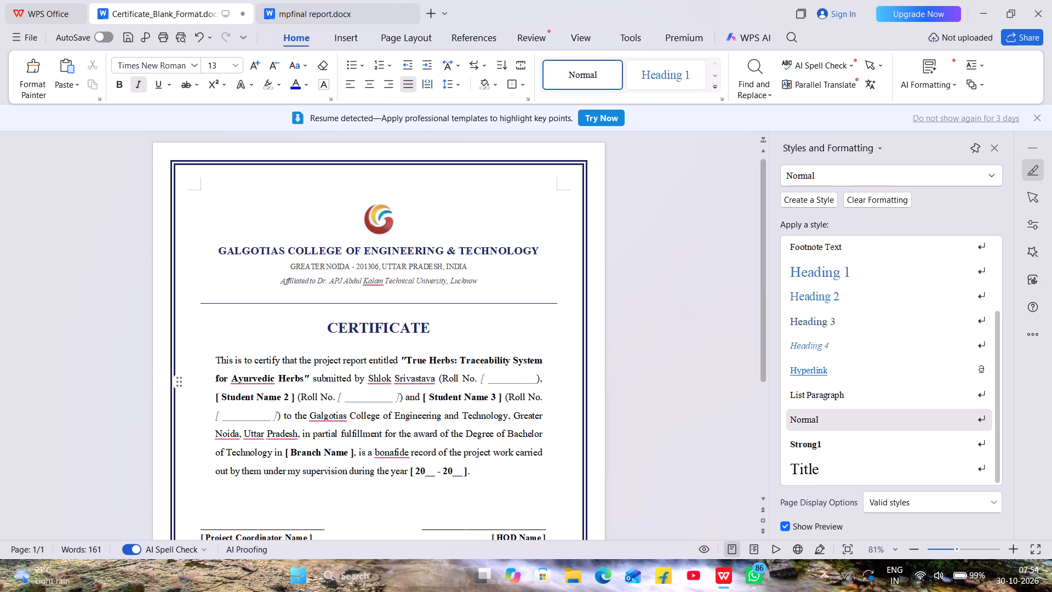
{"action": "key", "text": "BackSpace"}
{"action": "key", "text": "BackSpace"}
{"action": "key", "text": "BackSpace"}
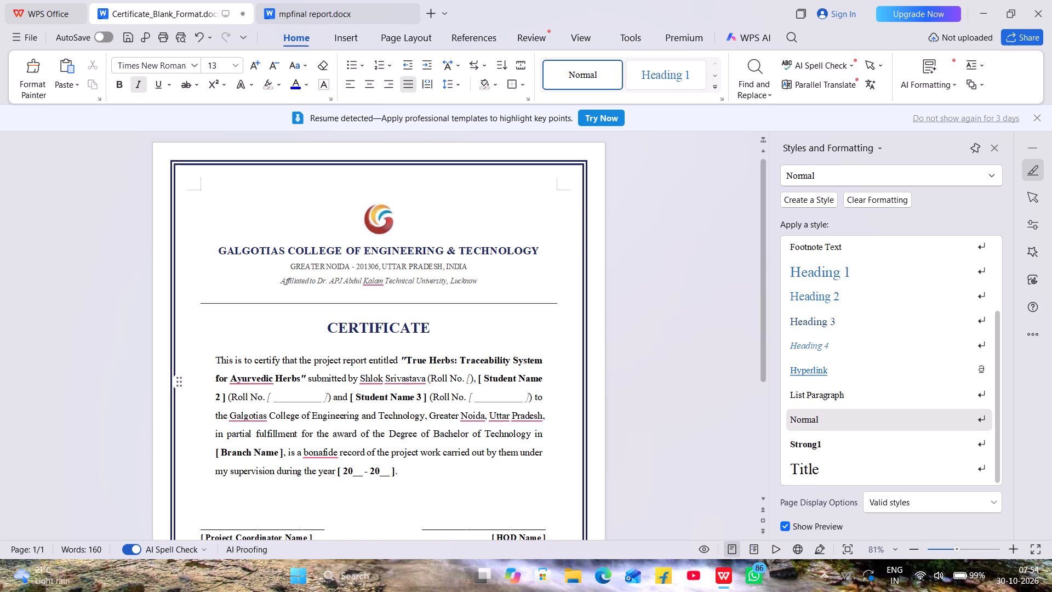
{"action": "key", "text": "BackSpace"}
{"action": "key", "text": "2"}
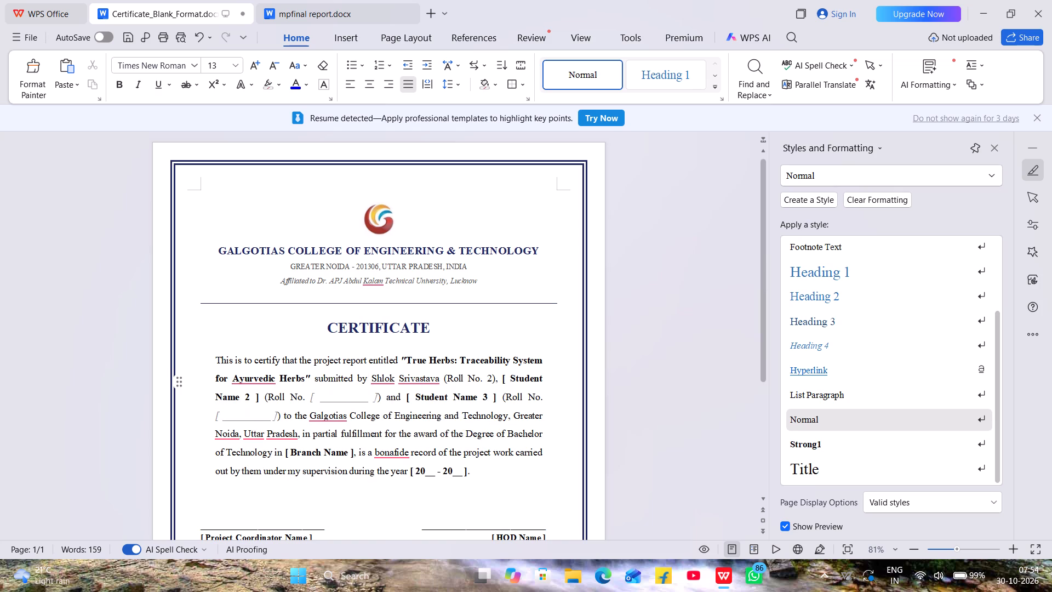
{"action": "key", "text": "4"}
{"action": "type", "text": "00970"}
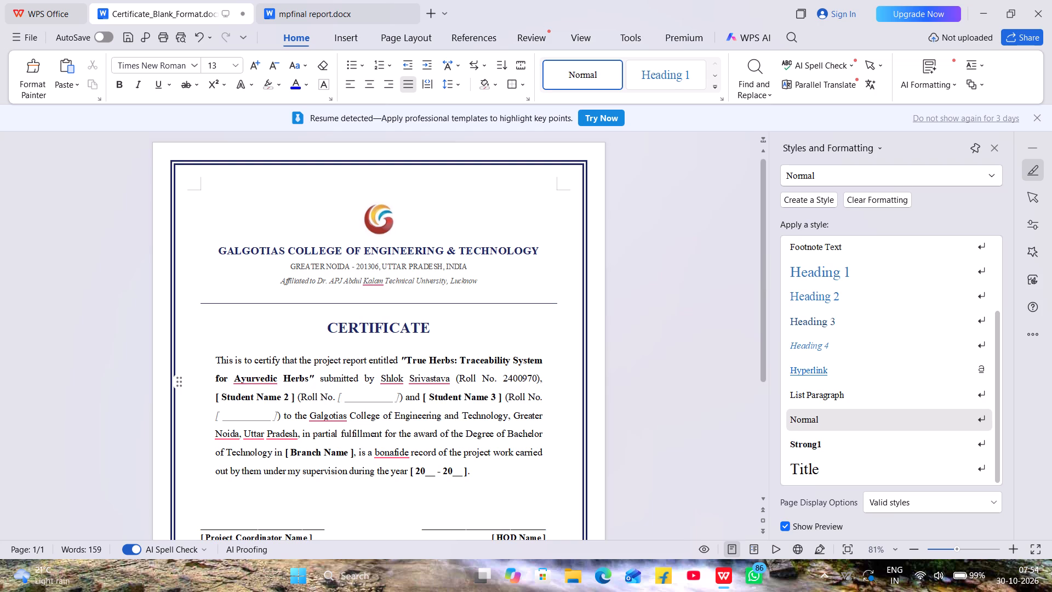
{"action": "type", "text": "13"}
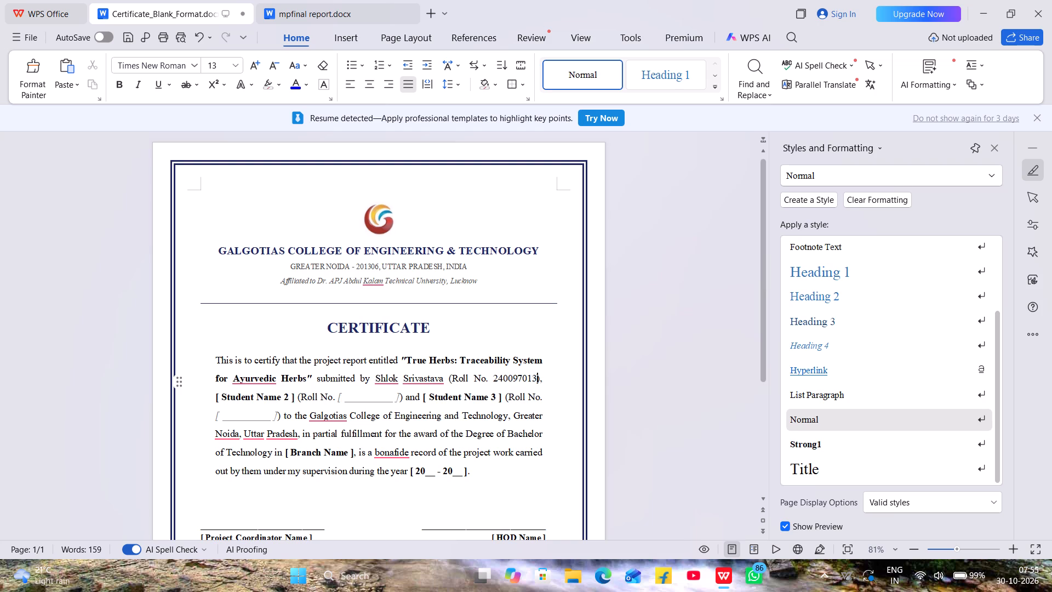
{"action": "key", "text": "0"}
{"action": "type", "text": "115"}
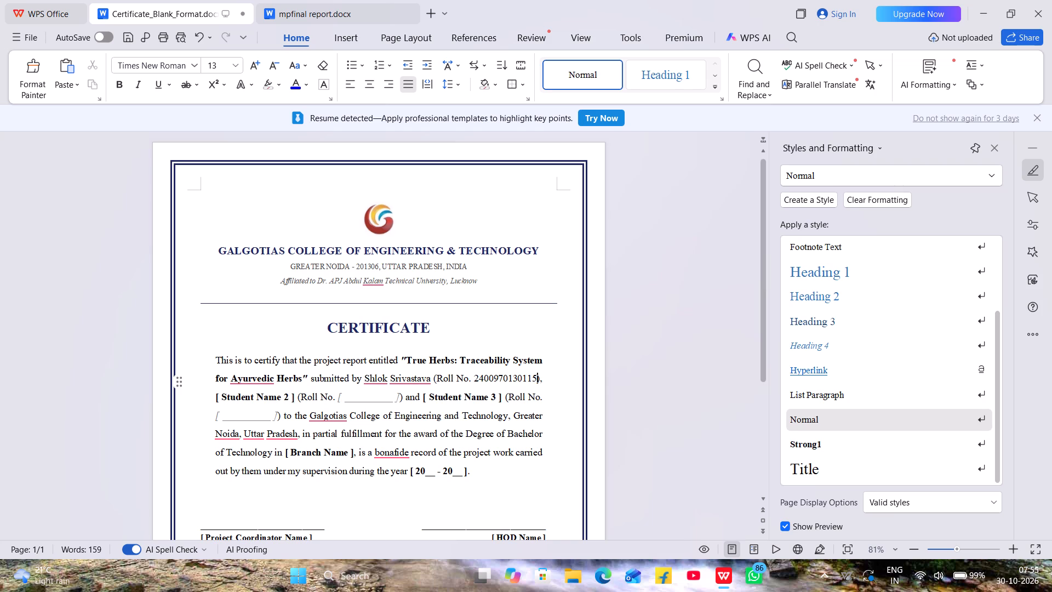
Replace the bracketed "Student Name 2" placeholder, including its brackets, with the second student's full name.
{"action": "left_click", "coordinate": [289, 400]}
{"action": "key", "text": "BackSpace"}
{"action": "key", "text": "BackSpace"}
{"action": "key", "text": "BackSpace"}
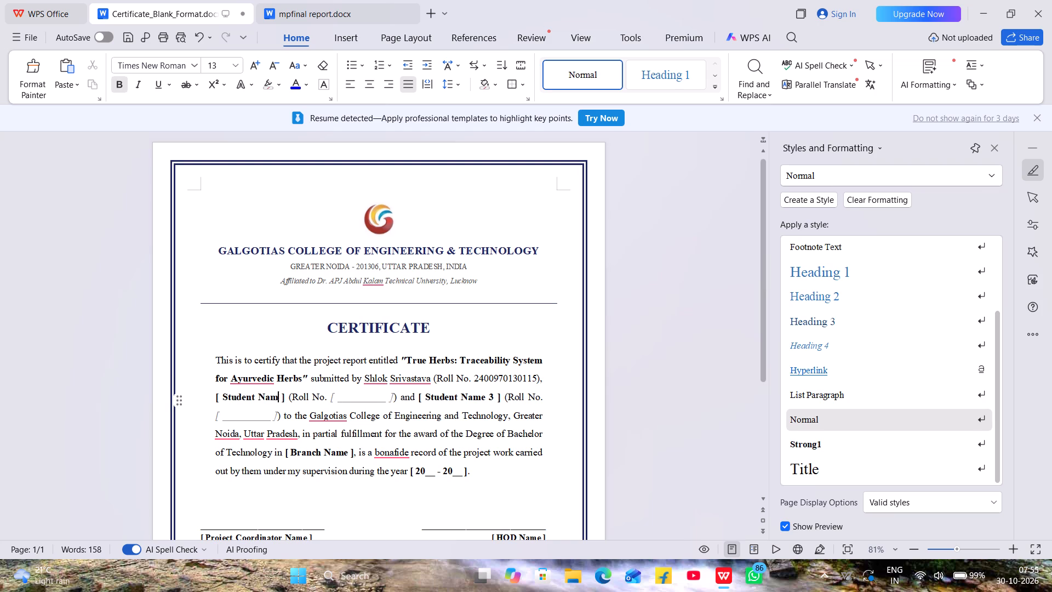
{"action": "key", "text": "BackSpace"}
{"action": "key", "text": "BackSpace"}
{"action": "key", "text": "BackSpace"}
{"action": "key", "text": "BackSpace"}
{"action": "key", "text": "BackSpace"}
{"action": "key", "text": "BackSpace"}
{"action": "key", "text": "BackSpace"}
{"action": "key", "text": "BackSpace"}
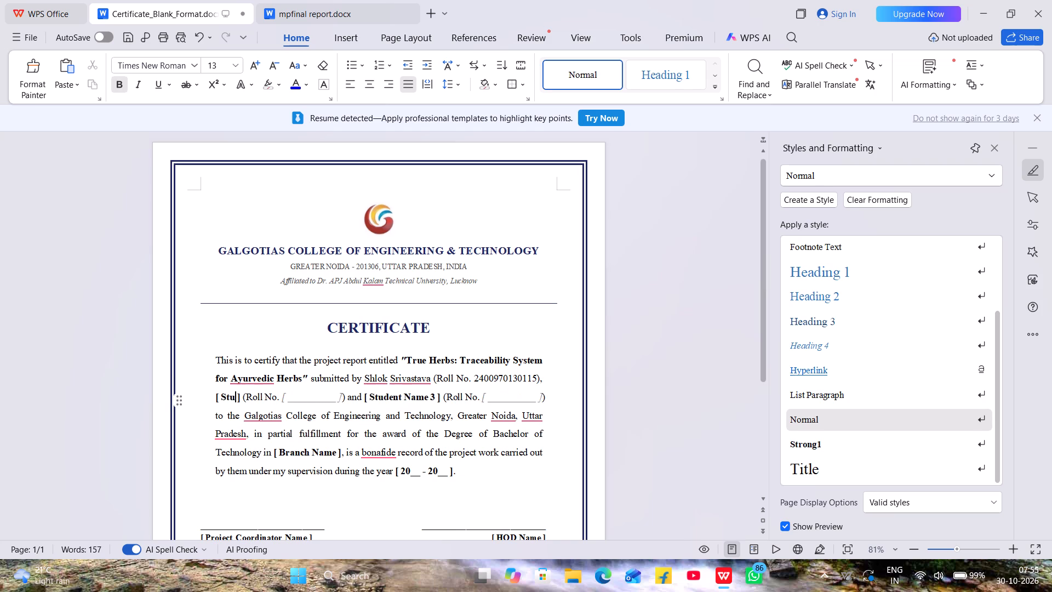
{"action": "key", "text": "BackSpace"}
{"action": "key", "text": "BackSpace"}
{"action": "key", "text": "BackSpace"}
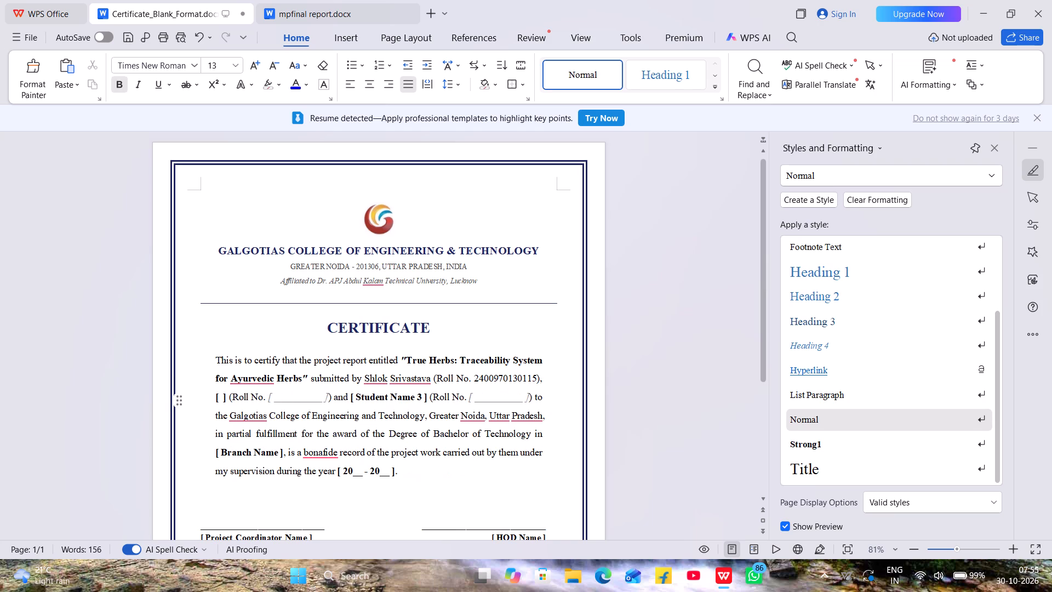
{"action": "left_click", "coordinate": [227, 399]}
{"action": "key", "text": "BackSpace"}
{"action": "key", "text": "BackSpace"}
{"action": "key", "text": "BackSpace"}
{"action": "key", "text": "BackSpace"}
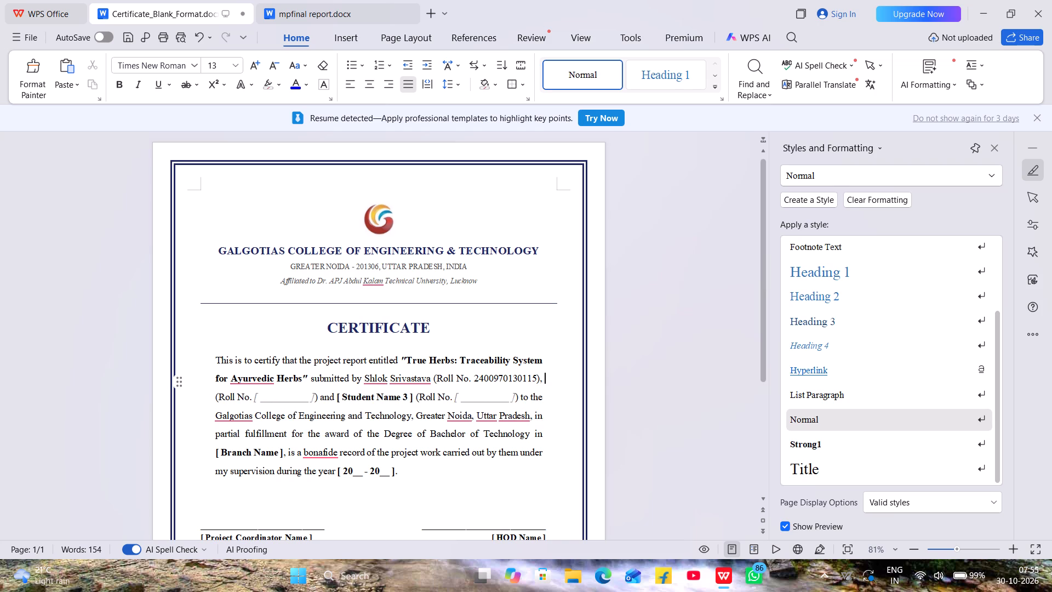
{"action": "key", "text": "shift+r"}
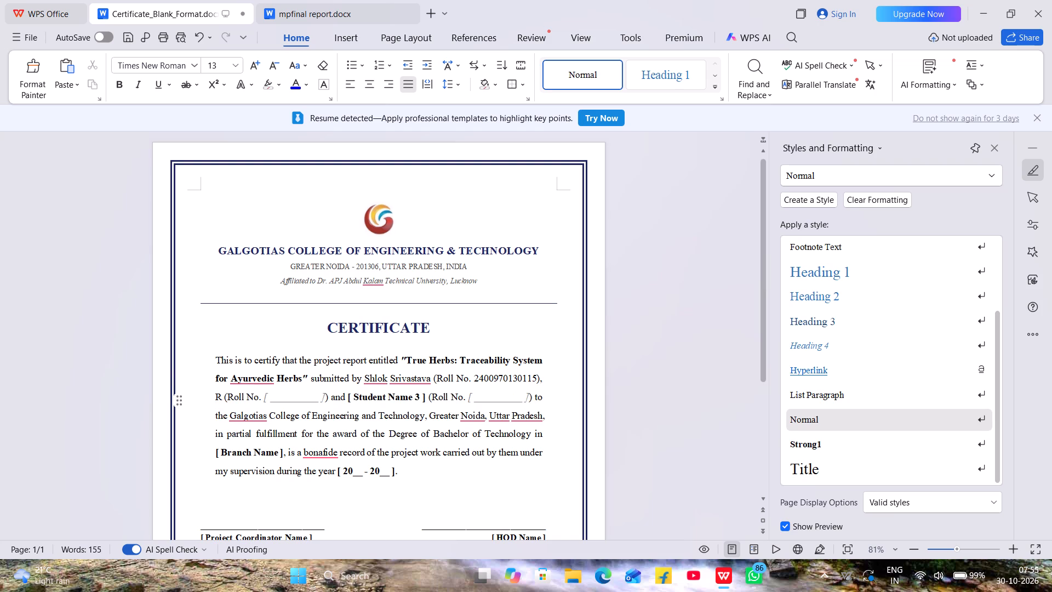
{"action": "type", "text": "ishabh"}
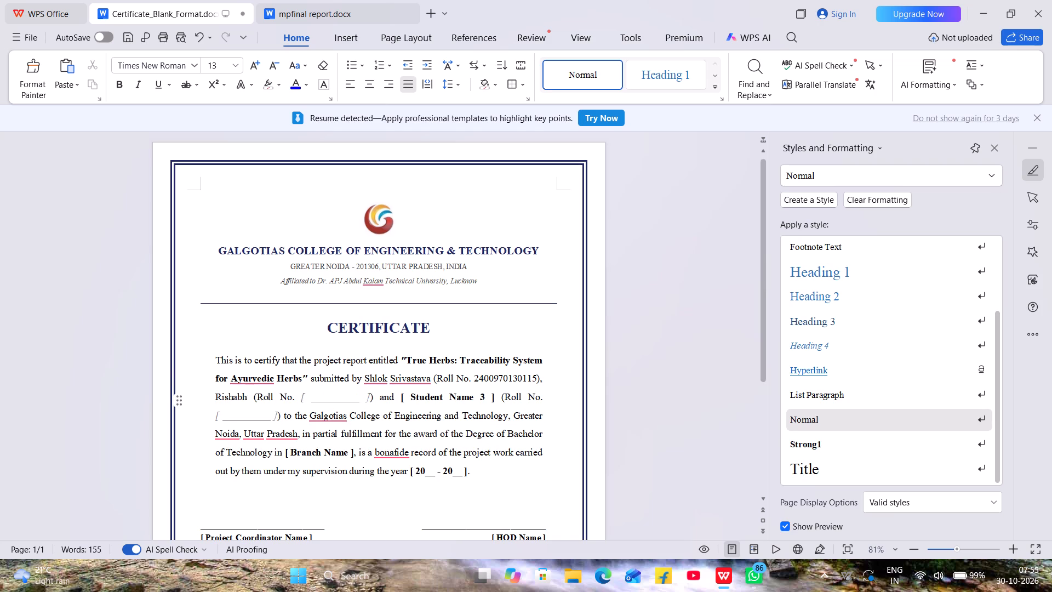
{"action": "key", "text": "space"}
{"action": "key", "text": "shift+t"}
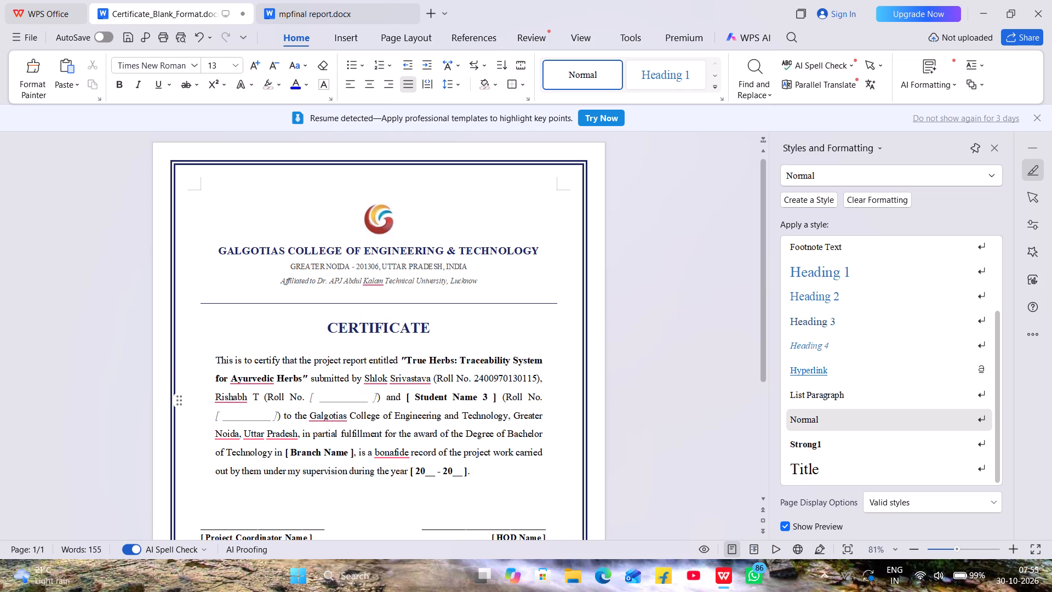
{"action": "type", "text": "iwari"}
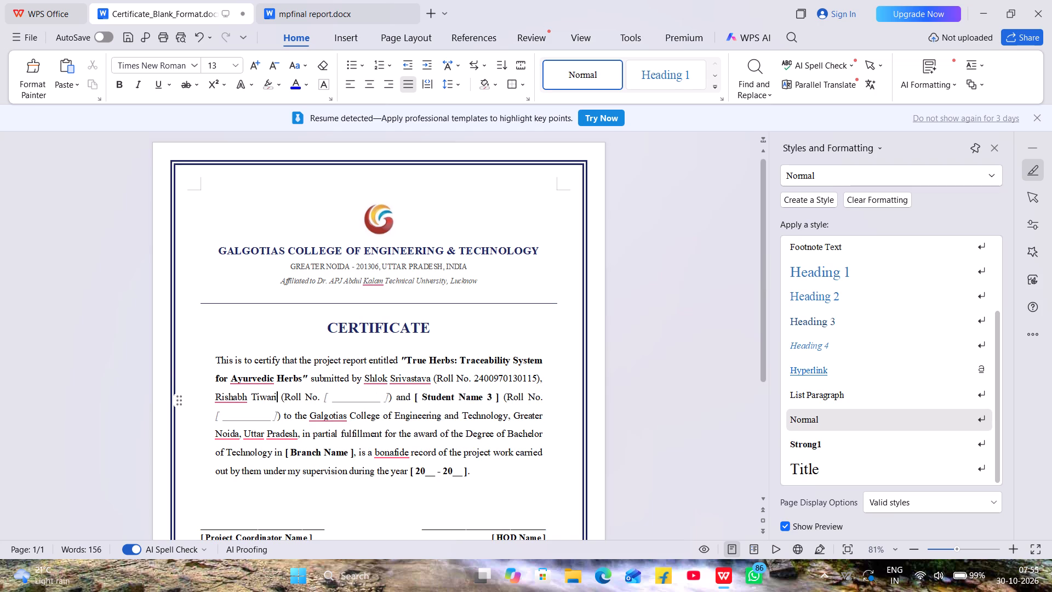
Clear the bracketed blank after the second student's "Roll No.", keeping the surrounding parentheses.
{"action": "left_click", "coordinate": [385, 398]}
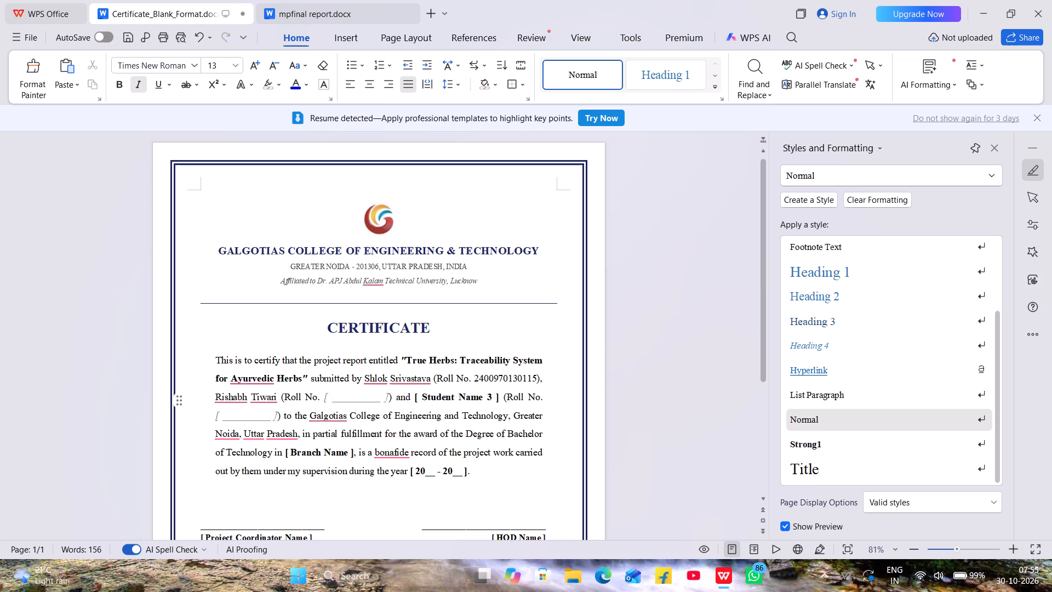
{"action": "key", "text": "Right"}
{"action": "key", "text": "BackSpace"}
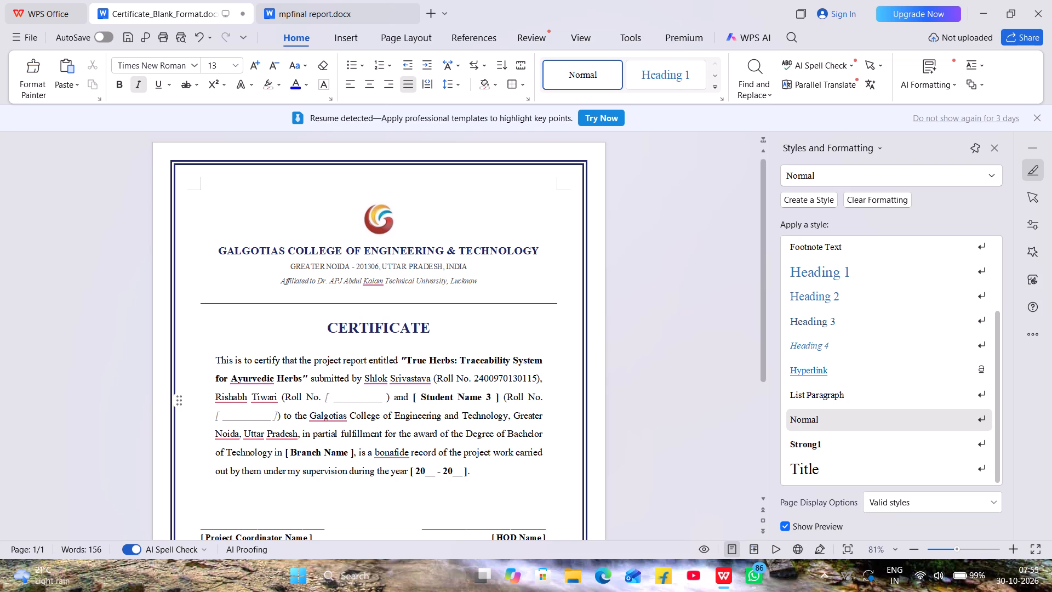
{"action": "key", "text": "BackSpace"}
{"action": "key", "text": "BackSpace"}
{"action": "key", "text": "BackSpace"}
{"action": "key", "text": "BackSpace"}
{"action": "key", "text": "BackSpace"}
{"action": "key", "text": "BackSpace"}
{"action": "key", "text": "BackSpace"}
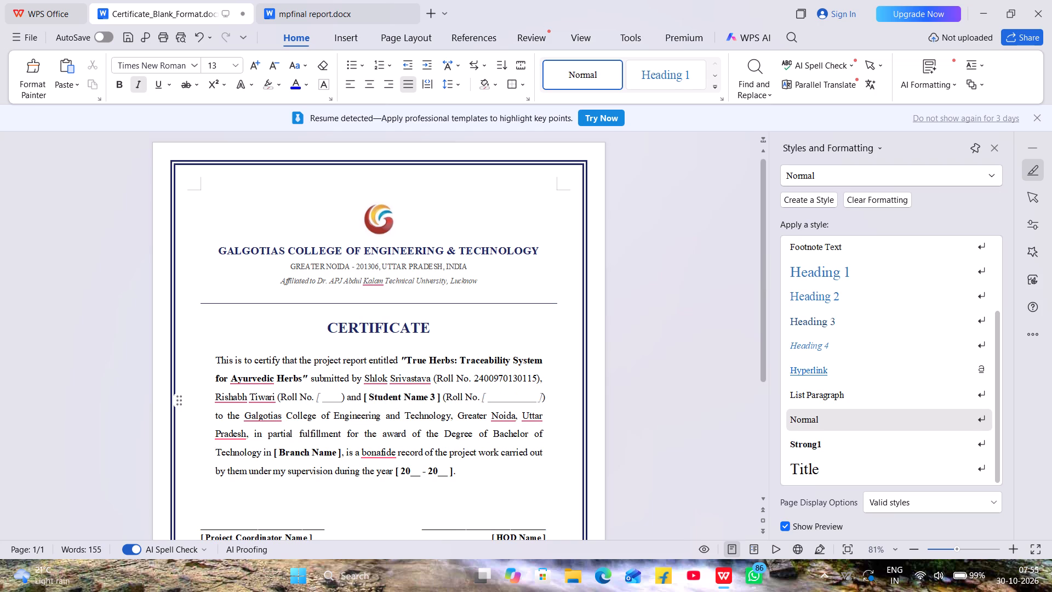
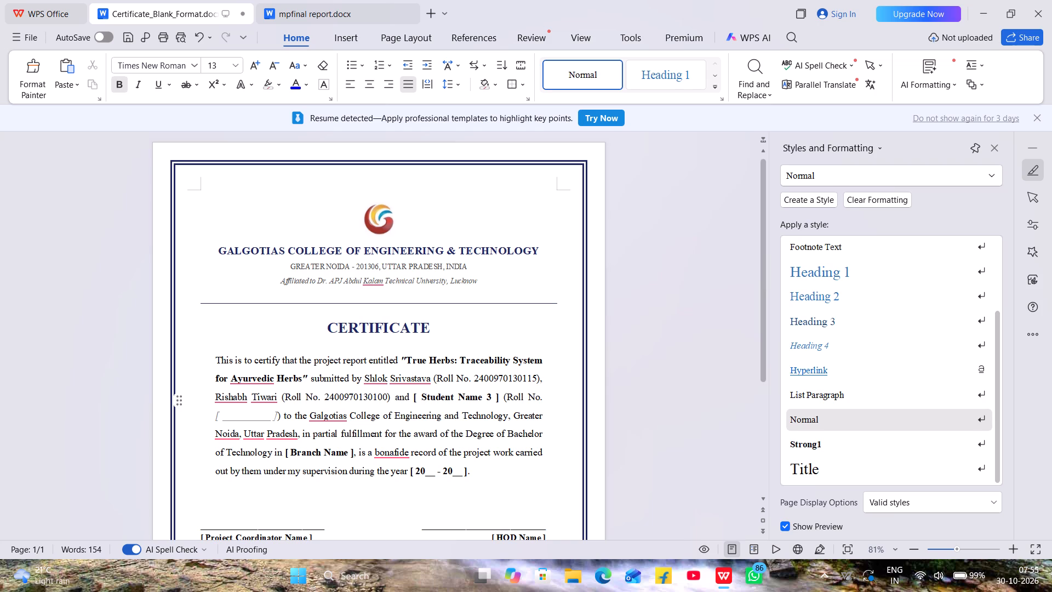
Replace the bracketed "Student Name 3" placeholder, including its brackets, with the third student's first name.
{"action": "key", "text": "BackSpace"}
{"action": "key", "text": "BackSpace"}
{"action": "key", "text": "BackSpace"}
{"action": "key", "text": "BackSpace"}
{"action": "key", "text": "BackSpace"}
{"action": "key", "text": "BackSpace"}
{"action": "key", "text": "BackSpace"}
{"action": "key", "text": "BackSpace"}
{"action": "key", "text": "BackSpace"}
{"action": "key", "text": "BackSpace"}
{"action": "key", "text": "BackSpace"}
{"action": "key", "text": "BackSpace"}
{"action": "key", "text": "BackSpace"}
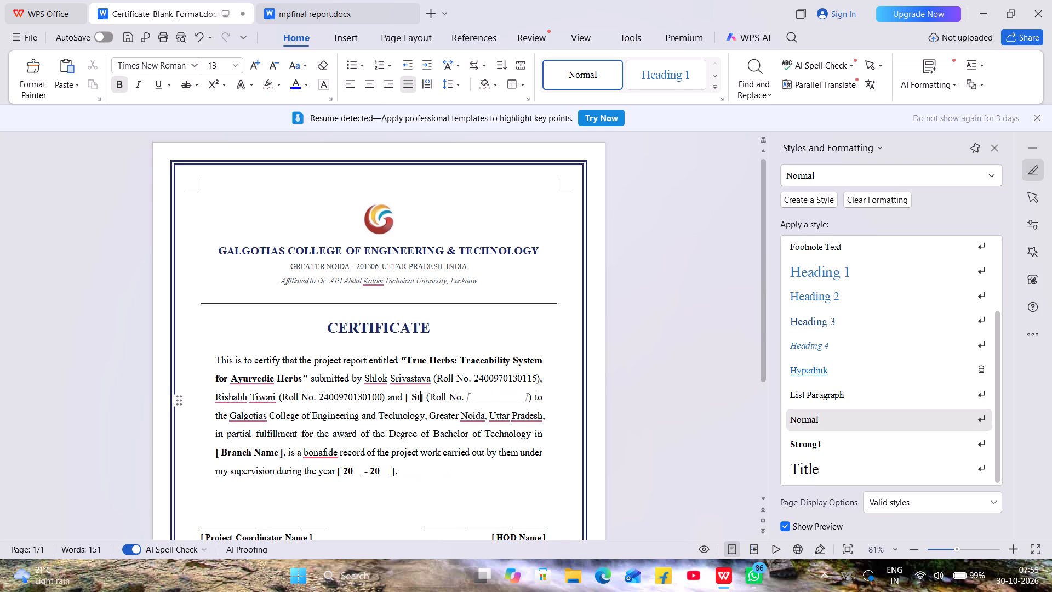
{"action": "key", "text": "BackSpace"}
{"action": "key", "text": "BackSpace"}
{"action": "key", "text": "BackSpace"}
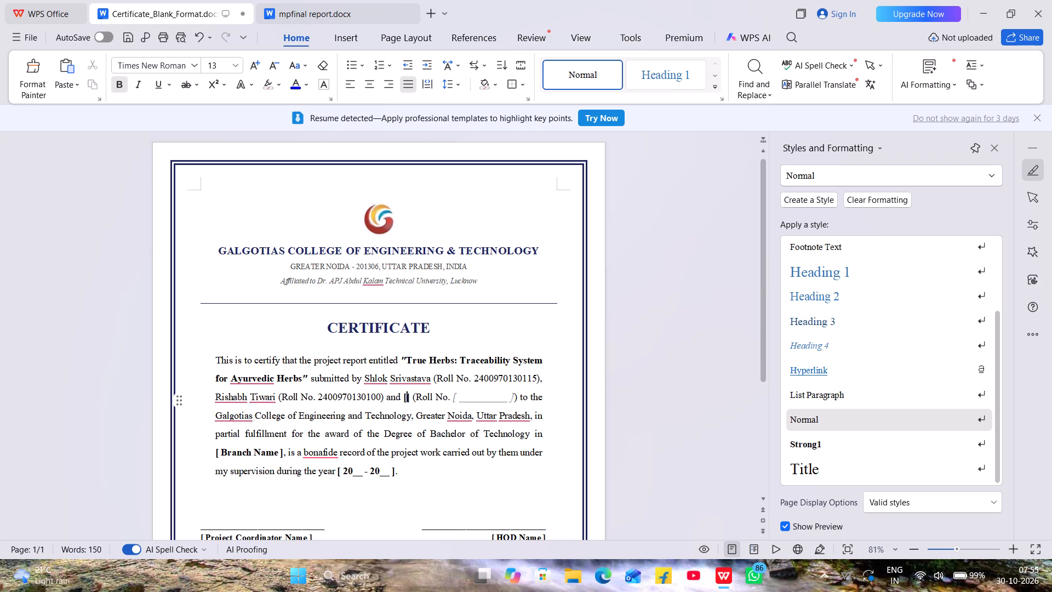
{"action": "key", "text": "Right"}
{"action": "key", "text": "BackSpace"}
{"action": "key", "text": "BackSpace"}
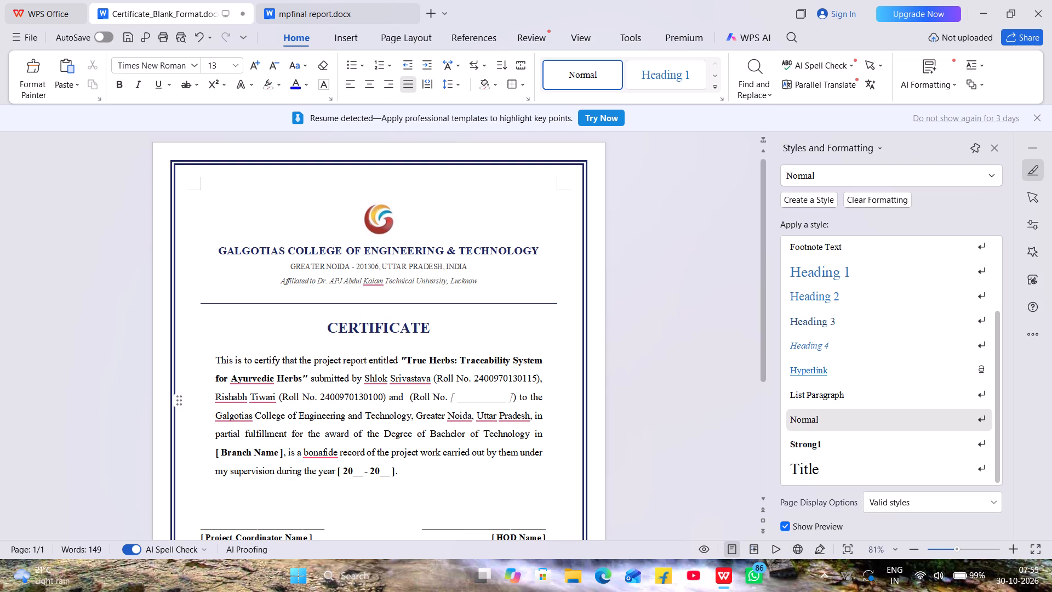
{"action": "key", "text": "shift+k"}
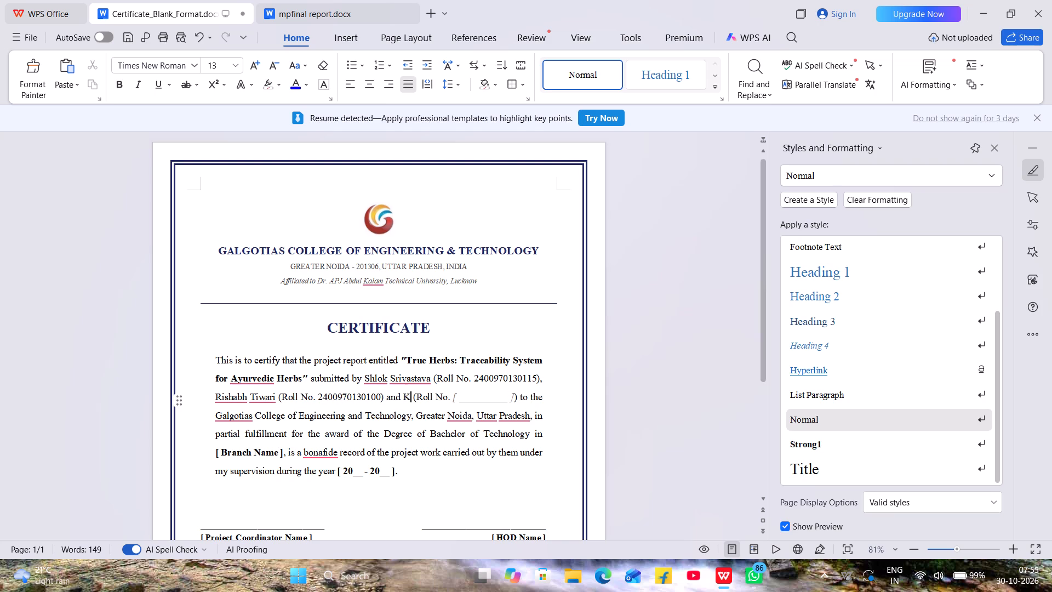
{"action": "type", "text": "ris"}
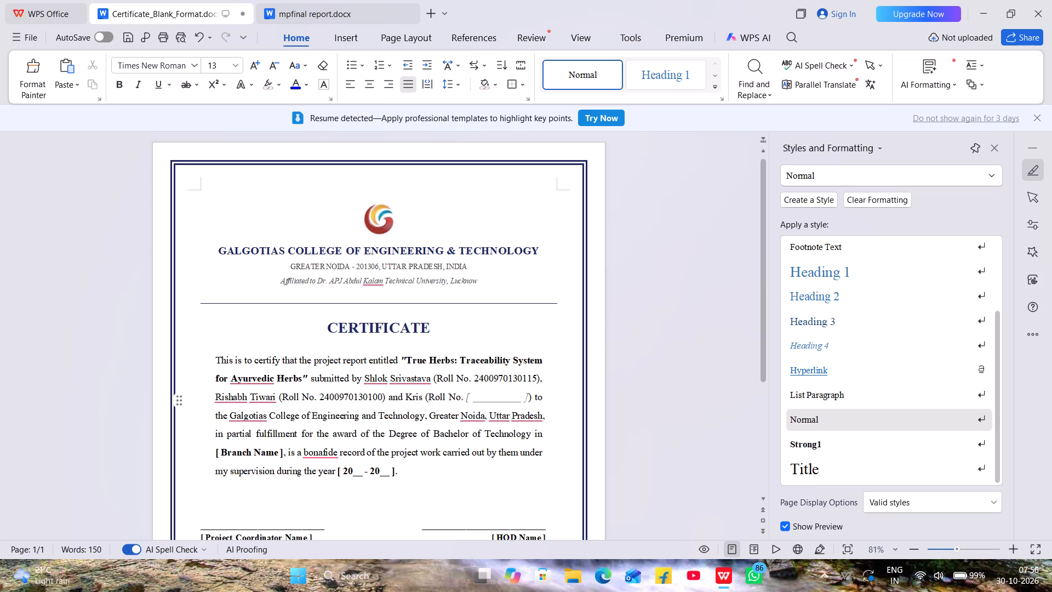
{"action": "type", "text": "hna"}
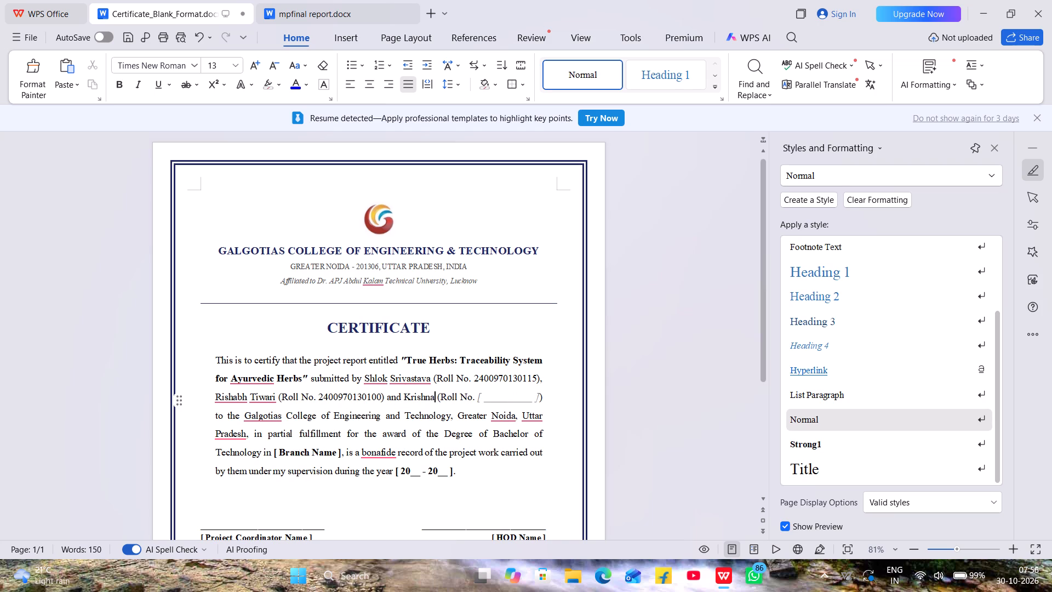
Replace the third student's bracketed blank after "Roll No." with that student's roll number, keeping the surrounding parentheses.
{"action": "left_click", "coordinate": [539, 400]}
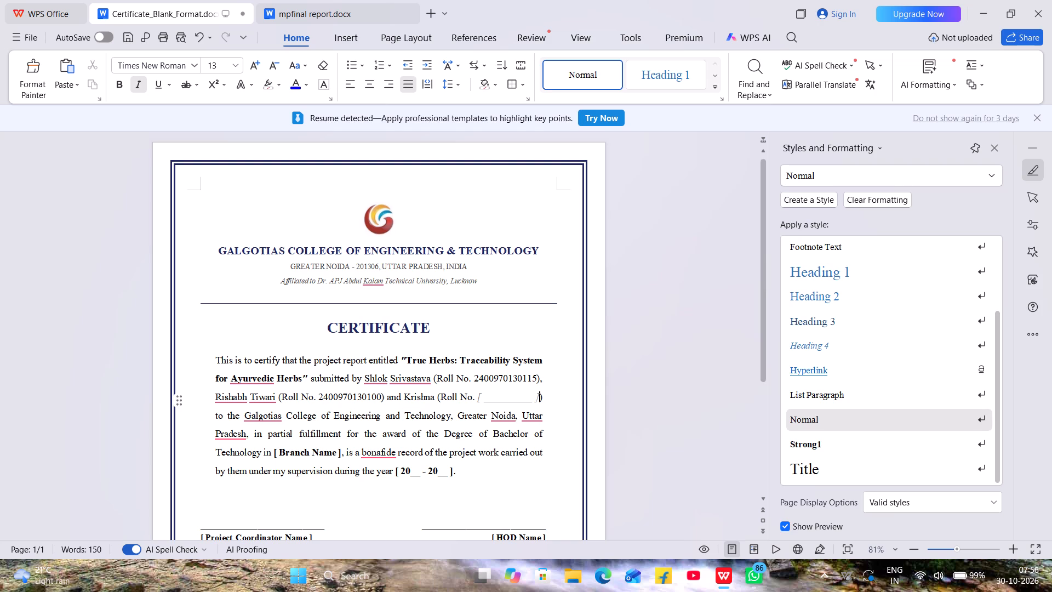
{"action": "key", "text": "BackSpace"}
{"action": "key", "text": "BackSpace"}
{"action": "key", "text": "BackSpace"}
{"action": "key", "text": "BackSpace"}
{"action": "key", "text": "BackSpace"}
{"action": "key", "text": "BackSpace"}
{"action": "key", "text": "BackSpace"}
{"action": "key", "text": "BackSpace"}
{"action": "key", "text": "BackSpace"}
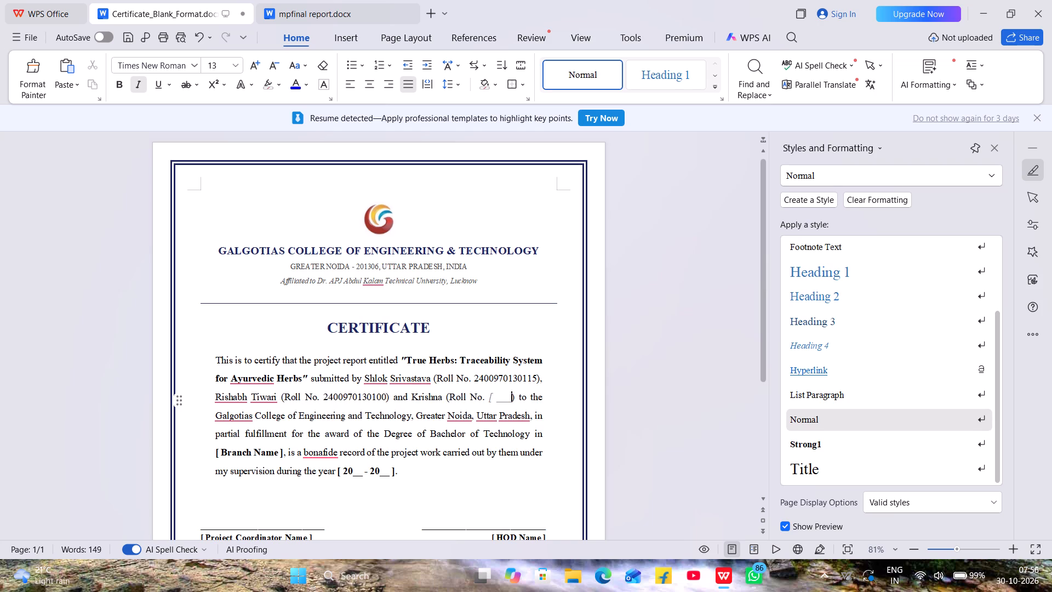
{"action": "key", "text": "BackSpace"}
{"action": "key", "text": "BackSpace"}
{"action": "key", "text": "BackSpace"}
{"action": "key", "text": "BackSpace"}
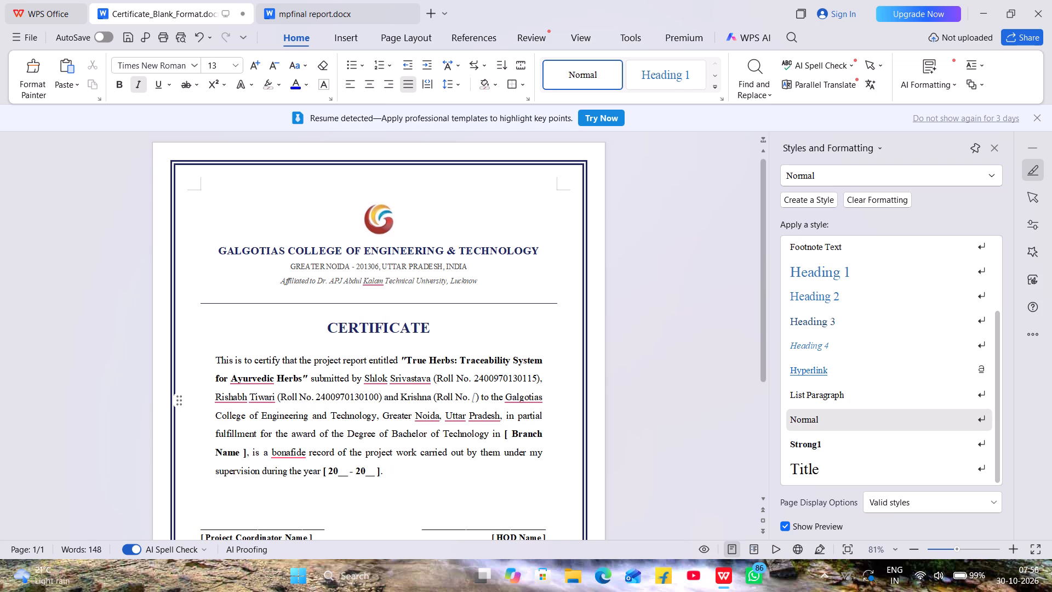
{"action": "key", "text": "BackSpace"}
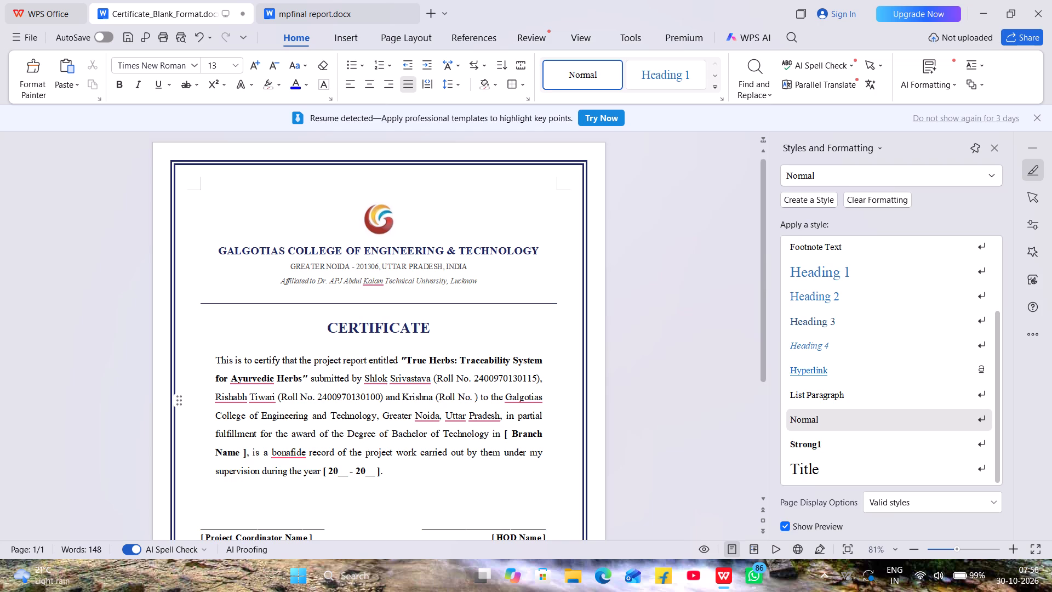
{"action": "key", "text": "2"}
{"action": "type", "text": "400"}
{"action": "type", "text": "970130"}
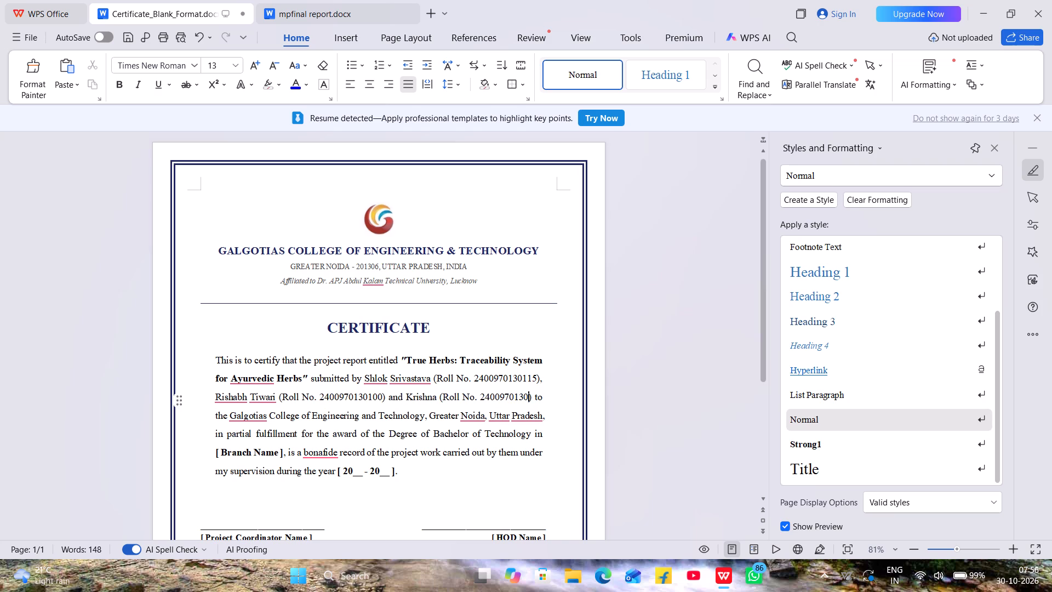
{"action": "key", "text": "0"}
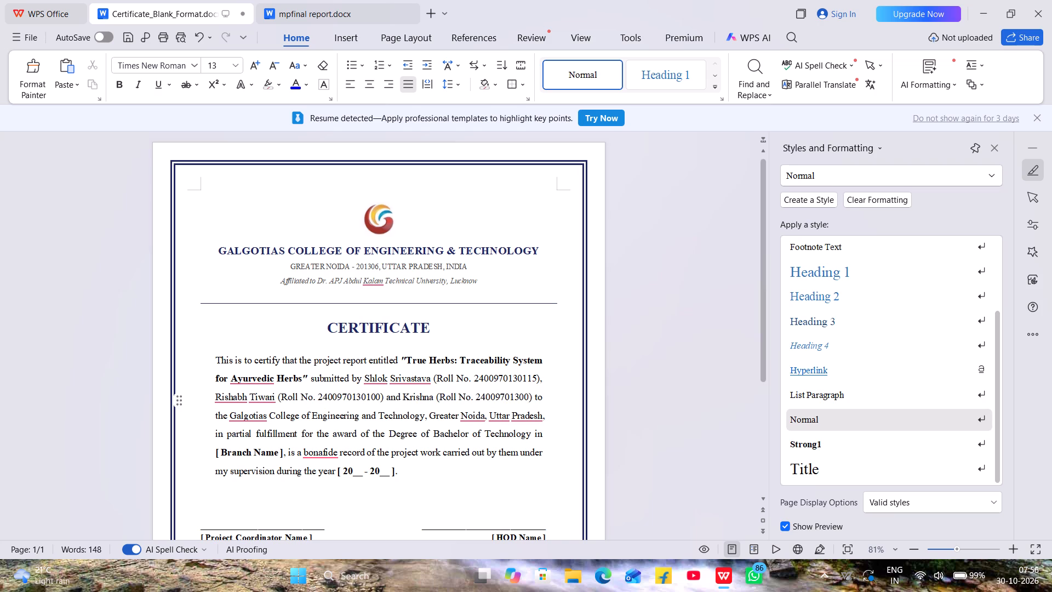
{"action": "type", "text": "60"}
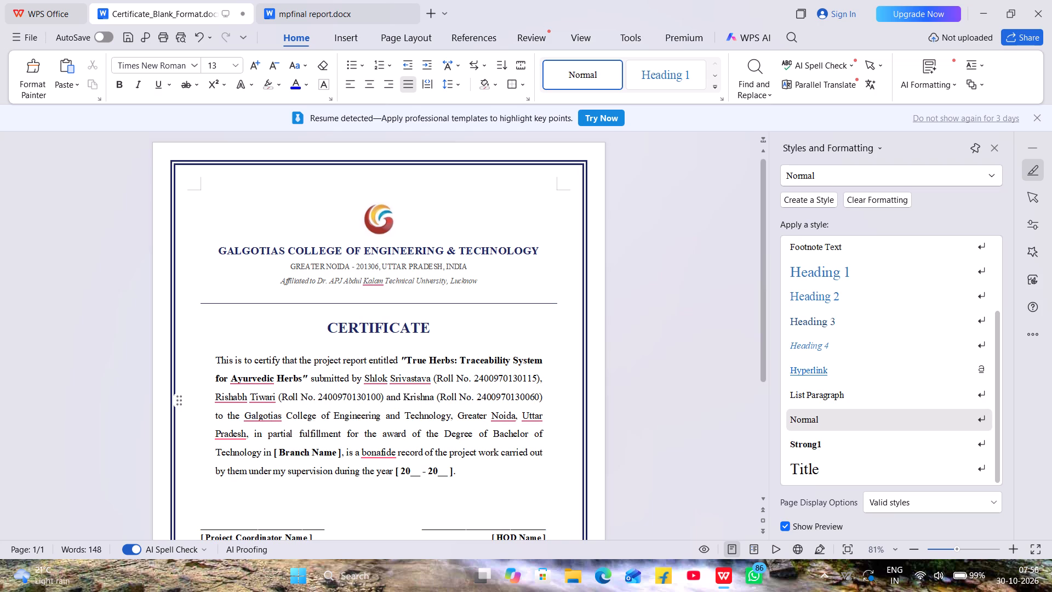
Make the three student names in the certificate paragraph bold, leaving their roll numbers in regular weight.
{"action": "scroll", "coordinate": [539, 400], "scroll_direction": "down", "scroll_amount": 1}
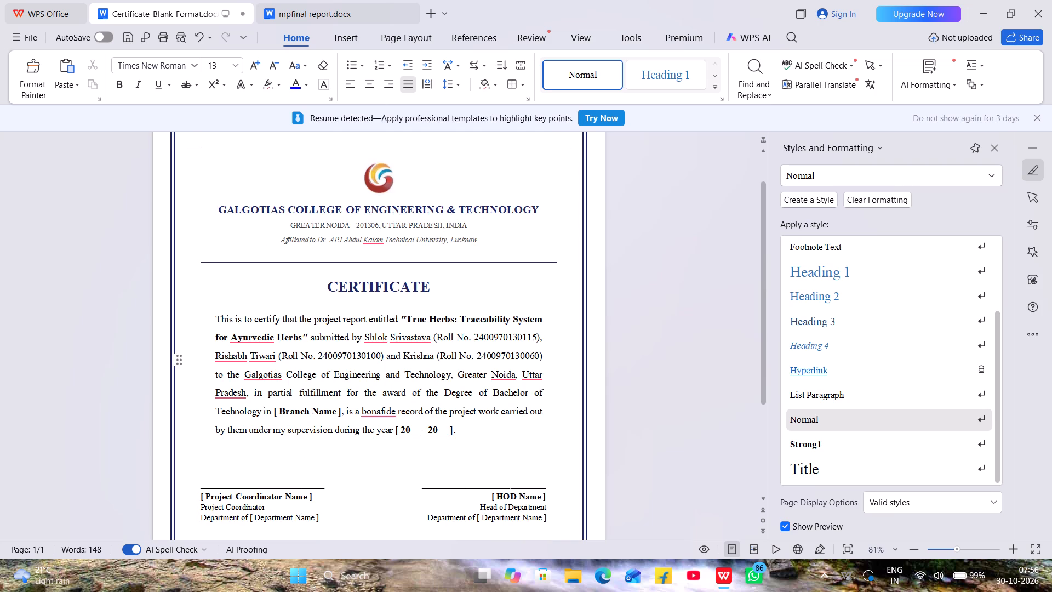
{"action": "left_click_drag", "start_coordinate": [431, 343], "coordinate": [382, 341]}
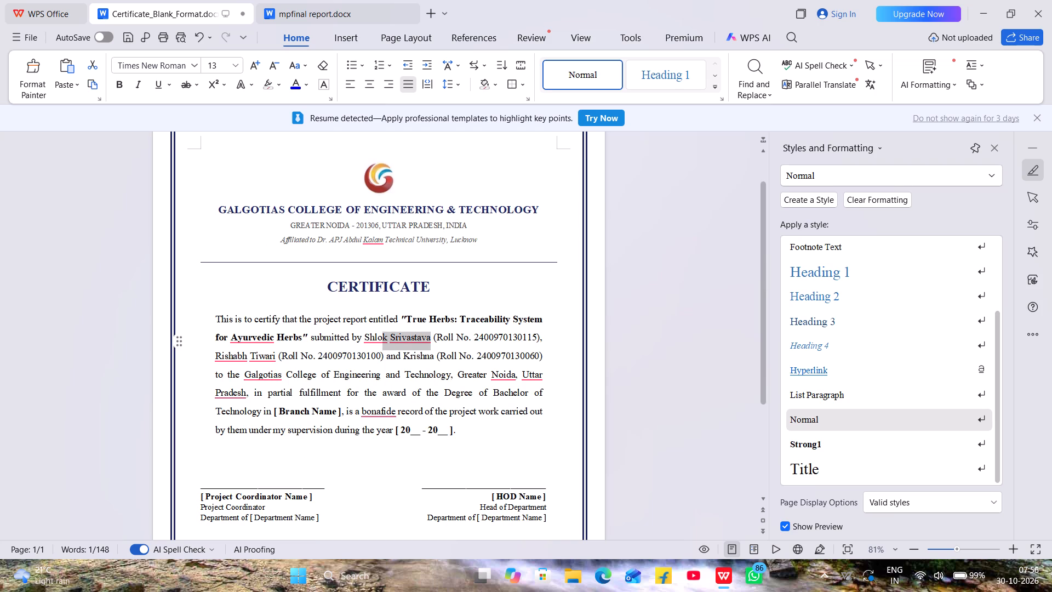
{"action": "left_click_drag", "start_coordinate": [382, 341], "coordinate": [356, 339]}
{"action": "left_click_drag", "start_coordinate": [356, 339], "coordinate": [362, 341]}
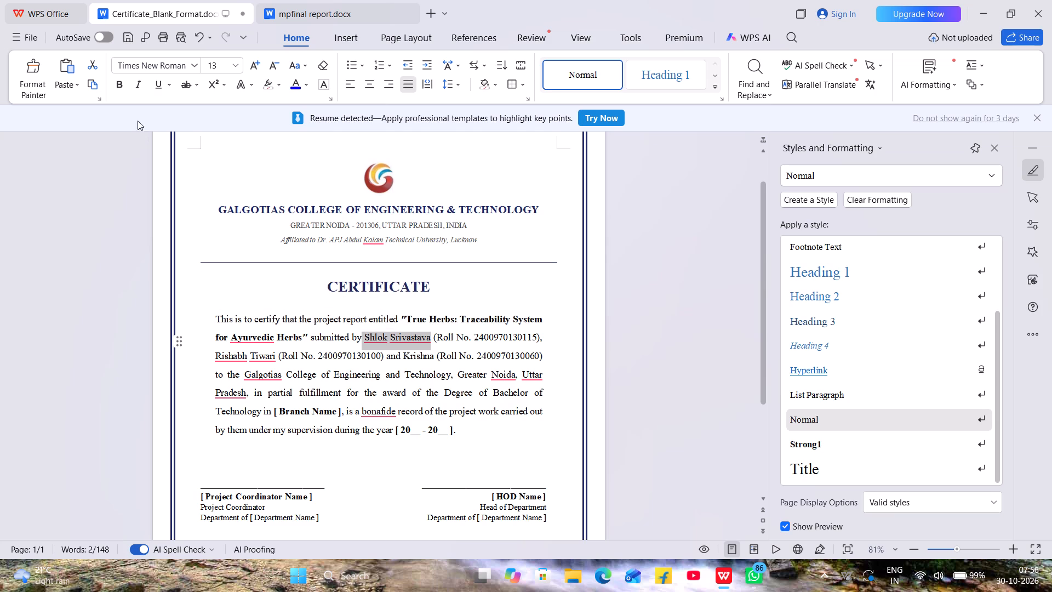
{"action": "left_click", "coordinate": [123, 92]}
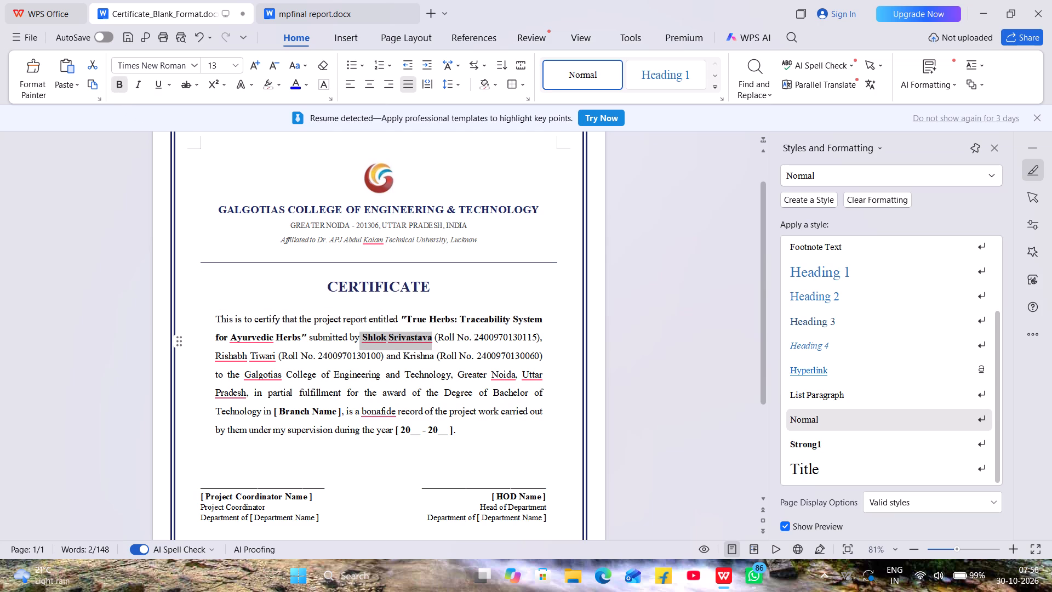
{"action": "left_click_drag", "start_coordinate": [275, 356], "coordinate": [197, 353]}
{"action": "left_click", "coordinate": [117, 82]}
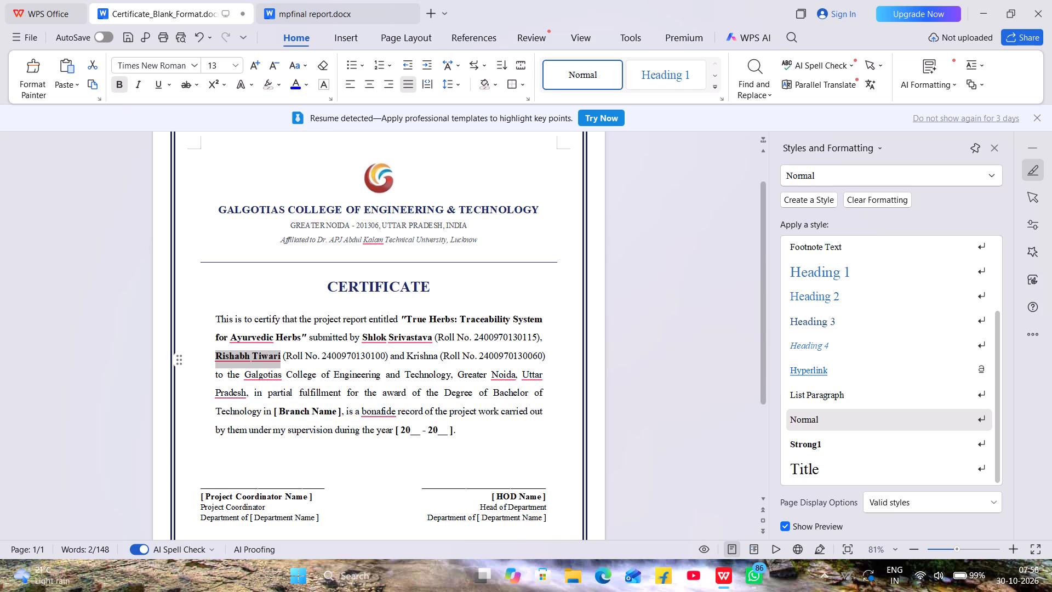
{"action": "left_click_drag", "start_coordinate": [438, 354], "coordinate": [409, 352]}
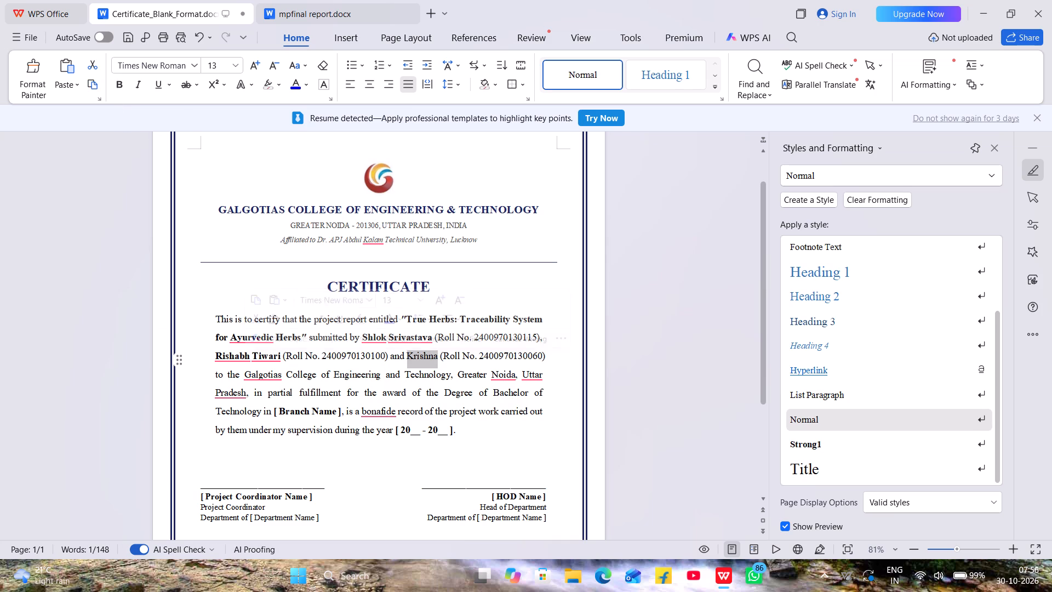
{"action": "left_click", "coordinate": [120, 81]}
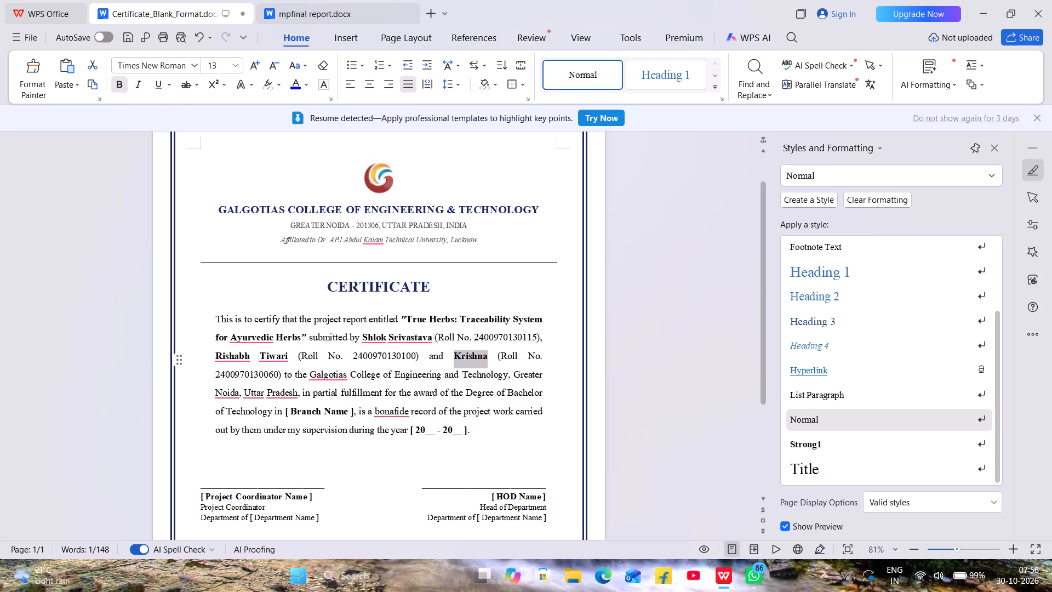
{"action": "left_click", "coordinate": [543, 326]}
Place the text cursor right after the bracketed "Branch Name" placeholder in the certificate paragraph.
{"action": "scroll", "coordinate": [540, 327], "scroll_direction": "down", "scroll_amount": 1}
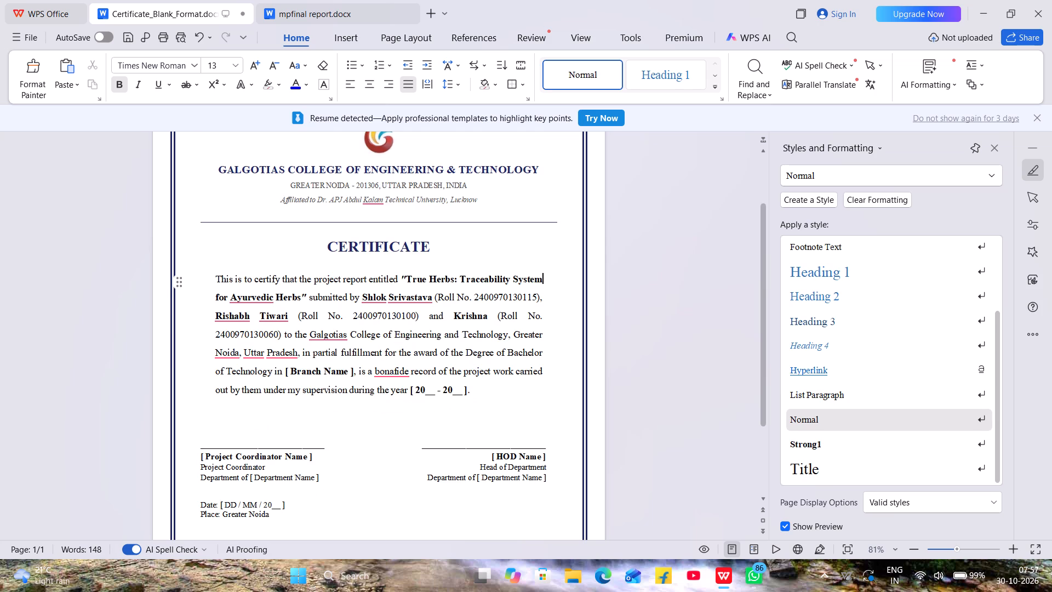
{"action": "scroll", "coordinate": [488, 343], "scroll_direction": "down", "scroll_amount": 1}
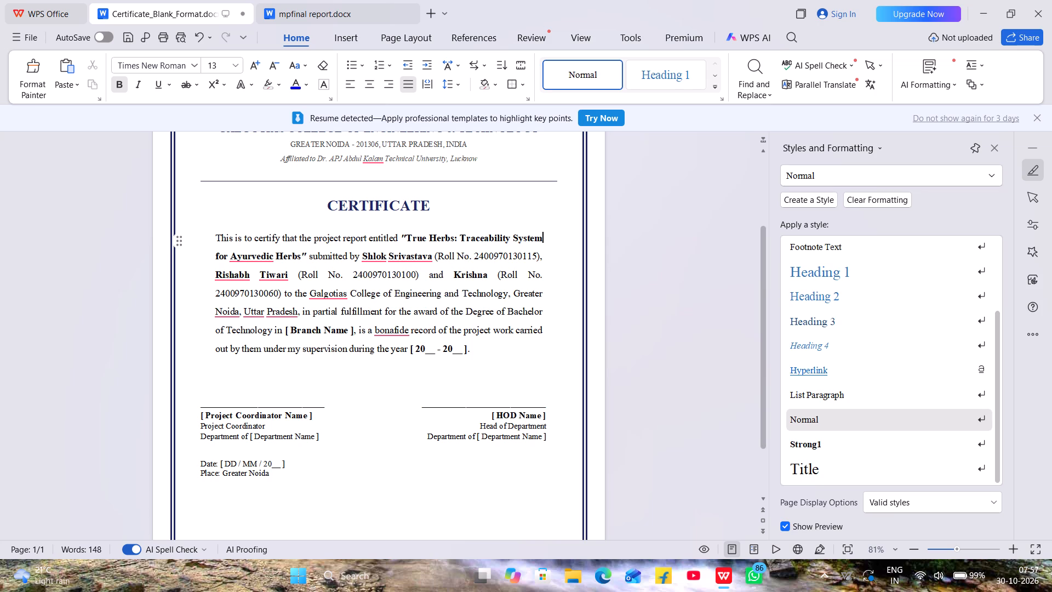
{"action": "left_click", "coordinate": [353, 334]}
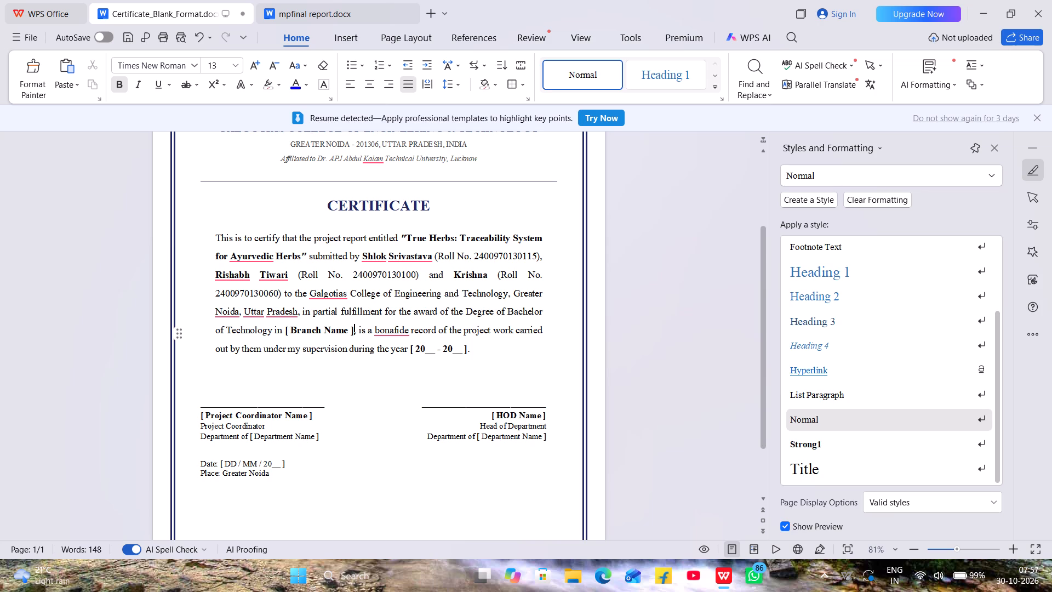
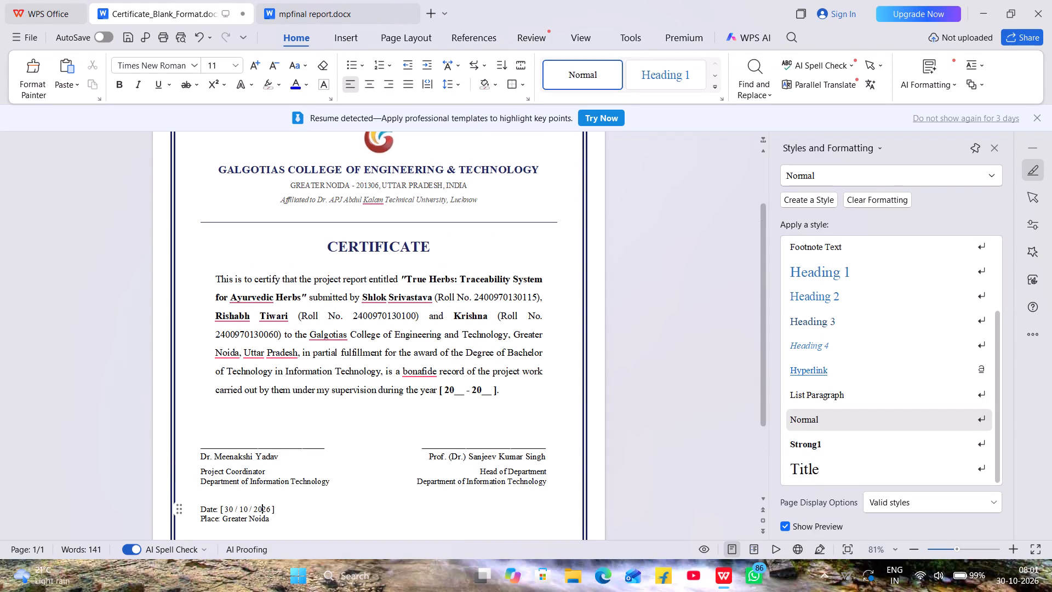
Fill in the two year blanks at the end of the certificate paragraph with 2026 and 2027.
{"action": "left_click", "coordinate": [461, 391]}
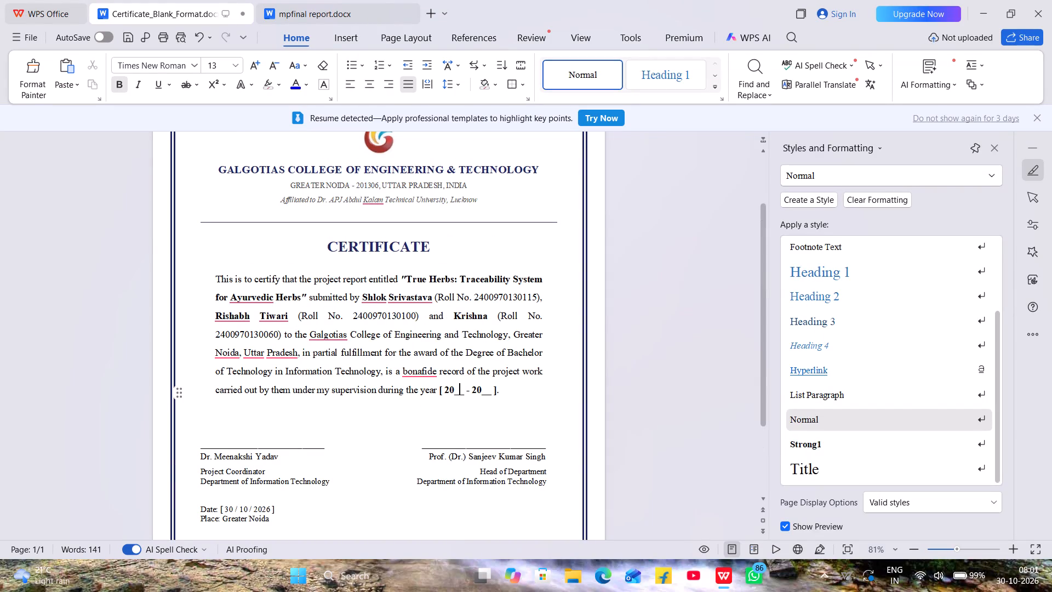
{"action": "left_click", "coordinate": [467, 390]}
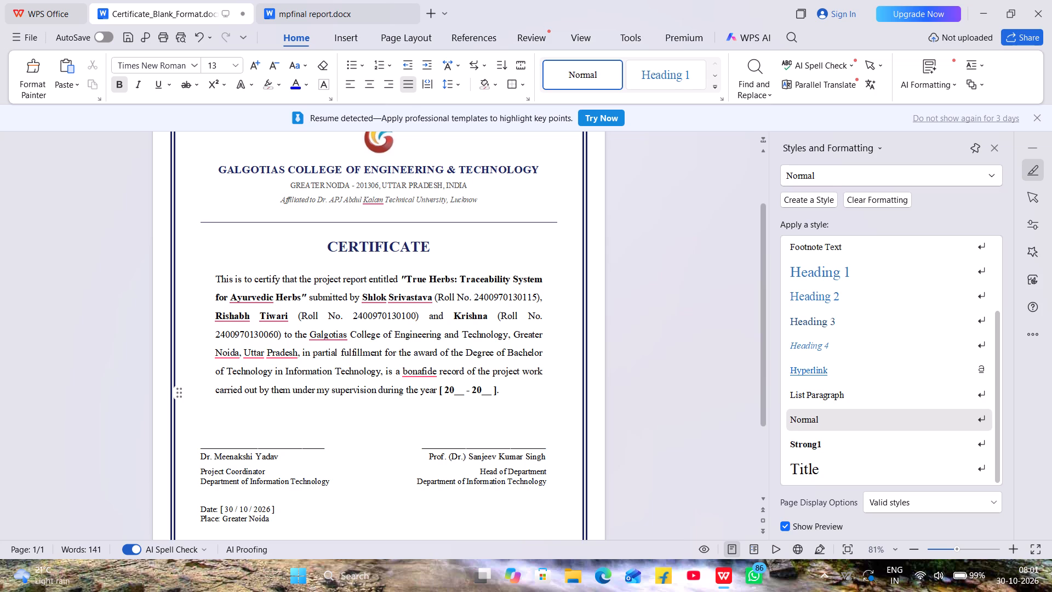
{"action": "key", "text": "BackSpace"}
{"action": "key", "text": "BackSpace"}
{"action": "key", "text": "BackSpace"}
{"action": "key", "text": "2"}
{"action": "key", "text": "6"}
{"action": "left_click", "coordinate": [491, 389]}
{"action": "key", "text": "BackSpace"}
{"action": "key", "text": "BackSpace"}
{"action": "key", "text": "BackSpace"}
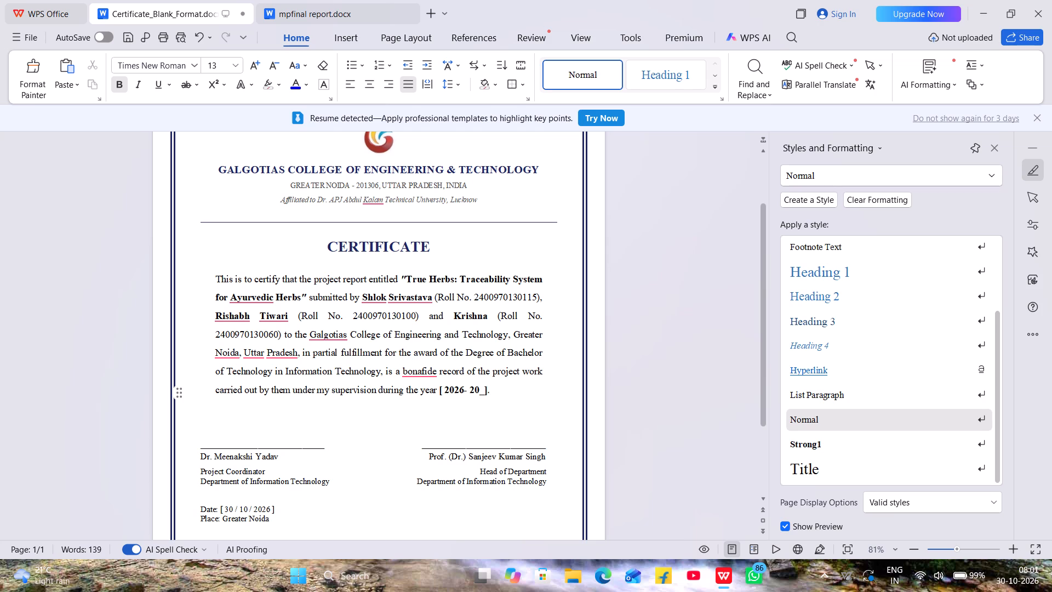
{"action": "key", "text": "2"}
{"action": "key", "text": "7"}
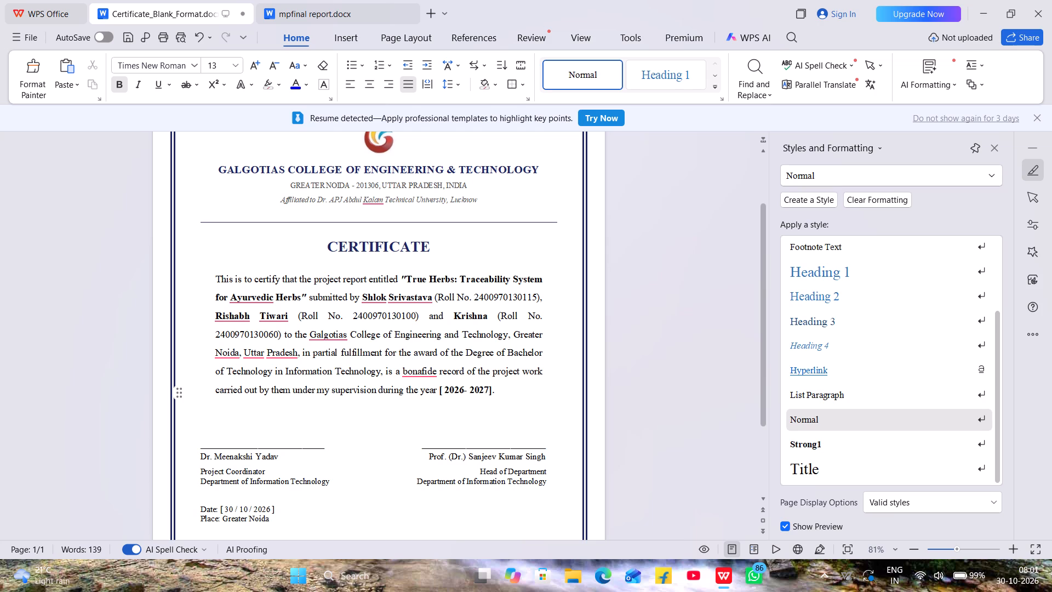
Remove the square brackets around the 2026- 2027 year range, keeping the full stop after it.
{"action": "left_click", "coordinate": [492, 394]}
{"action": "key", "text": "BackSpace"}
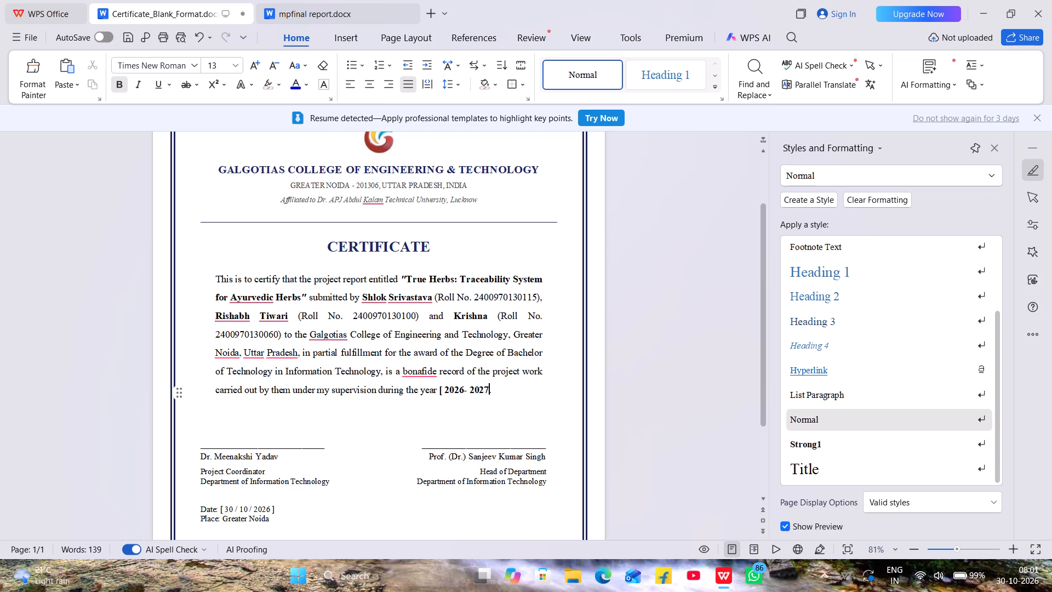
{"action": "left_click", "coordinate": [444, 391]}
{"action": "key", "text": "BackSpace"}
{"action": "key", "text": "BackSpace"}
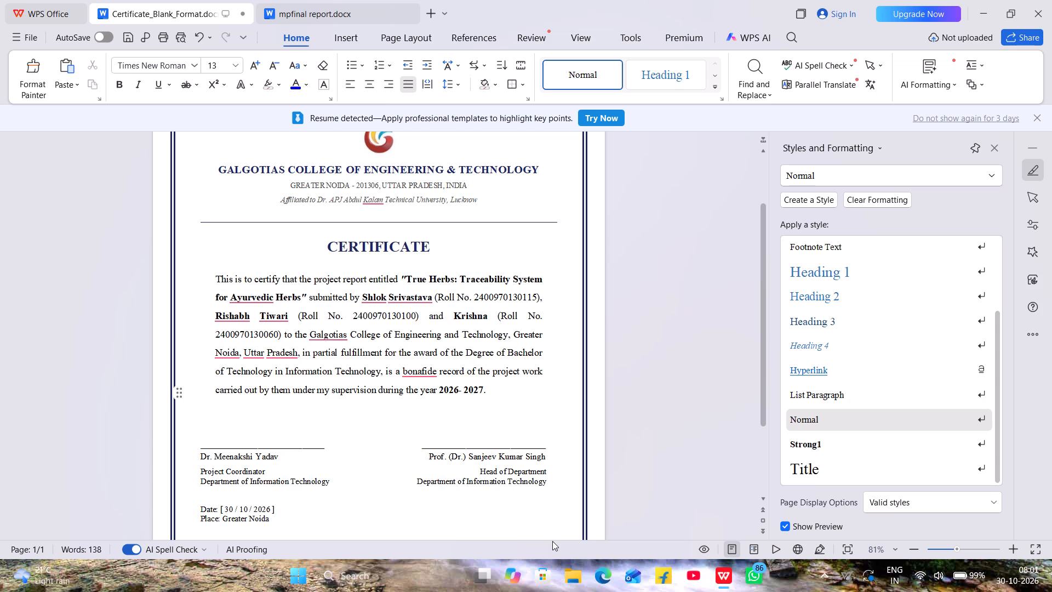
Delete the space between "Roll No." and the second student's roll number to tighten that line.
{"action": "scroll", "coordinate": [552, 541], "scroll_direction": "up", "scroll_amount": 5}
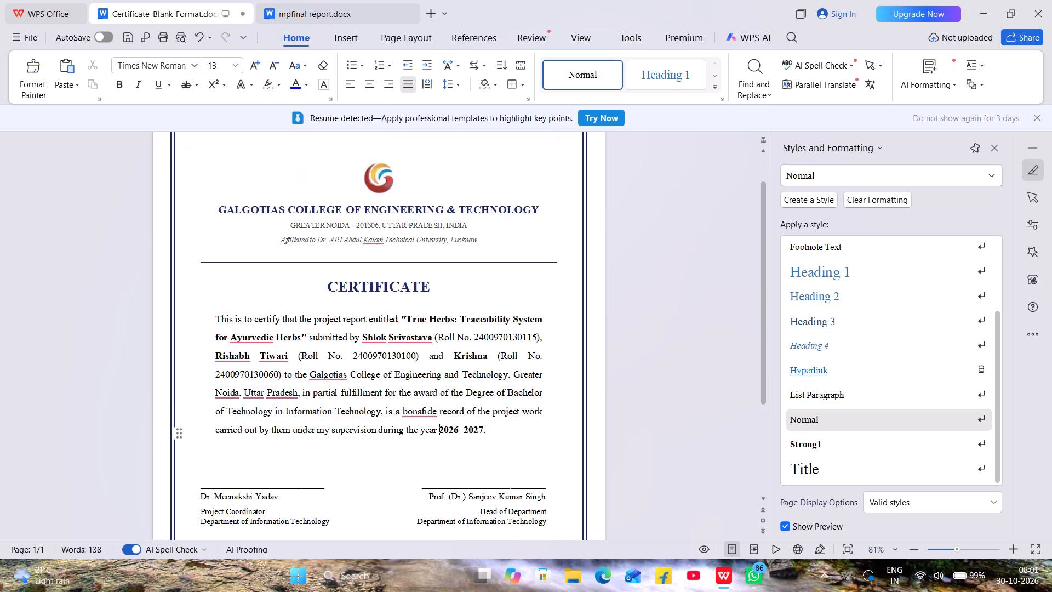
{"action": "scroll", "coordinate": [553, 518], "scroll_direction": "up", "scroll_amount": 4}
{"action": "scroll", "coordinate": [553, 518], "scroll_direction": "down", "scroll_amount": 4}
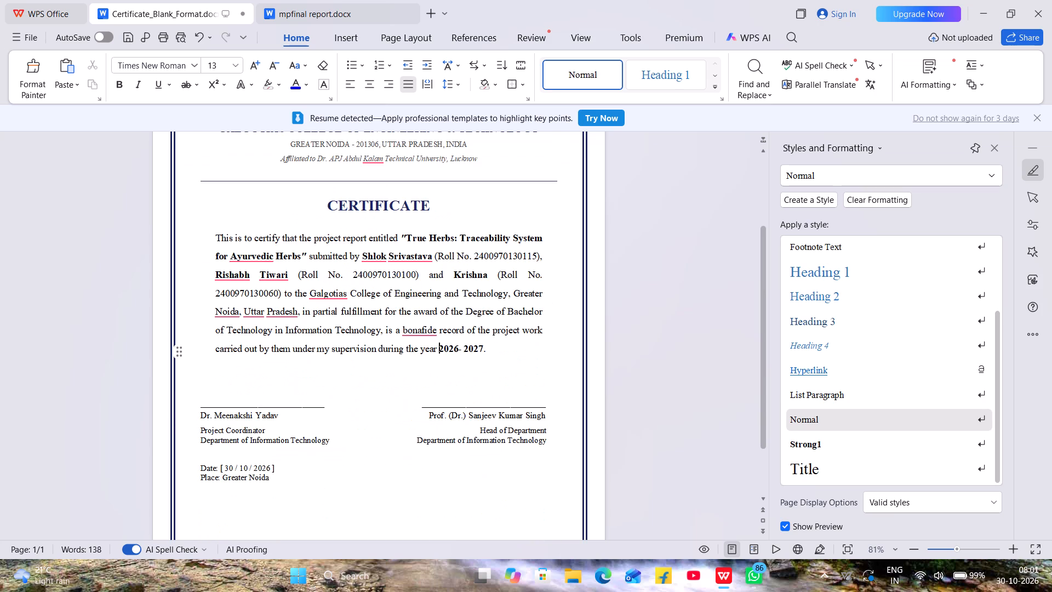
{"action": "left_click", "coordinate": [352, 272]}
{"action": "key", "text": "BackSpace"}
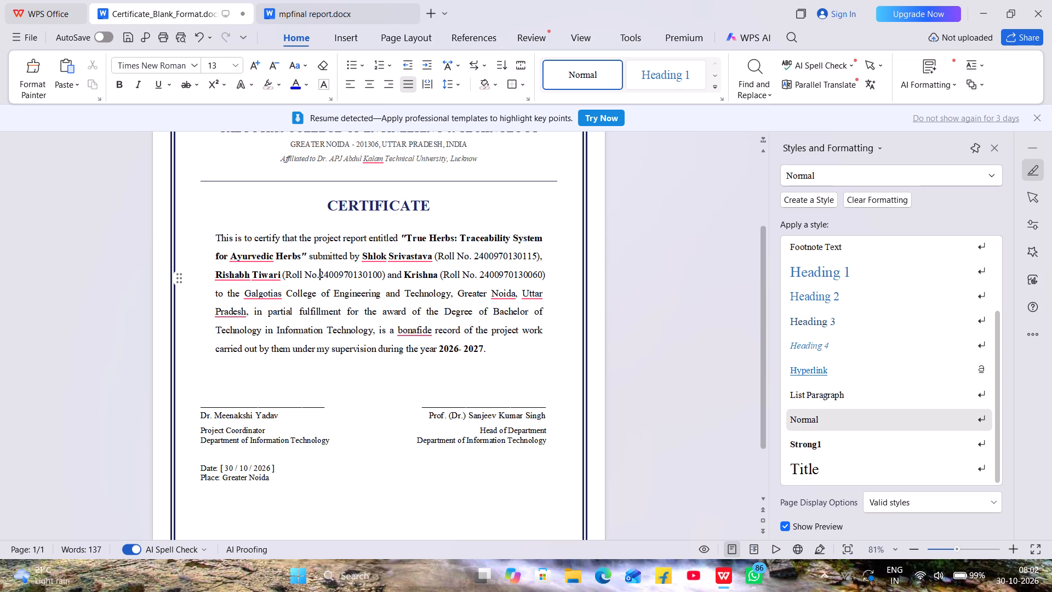
{"action": "left_click", "coordinate": [500, 383]}
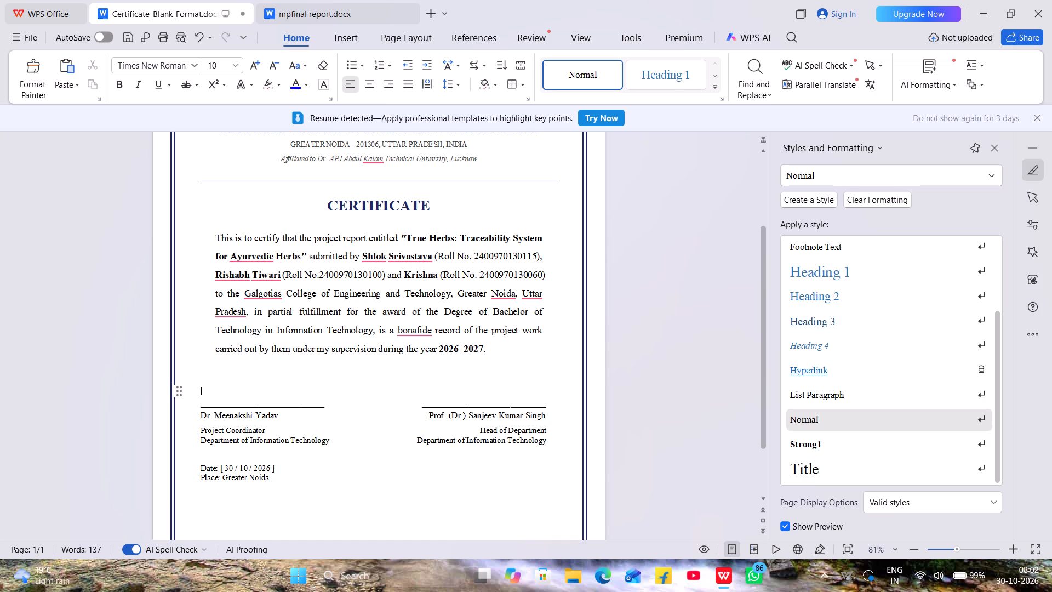
Print all pages of the certificate as one copy with the Export to WPS PDF printer.
{"action": "left_click", "coordinate": [167, 38]}
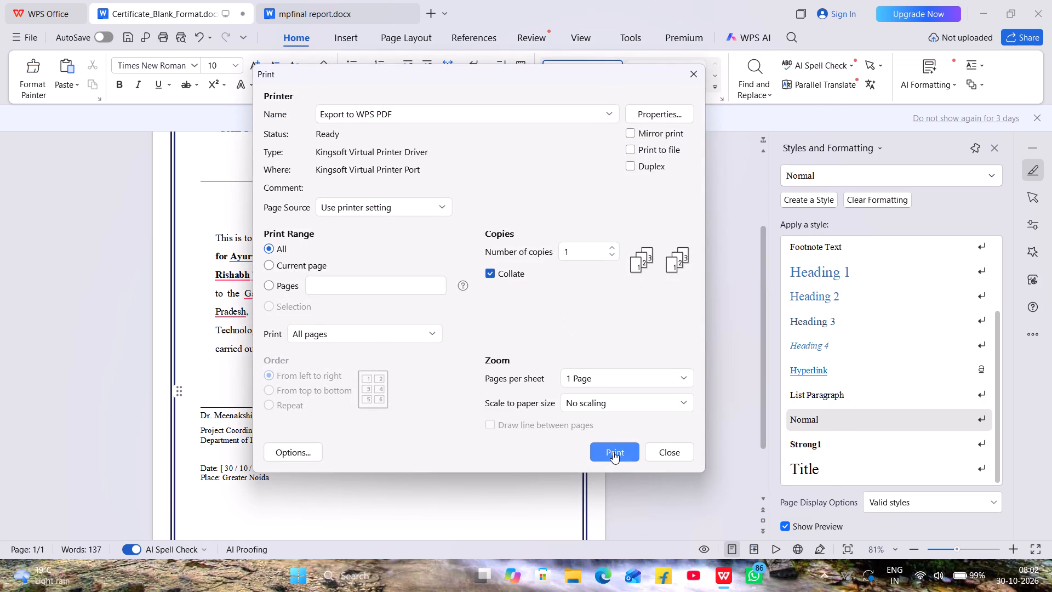
{"action": "left_click", "coordinate": [613, 452]}
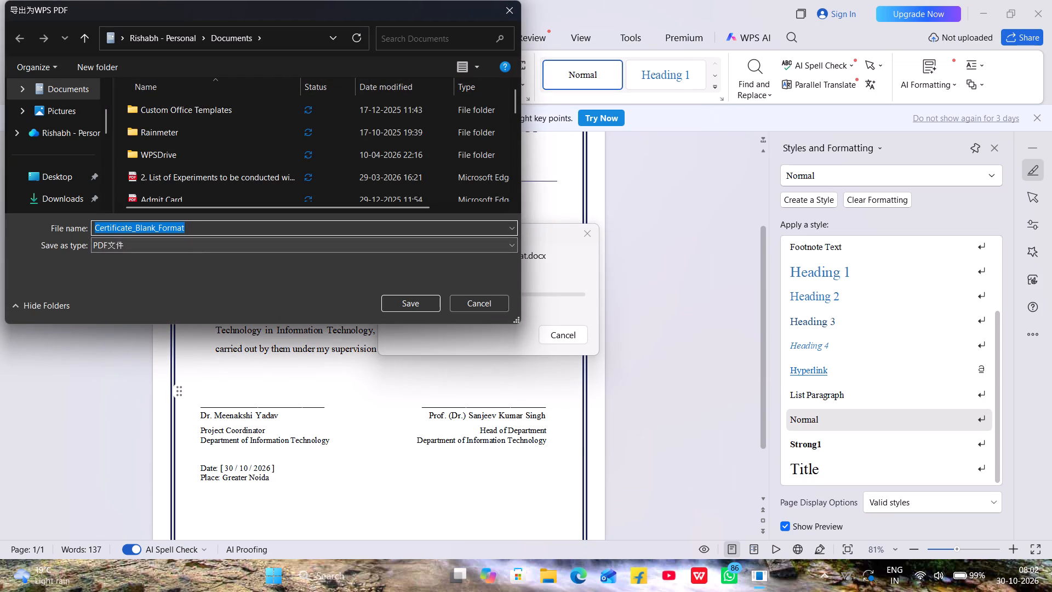
Save the exported PDF in the Documents folder under the file name certificate.
{"action": "left_click_drag", "start_coordinate": [199, 233], "coordinate": [0, 212]}
{"action": "key", "text": "BackSpace"}
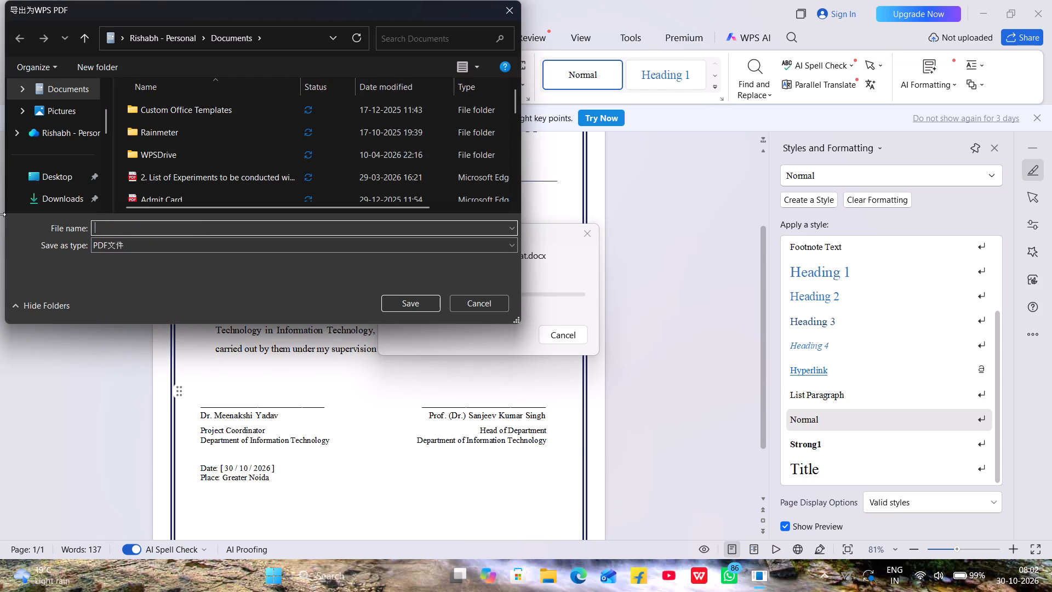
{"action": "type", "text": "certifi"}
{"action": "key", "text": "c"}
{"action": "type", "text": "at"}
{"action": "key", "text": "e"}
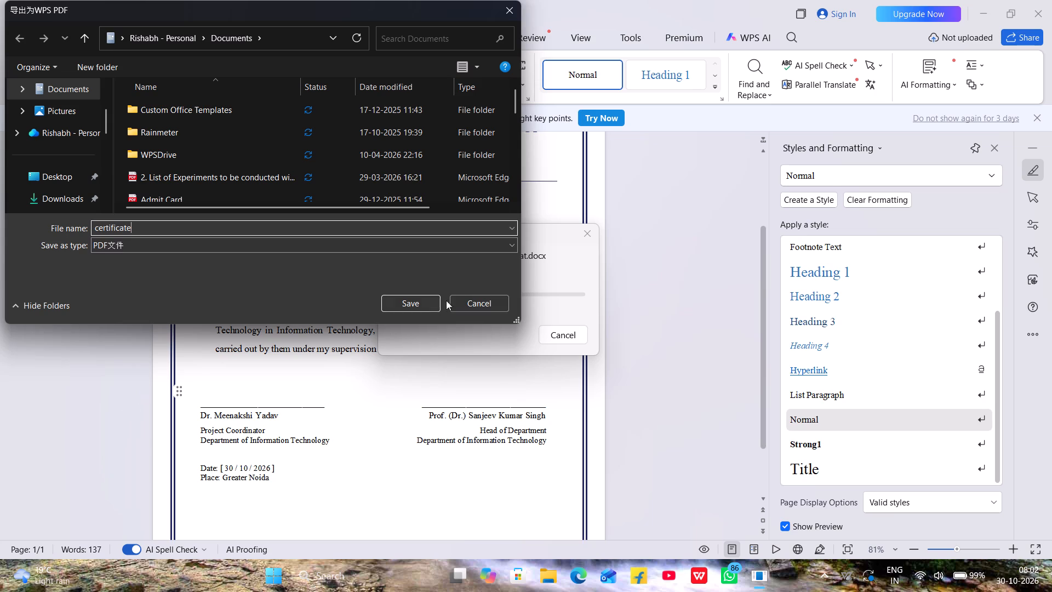
{"action": "left_click", "coordinate": [420, 306]}
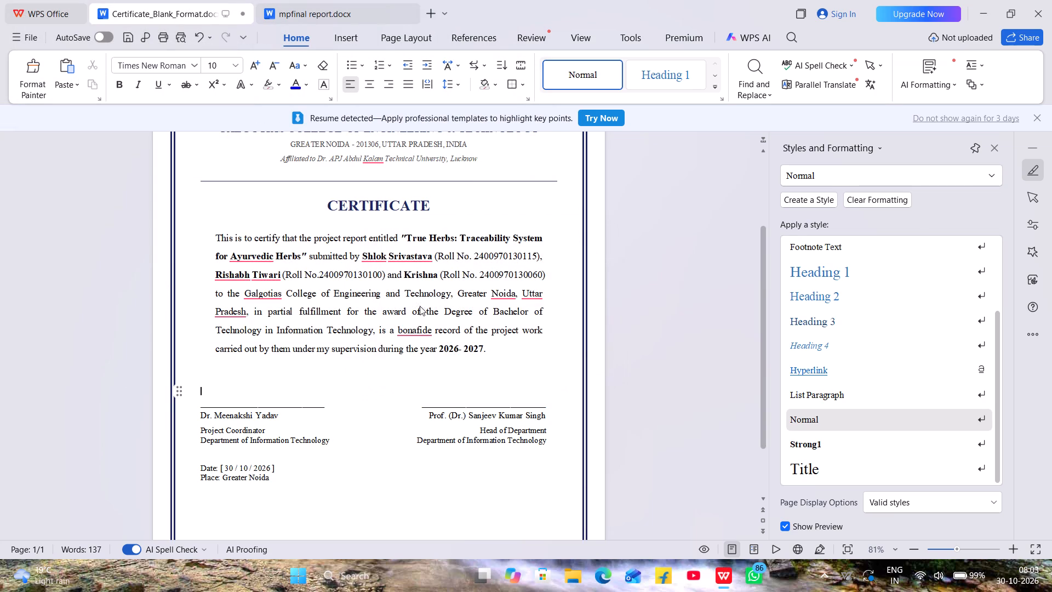
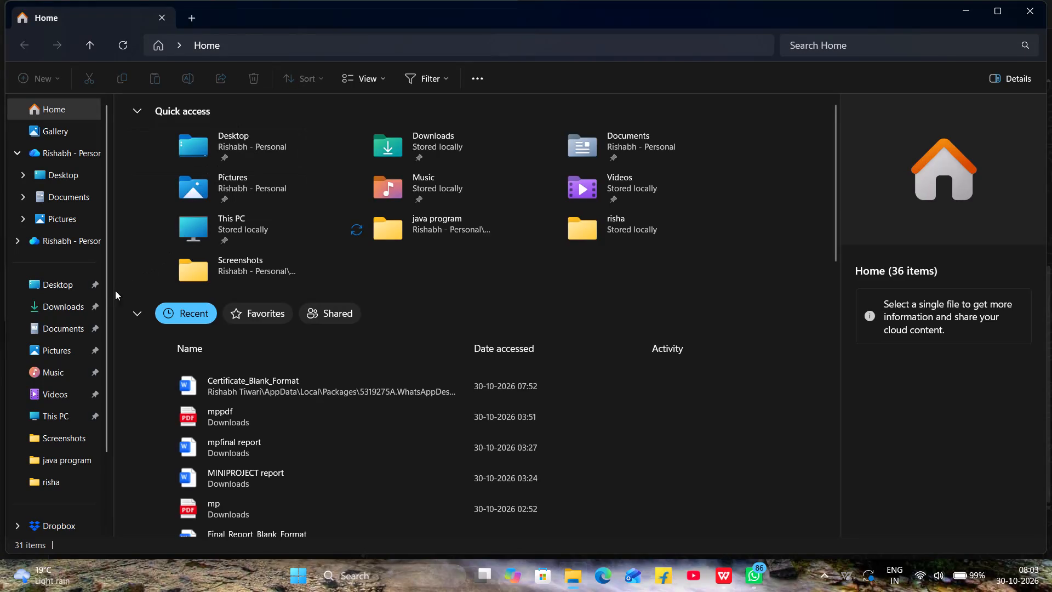
Look for the exported certificate PDF in the Downloads, Desktop and personal cloud drive folders.
{"action": "left_click", "coordinate": [86, 301]}
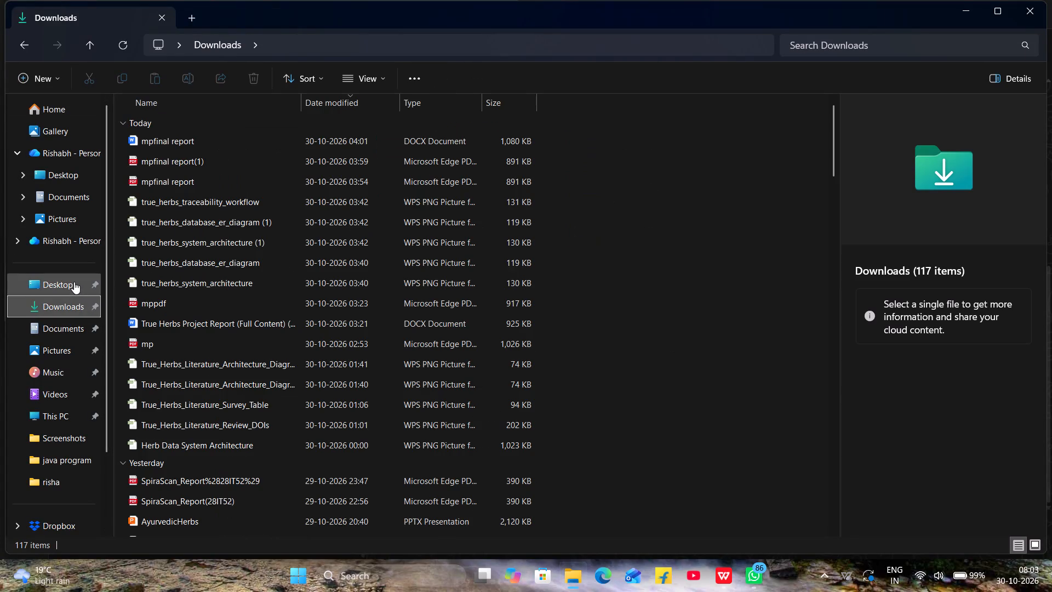
{"action": "left_click", "coordinate": [74, 282]}
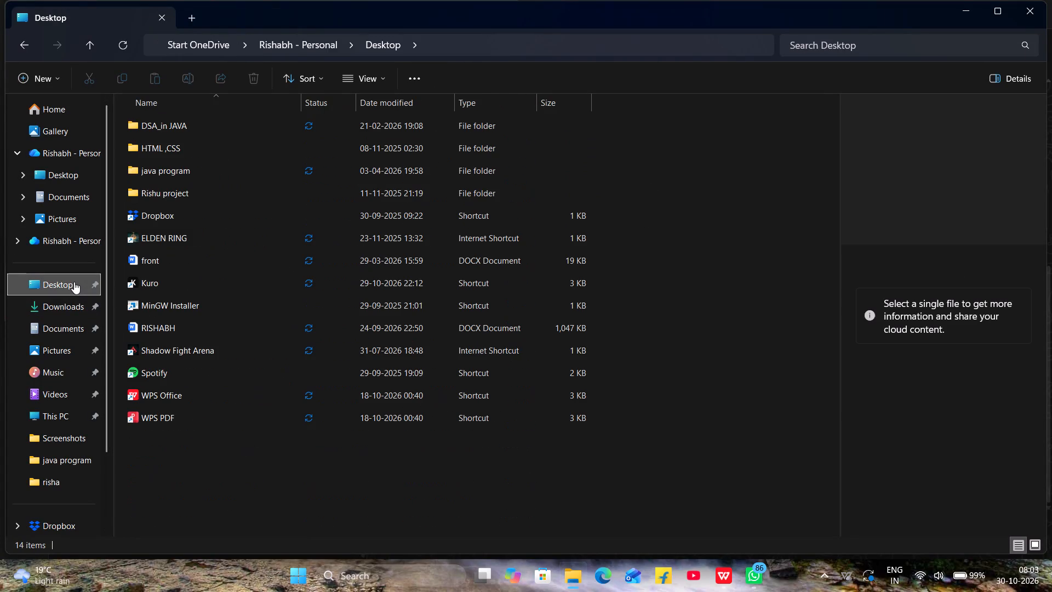
{"action": "left_click", "coordinate": [57, 232]}
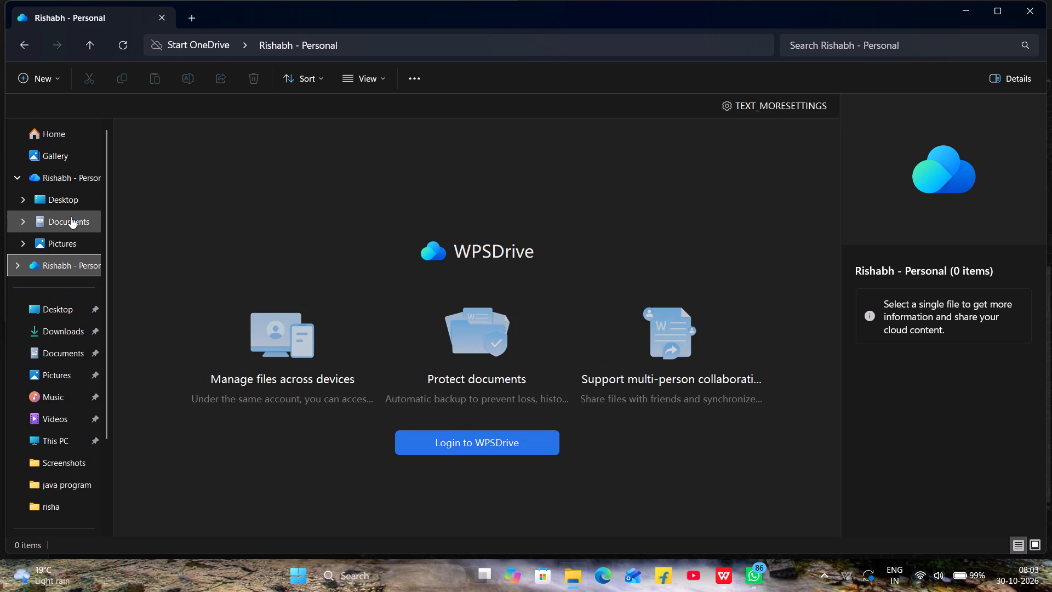
Look through the OneDrive Documents folder in File Explorer for the exported certificate PDF.
{"action": "left_click", "coordinate": [71, 217]}
{"action": "scroll", "coordinate": [201, 227], "scroll_direction": "down", "scroll_amount": 2}
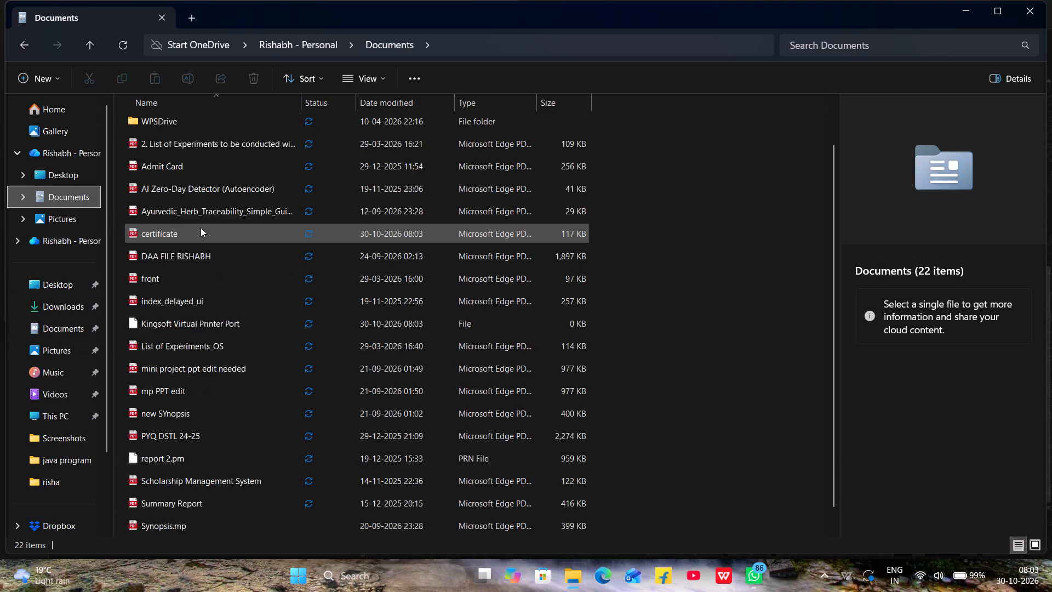
{"action": "scroll", "coordinate": [201, 227], "scroll_direction": "down", "scroll_amount": 8}
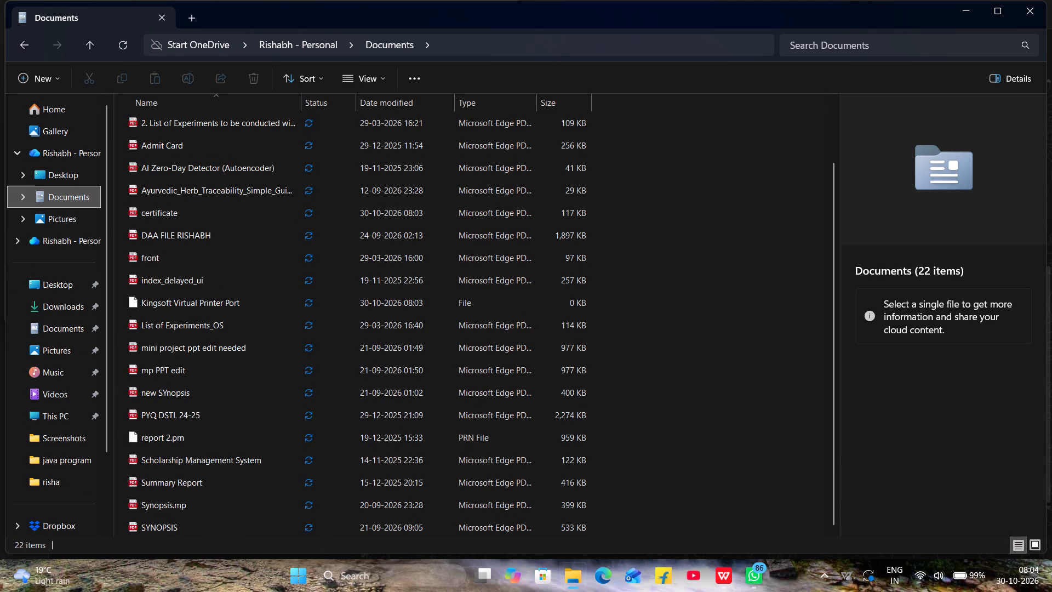
Switch to WPS Office and print the certificate with Export to WPS PDF, saving it in Downloads as "certificate mp".
{"action": "left_click", "coordinate": [716, 572]}
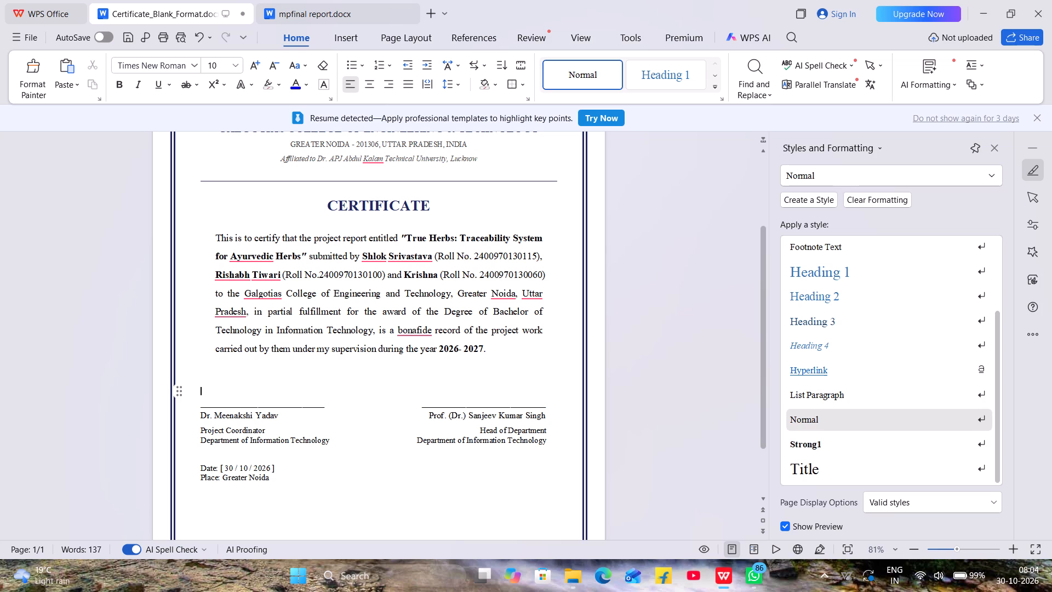
{"action": "left_click", "coordinate": [165, 33]}
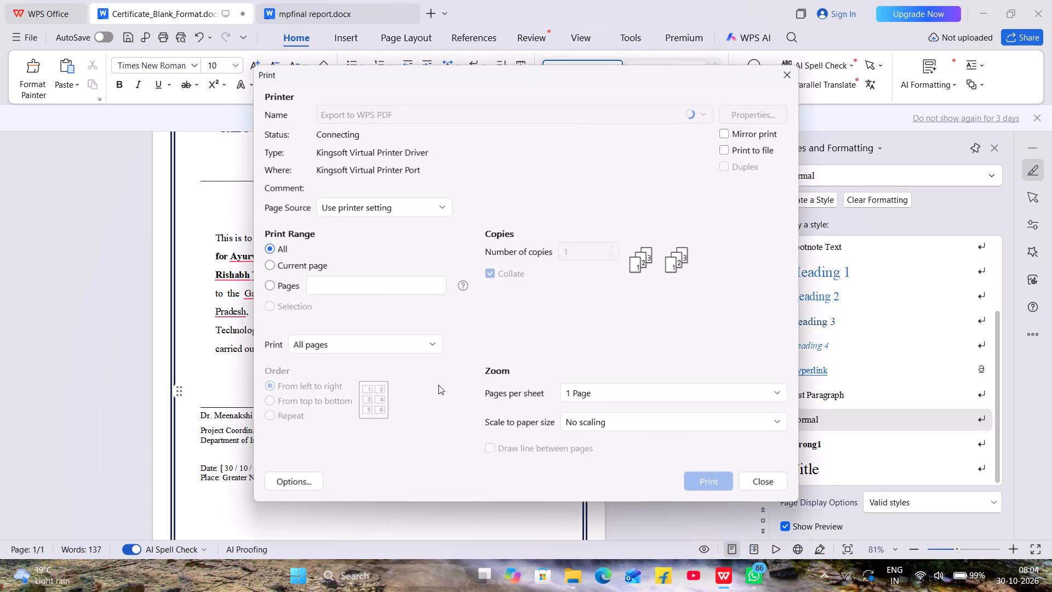
{"action": "left_click", "coordinate": [630, 458]}
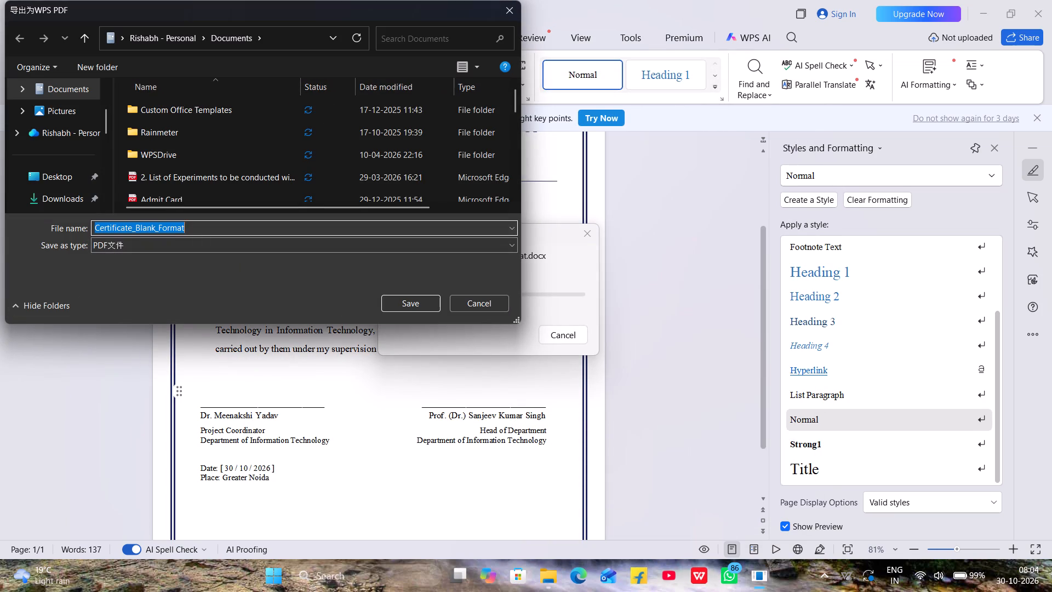
{"action": "left_click_drag", "start_coordinate": [208, 229], "coordinate": [71, 217]}
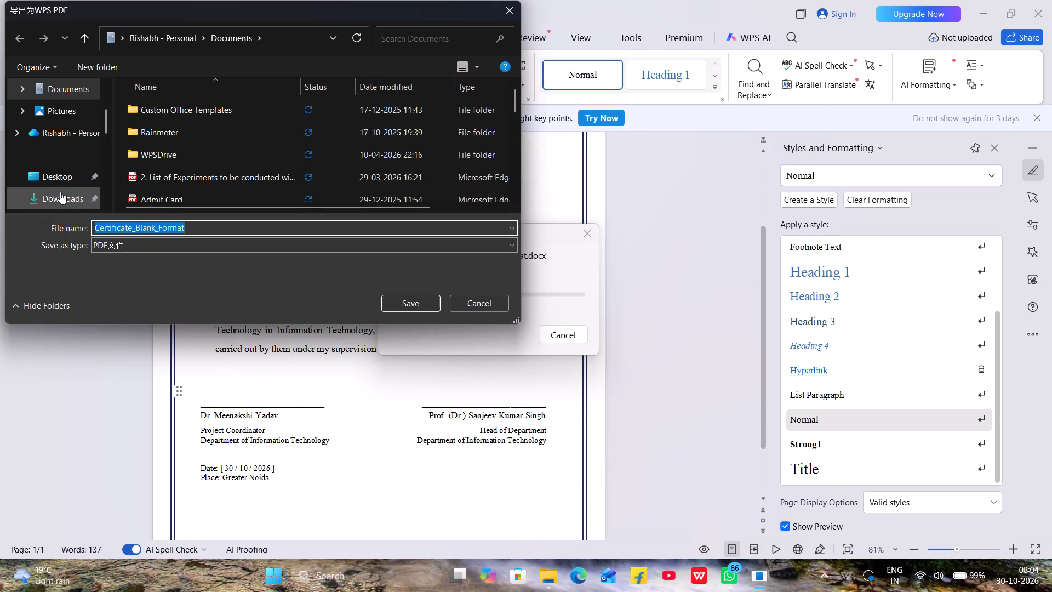
{"action": "left_click", "coordinate": [60, 192]}
{"action": "left_click_drag", "start_coordinate": [202, 234], "coordinate": [0, 193]}
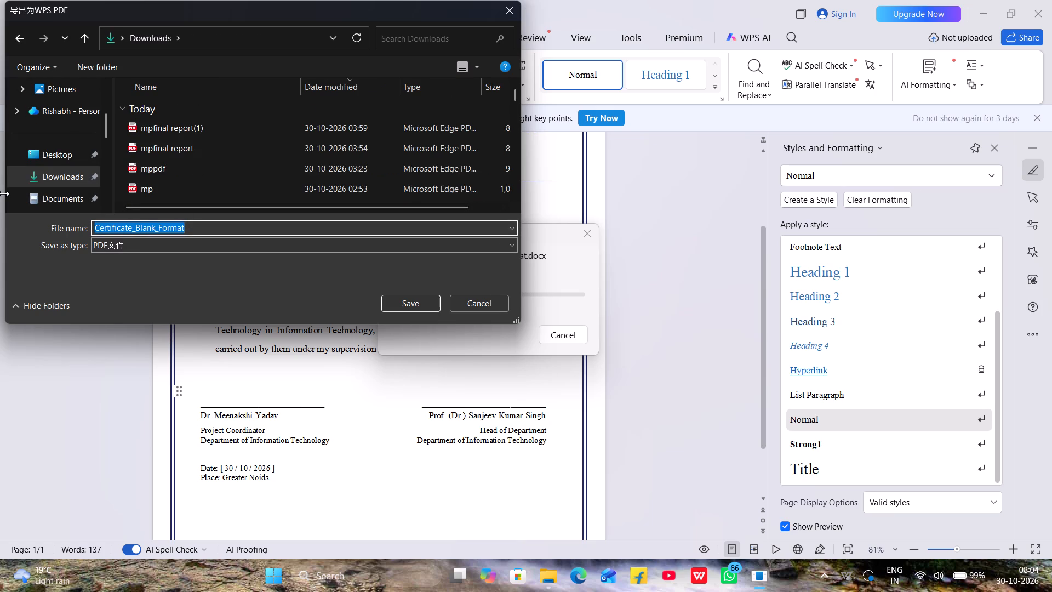
{"action": "key", "text": "BackSpace"}
{"action": "type", "text": "cer"}
{"action": "key", "text": "t"}
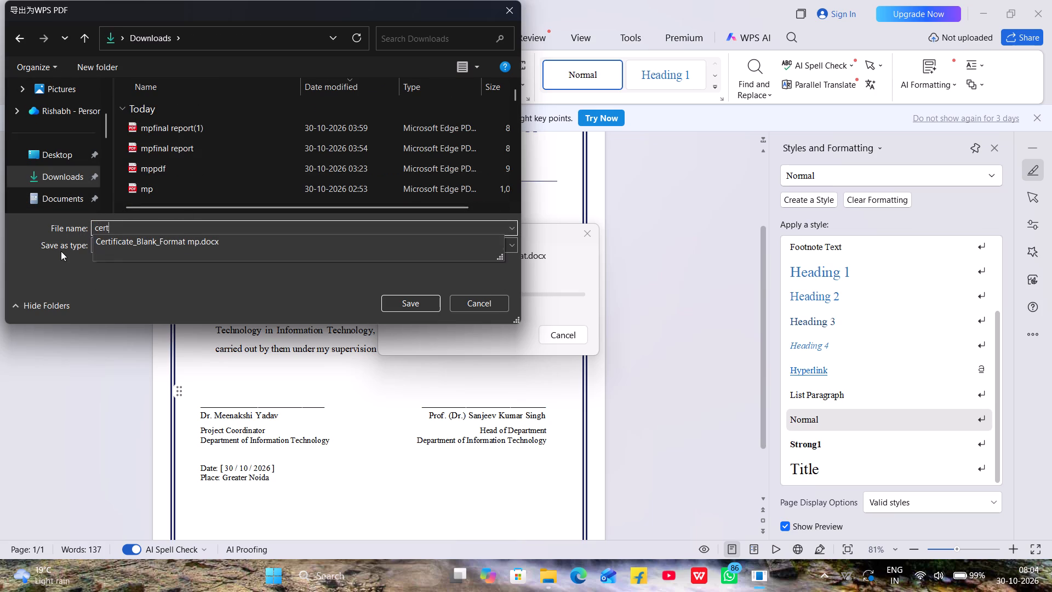
{"action": "key", "text": "i"}
{"action": "type", "text": "ficate mp"}
{"action": "key", "text": "Return"}
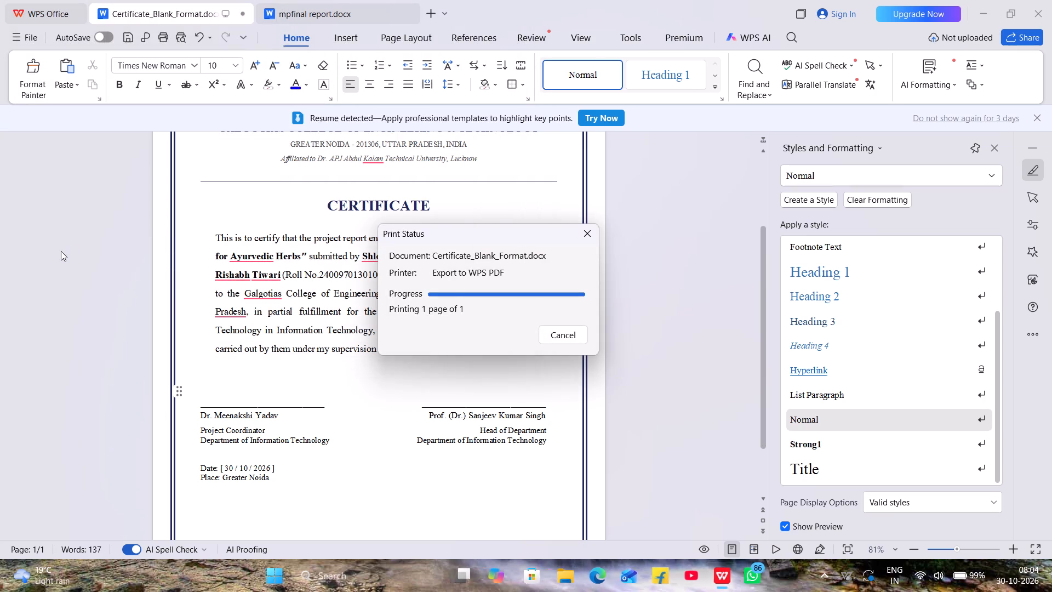
{"action": "scroll", "coordinate": [61, 251], "scroll_direction": "up", "scroll_amount": 1}
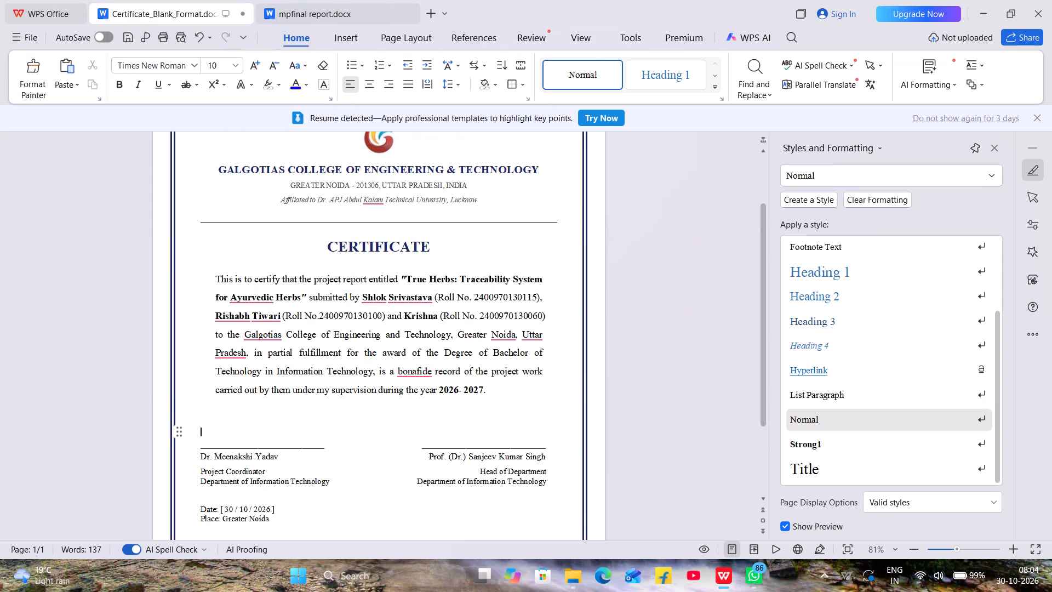
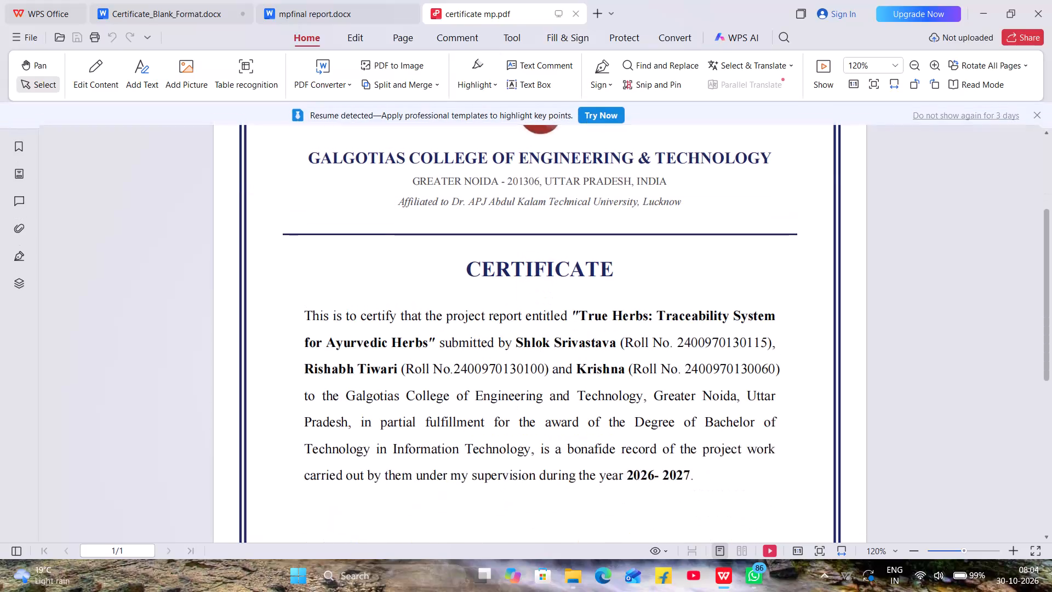
Review the exported certificate PDF from the college header down to the signatures, date and place.
{"action": "scroll", "coordinate": [515, 385], "scroll_direction": "down", "scroll_amount": 4}
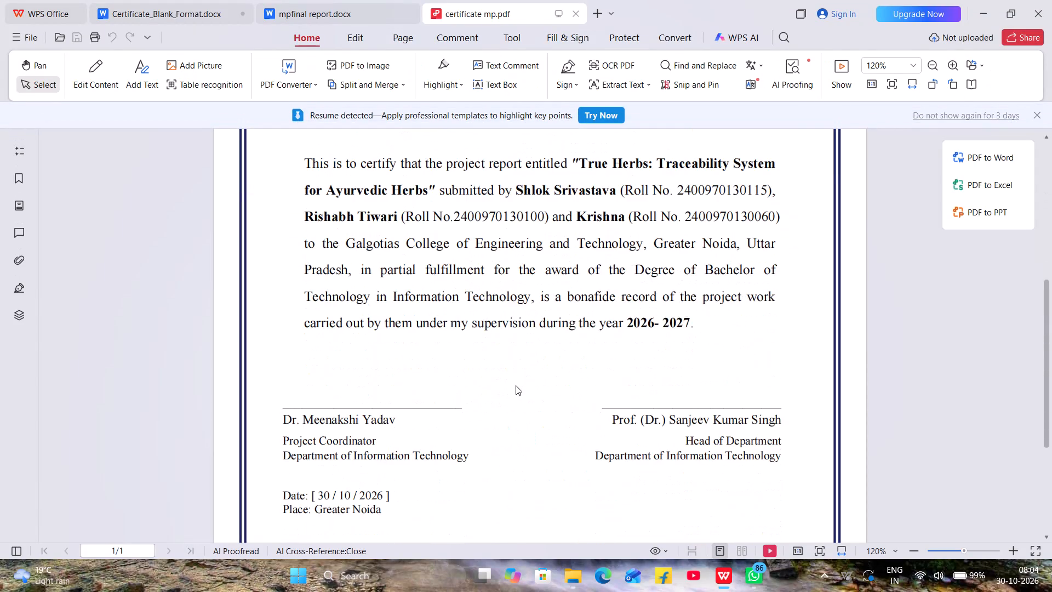
{"action": "scroll", "coordinate": [516, 385], "scroll_direction": "down", "scroll_amount": 2}
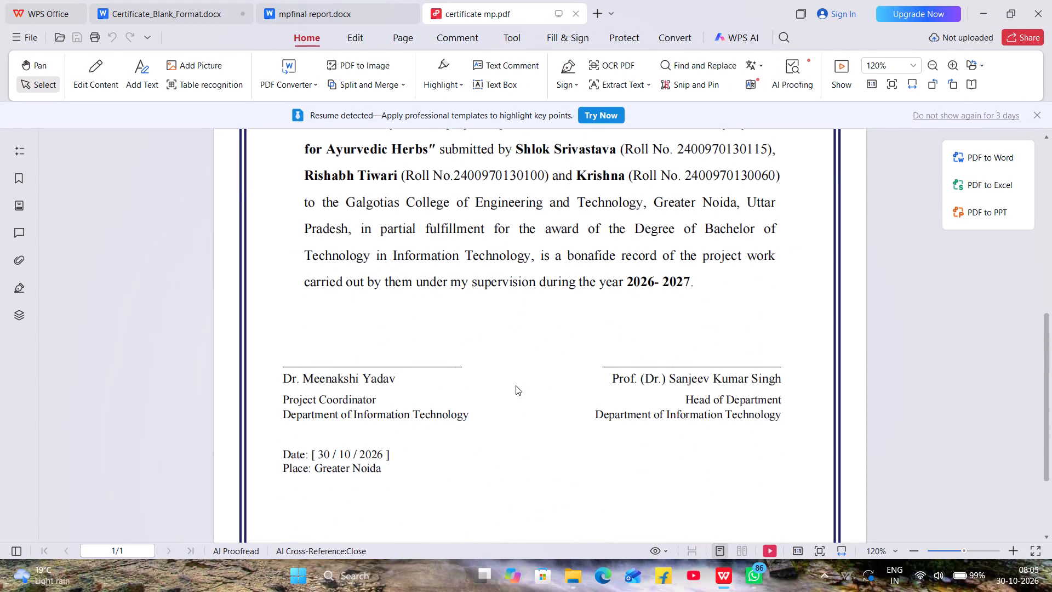
{"action": "scroll", "coordinate": [516, 385], "scroll_direction": "up", "scroll_amount": 4}
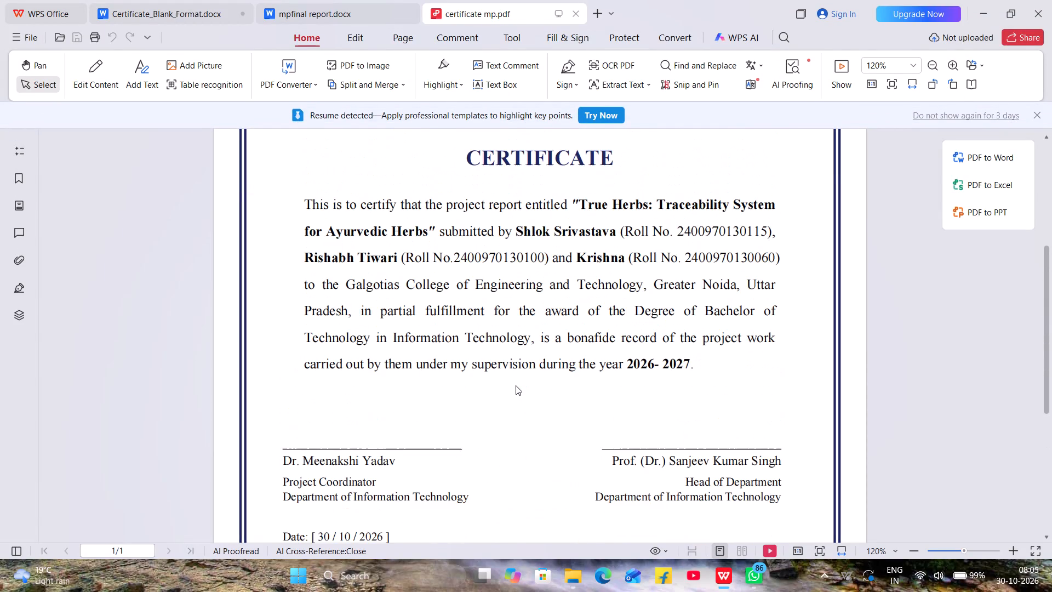
{"action": "scroll", "coordinate": [516, 385], "scroll_direction": "up", "scroll_amount": 7}
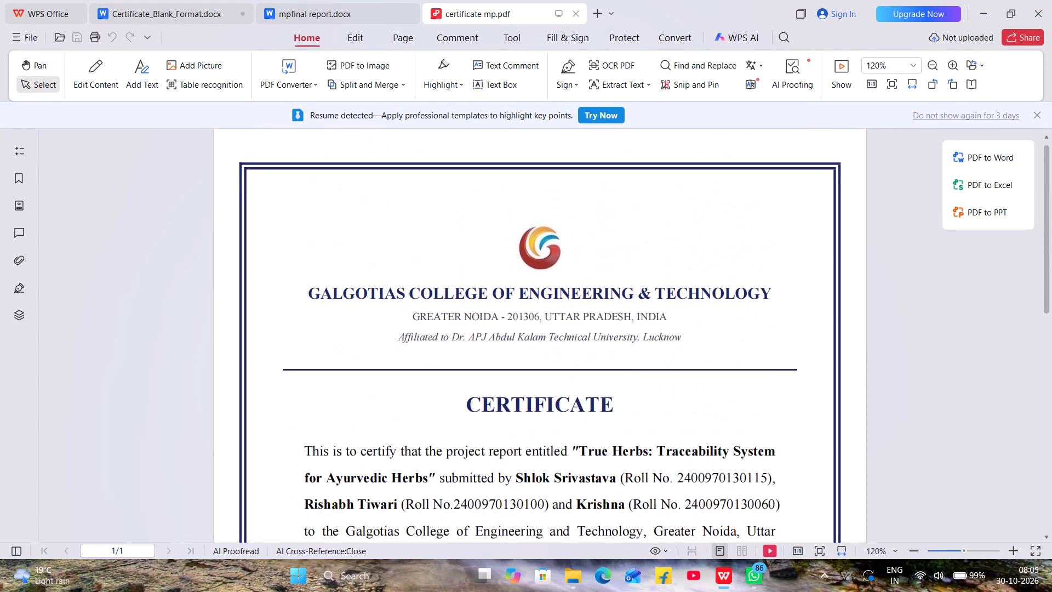
{"action": "scroll", "coordinate": [516, 385], "scroll_direction": "down", "scroll_amount": 9}
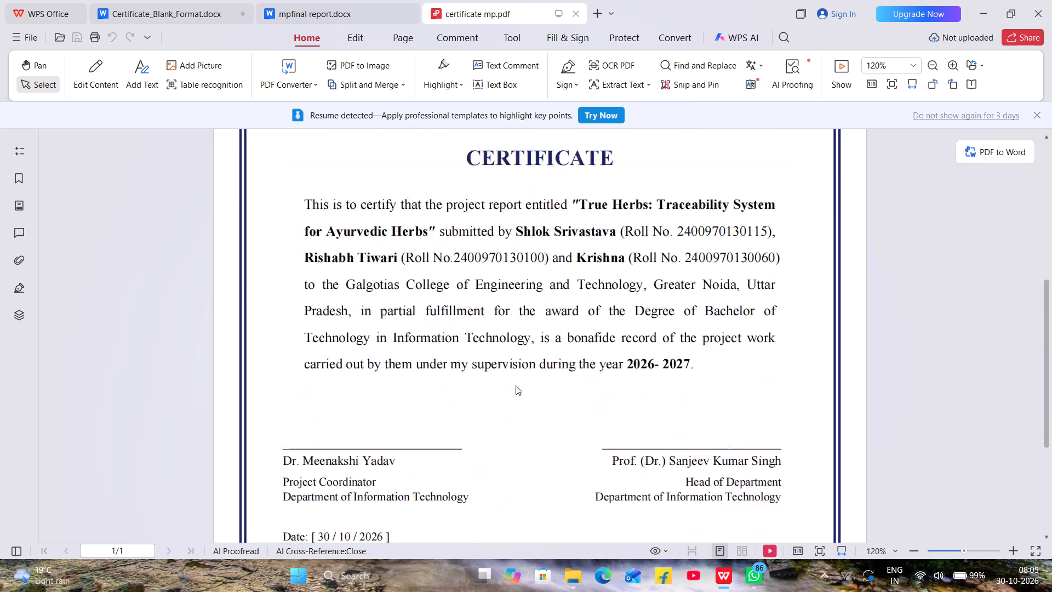
{"action": "scroll", "coordinate": [516, 385], "scroll_direction": "down", "scroll_amount": 5}
{"action": "scroll", "coordinate": [516, 385], "scroll_direction": "up", "scroll_amount": 6}
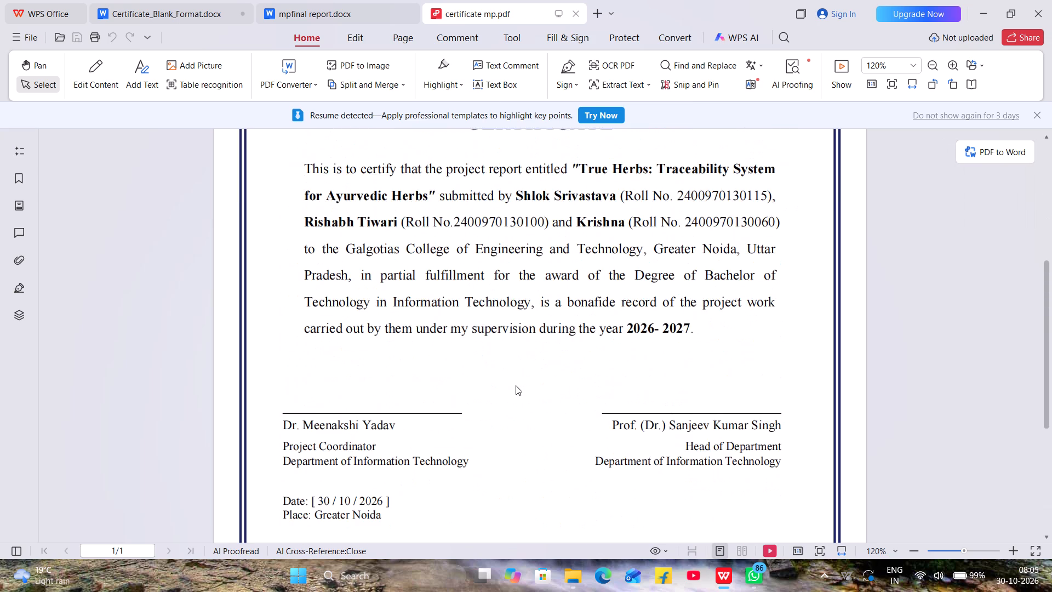
{"action": "scroll", "coordinate": [516, 385], "scroll_direction": "up", "scroll_amount": 8}
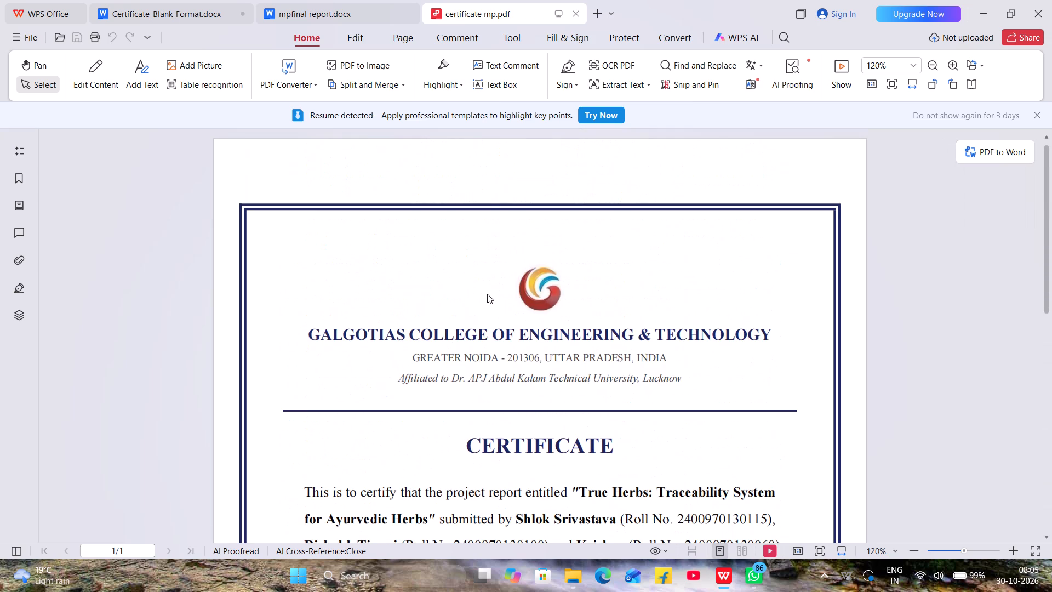
{"action": "scroll", "coordinate": [487, 294], "scroll_direction": "up", "scroll_amount": 4}
{"action": "scroll", "coordinate": [575, 328], "scroll_direction": "down", "scroll_amount": 3}
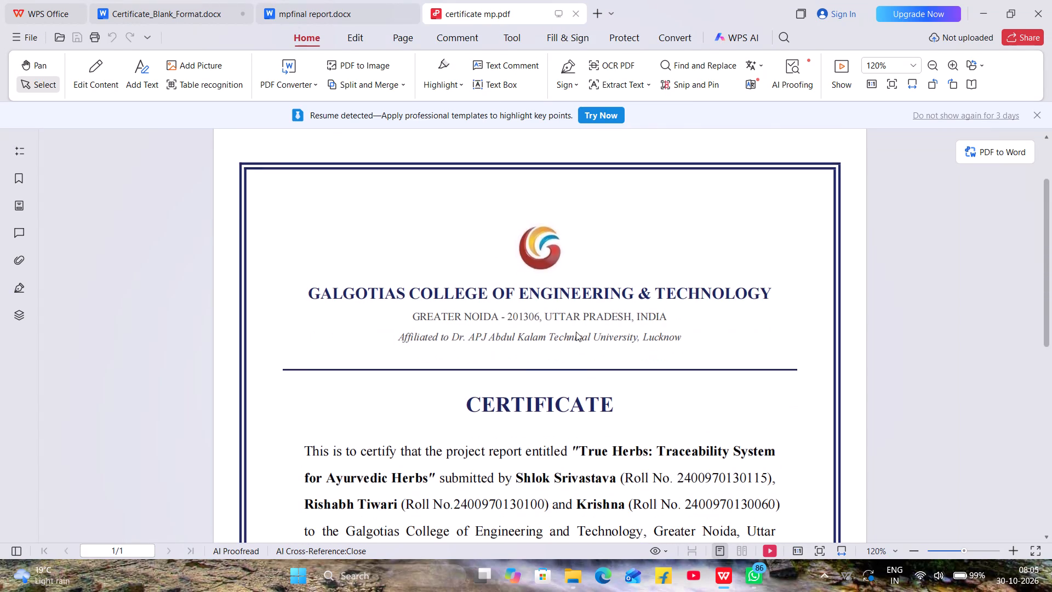
{"action": "scroll", "coordinate": [576, 332], "scroll_direction": "down", "scroll_amount": 4}
{"action": "scroll", "coordinate": [576, 332], "scroll_direction": "up", "scroll_amount": 5}
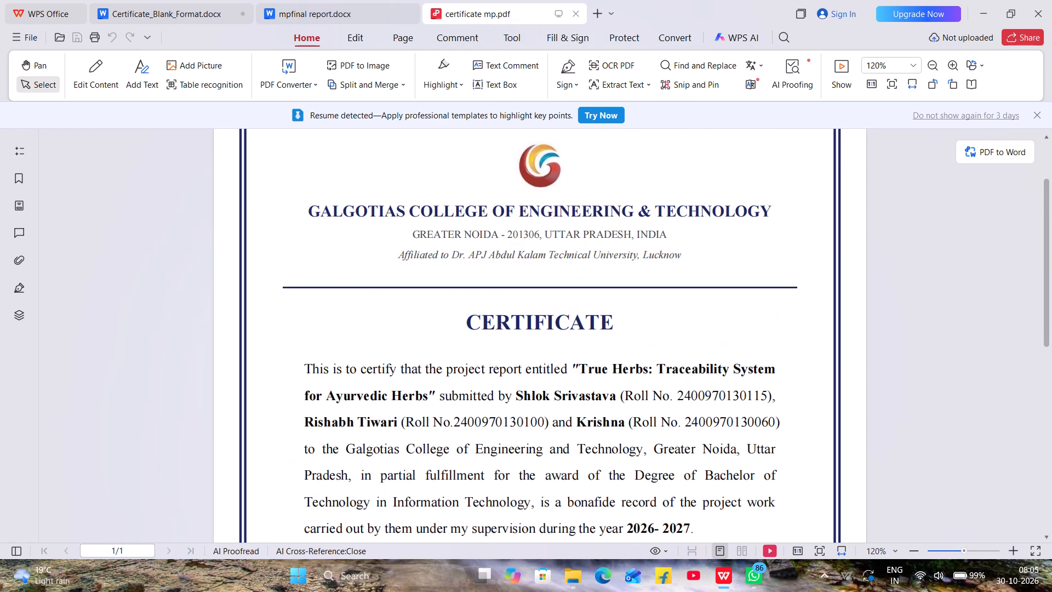
{"action": "scroll", "coordinate": [576, 332], "scroll_direction": "down", "scroll_amount": 10}
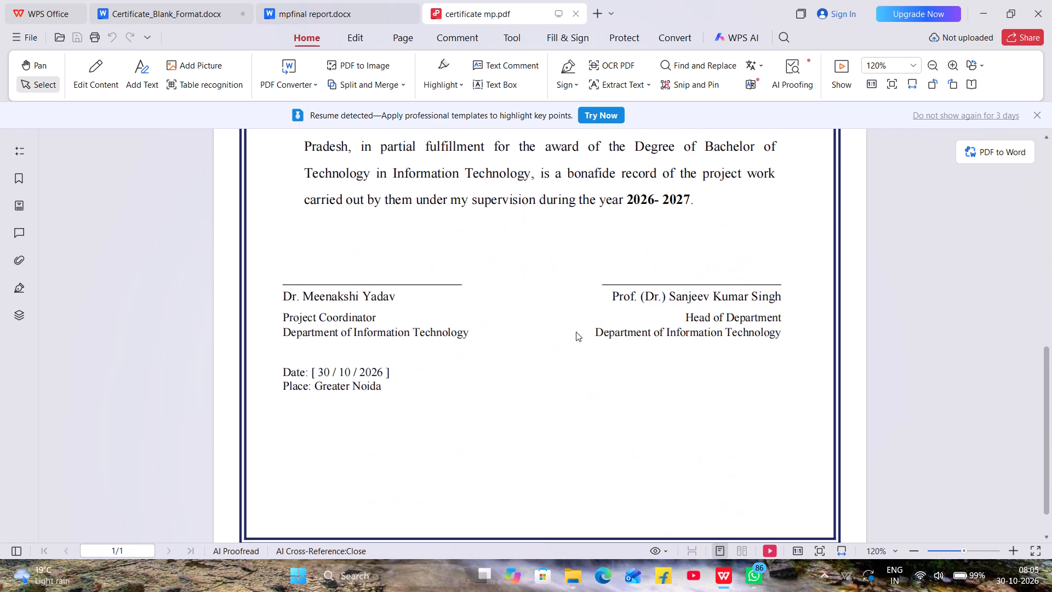
{"action": "scroll", "coordinate": [576, 332], "scroll_direction": "down", "scroll_amount": 5}
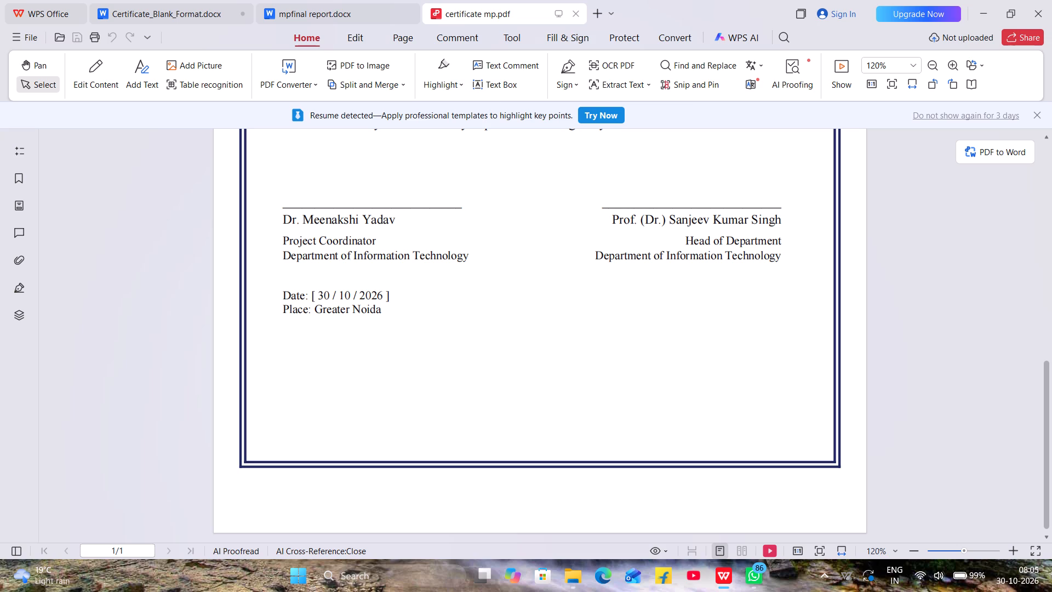
{"action": "scroll", "coordinate": [266, 247], "scroll_direction": "up", "scroll_amount": 6}
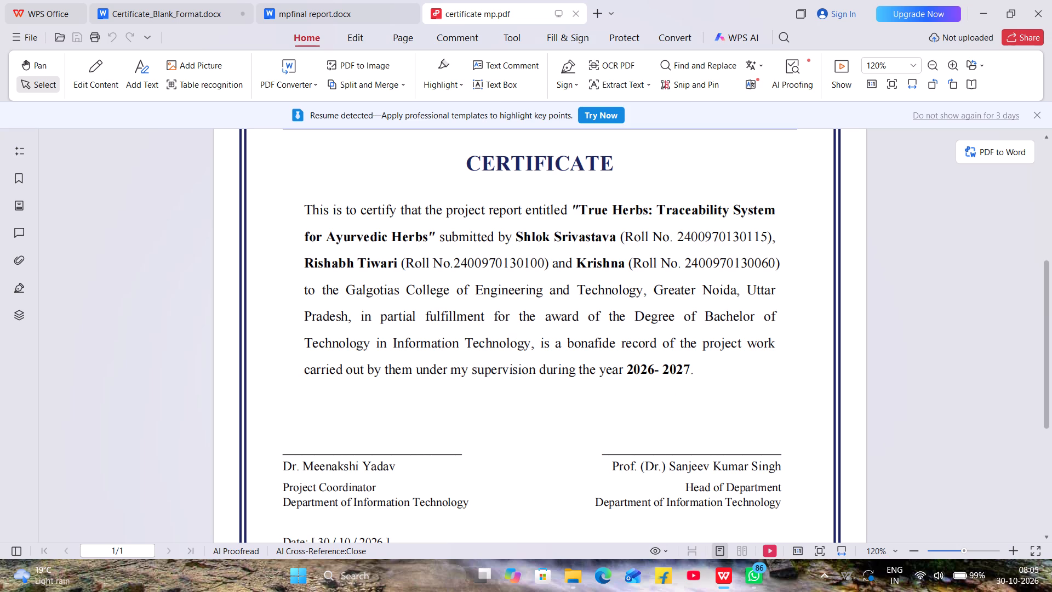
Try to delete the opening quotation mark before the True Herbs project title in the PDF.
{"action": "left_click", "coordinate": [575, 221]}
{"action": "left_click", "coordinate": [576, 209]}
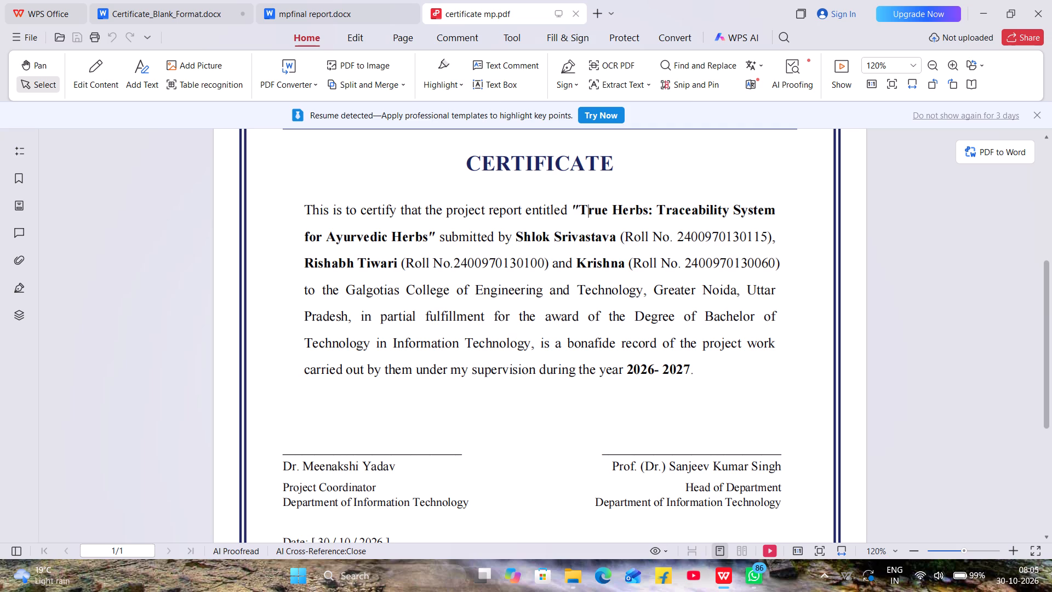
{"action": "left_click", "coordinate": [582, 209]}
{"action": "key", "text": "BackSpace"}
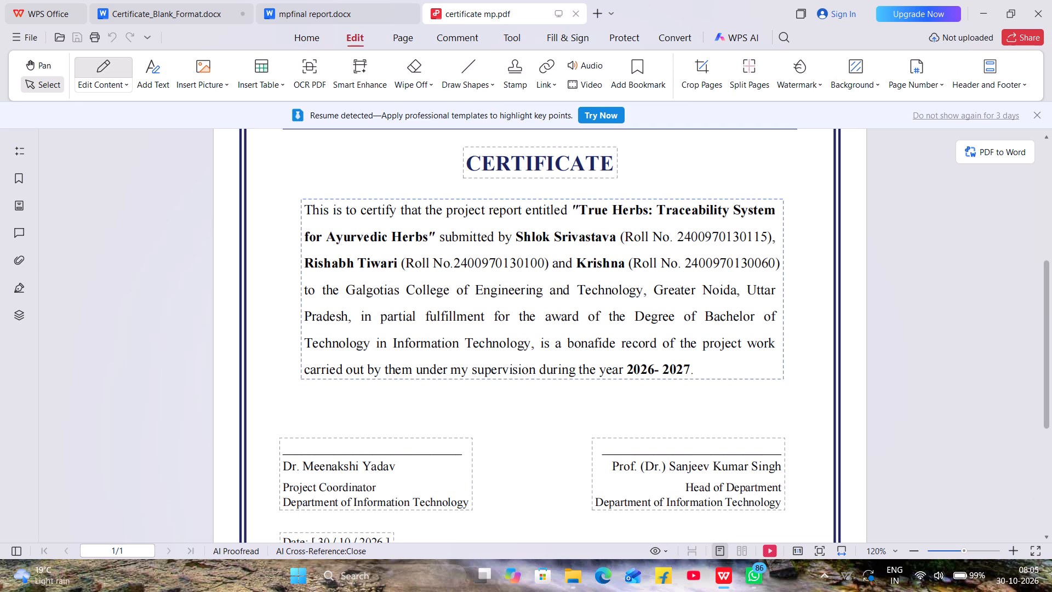
In Certificate_Blank_Format.docx, delete the opening and closing quotation marks around the project title and check the page.
{"action": "left_click", "coordinate": [218, 10]}
{"action": "left_click", "coordinate": [407, 274]}
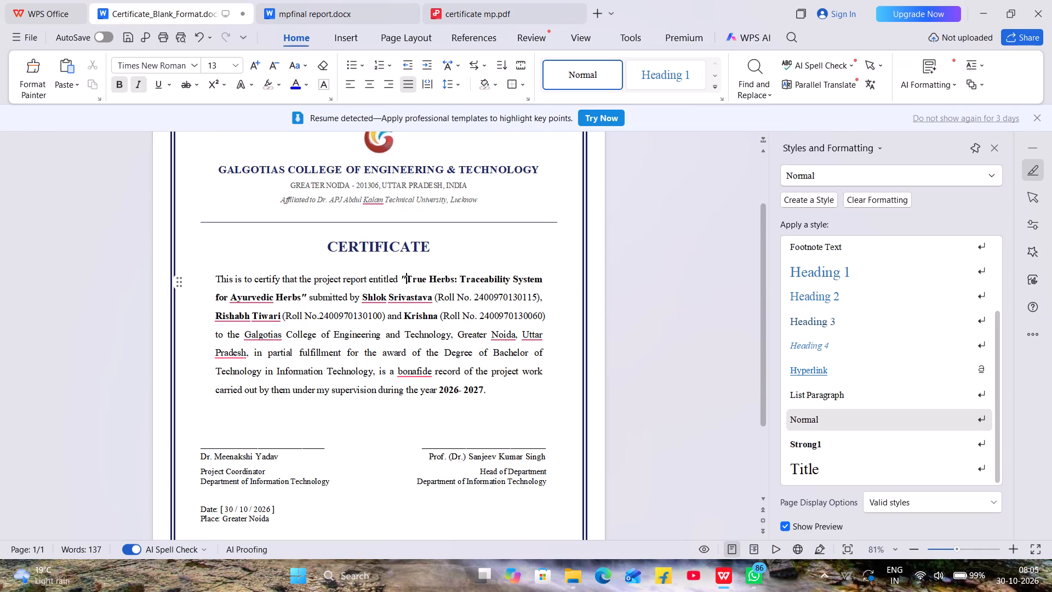
{"action": "key", "text": "BackSpace"}
{"action": "left_click", "coordinate": [306, 293]}
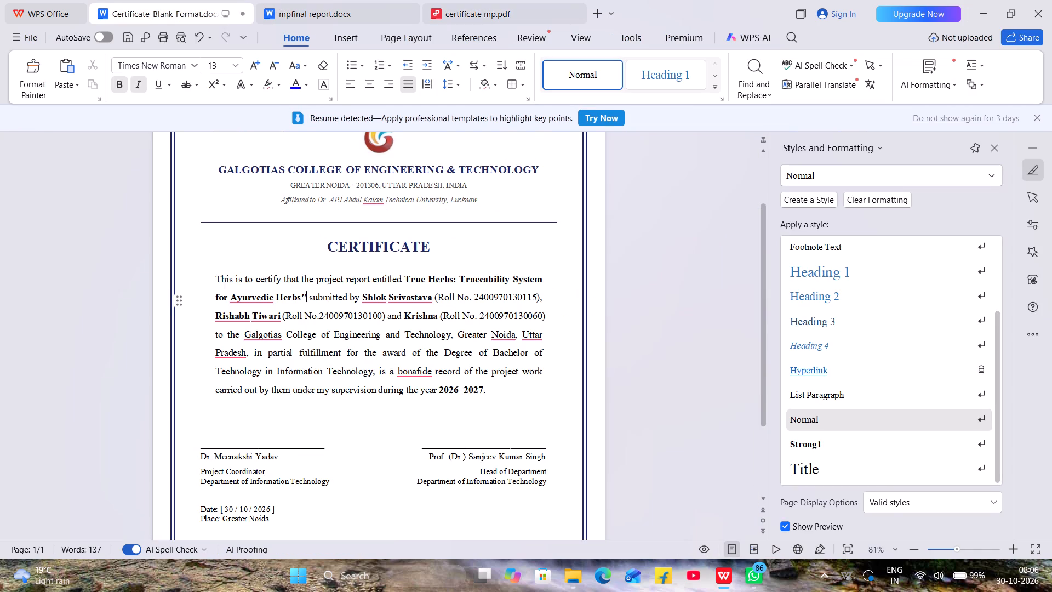
{"action": "key", "text": "BackSpace"}
{"action": "scroll", "coordinate": [513, 349], "scroll_direction": "down", "scroll_amount": 3}
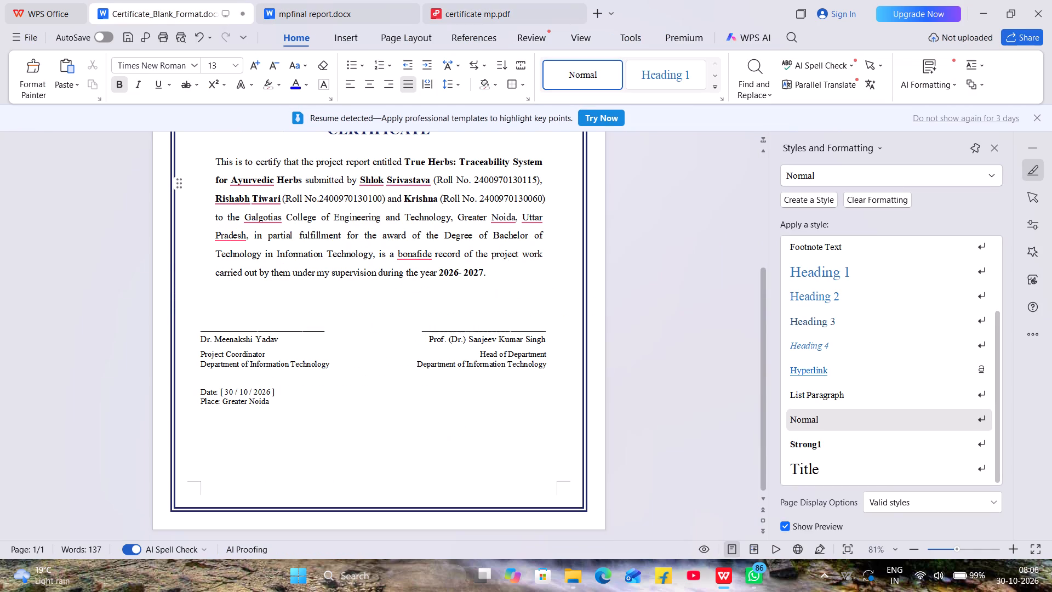
{"action": "scroll", "coordinate": [382, 354], "scroll_direction": "up", "scroll_amount": 3}
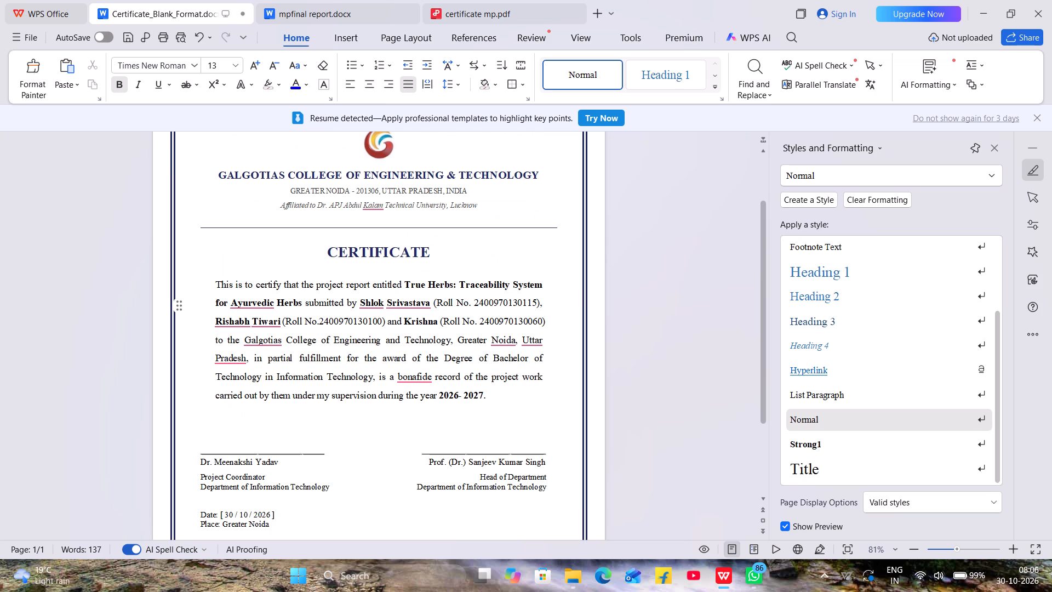
{"action": "scroll", "coordinate": [454, 396], "scroll_direction": "down", "scroll_amount": 2}
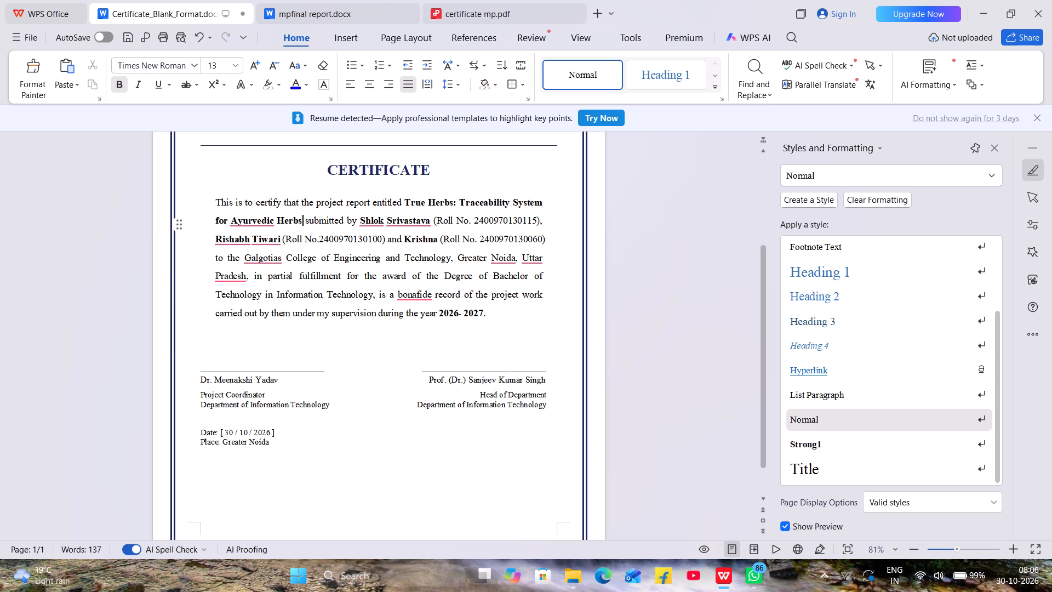
{"action": "scroll", "coordinate": [452, 391], "scroll_direction": "up", "scroll_amount": 3}
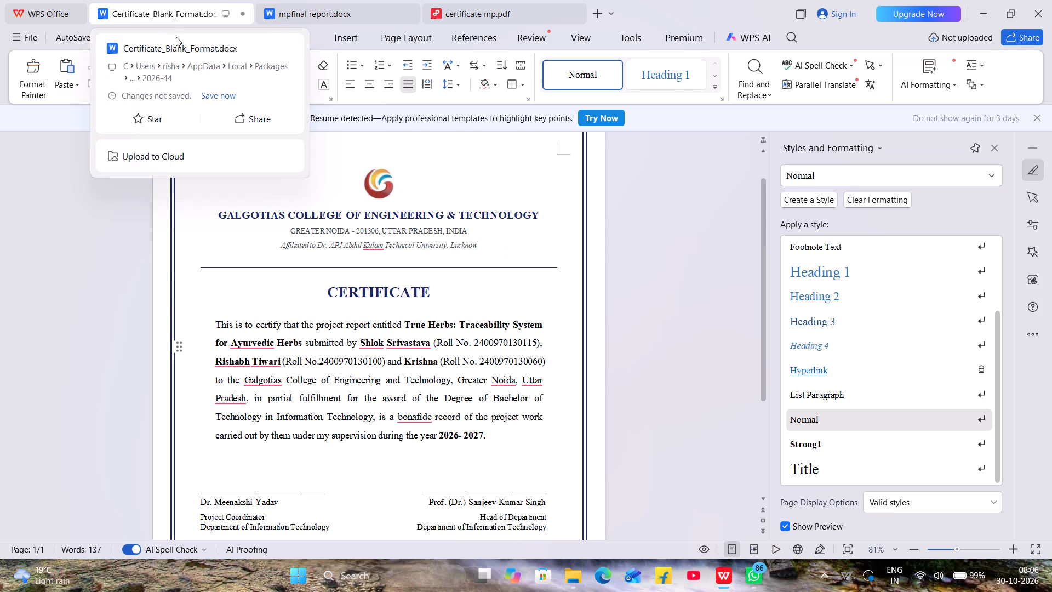
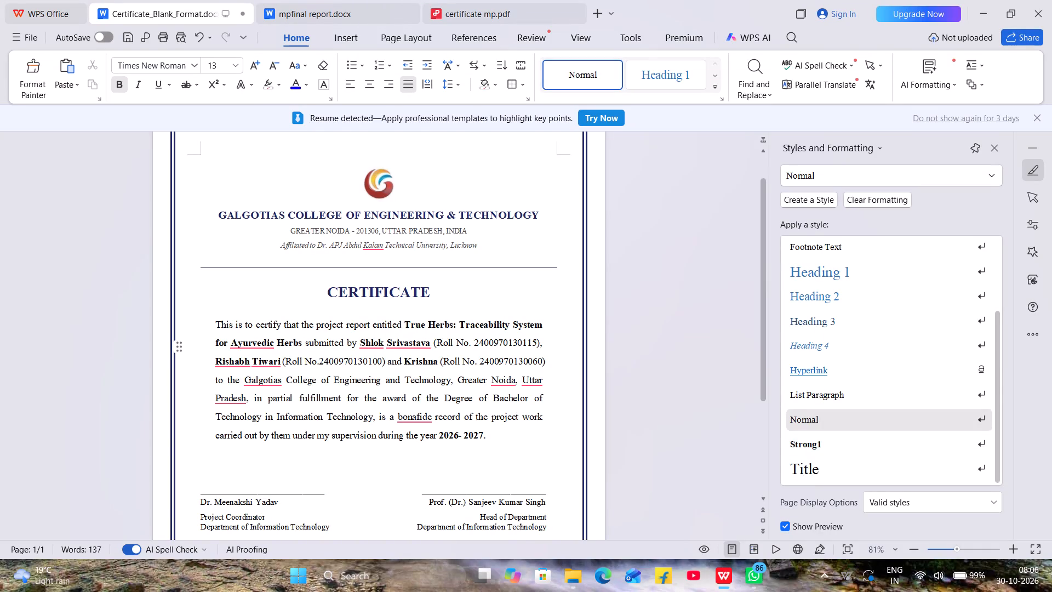
Make "Information Technology" bold where it follows "Bachelor of Technology in" in the certificate paragraph.
{"action": "left_click_drag", "start_coordinate": [372, 422], "coordinate": [278, 416]}
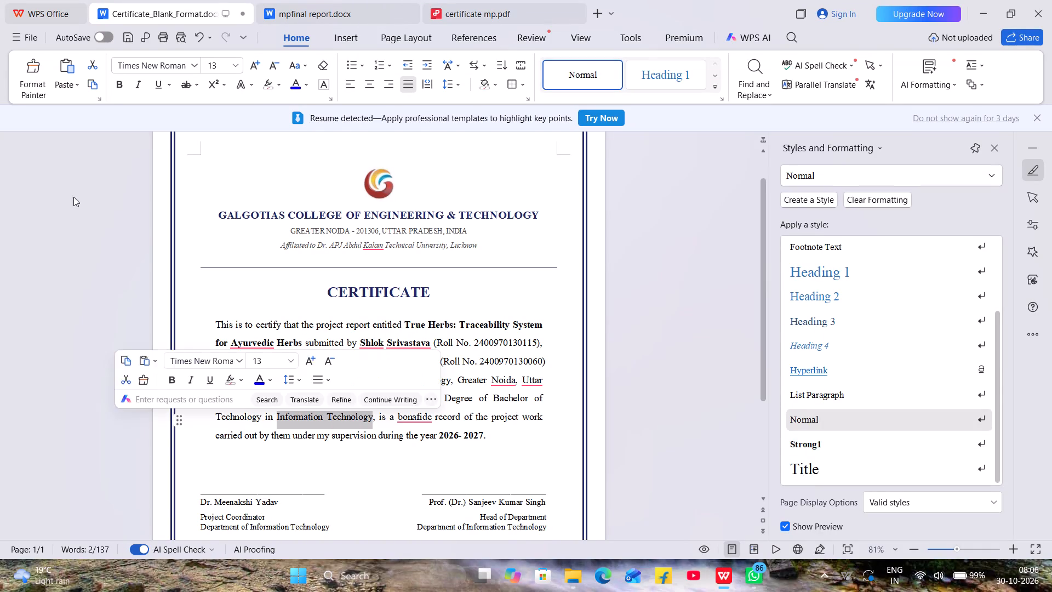
{"action": "left_click", "coordinate": [112, 87]}
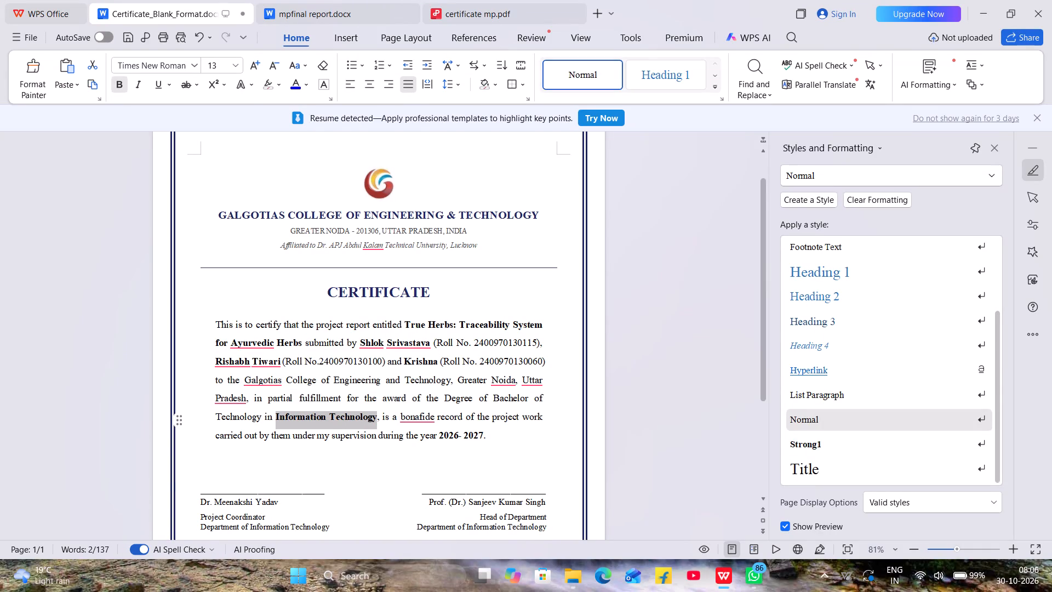
{"action": "left_click", "coordinate": [316, 472]}
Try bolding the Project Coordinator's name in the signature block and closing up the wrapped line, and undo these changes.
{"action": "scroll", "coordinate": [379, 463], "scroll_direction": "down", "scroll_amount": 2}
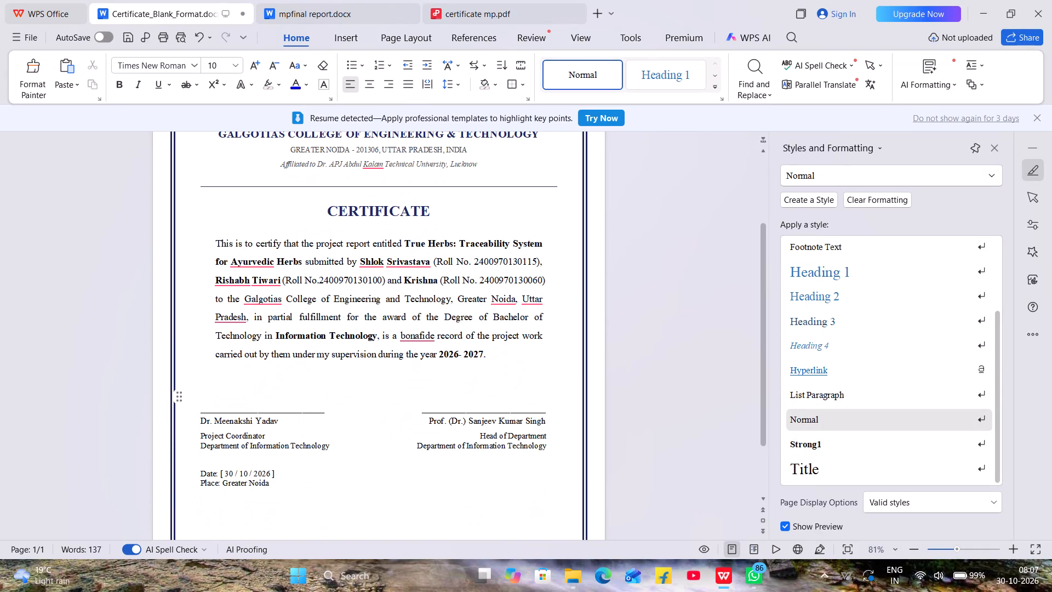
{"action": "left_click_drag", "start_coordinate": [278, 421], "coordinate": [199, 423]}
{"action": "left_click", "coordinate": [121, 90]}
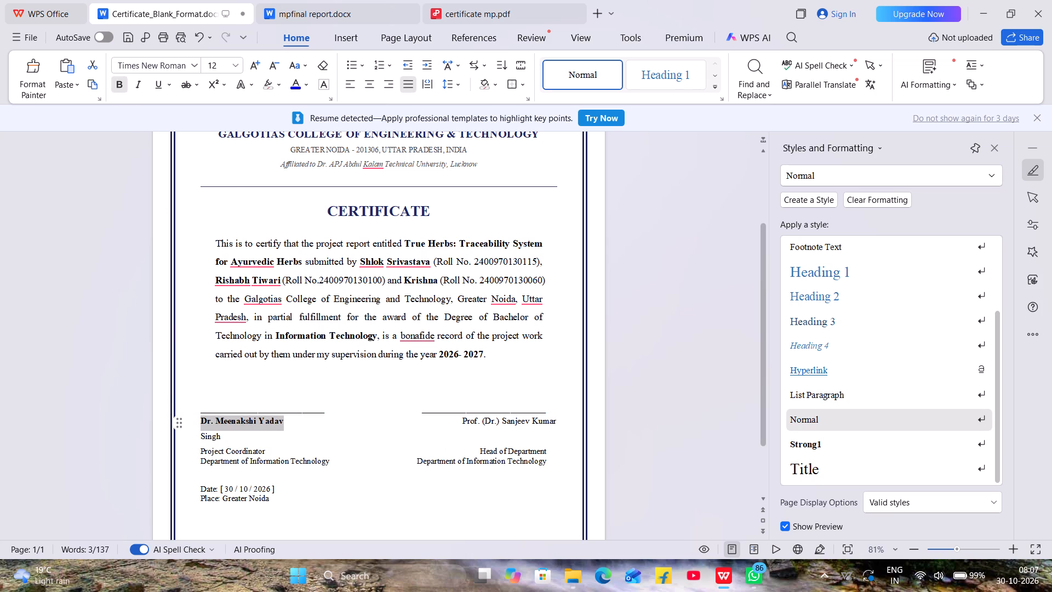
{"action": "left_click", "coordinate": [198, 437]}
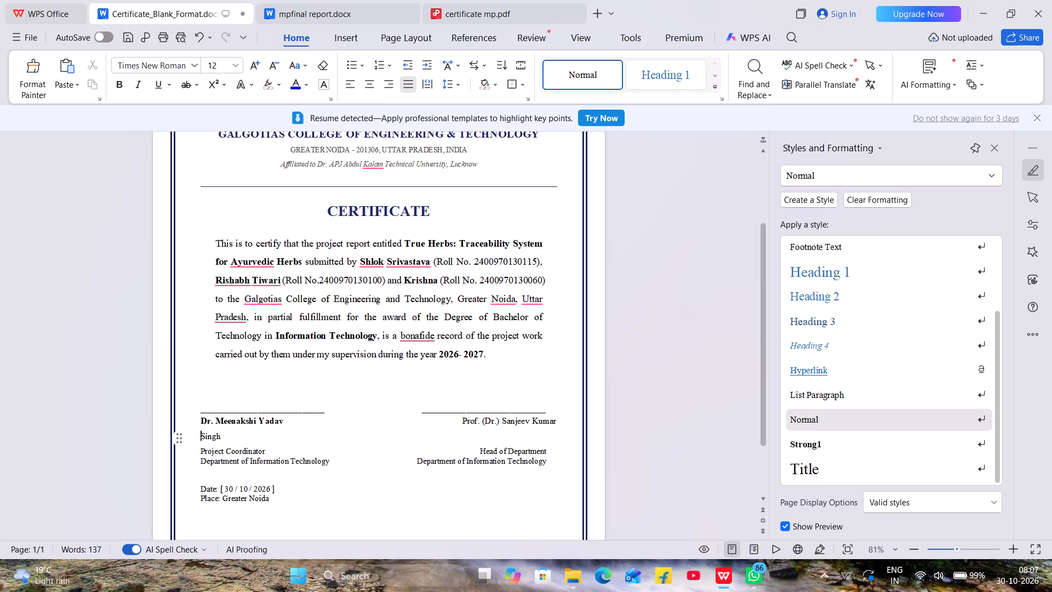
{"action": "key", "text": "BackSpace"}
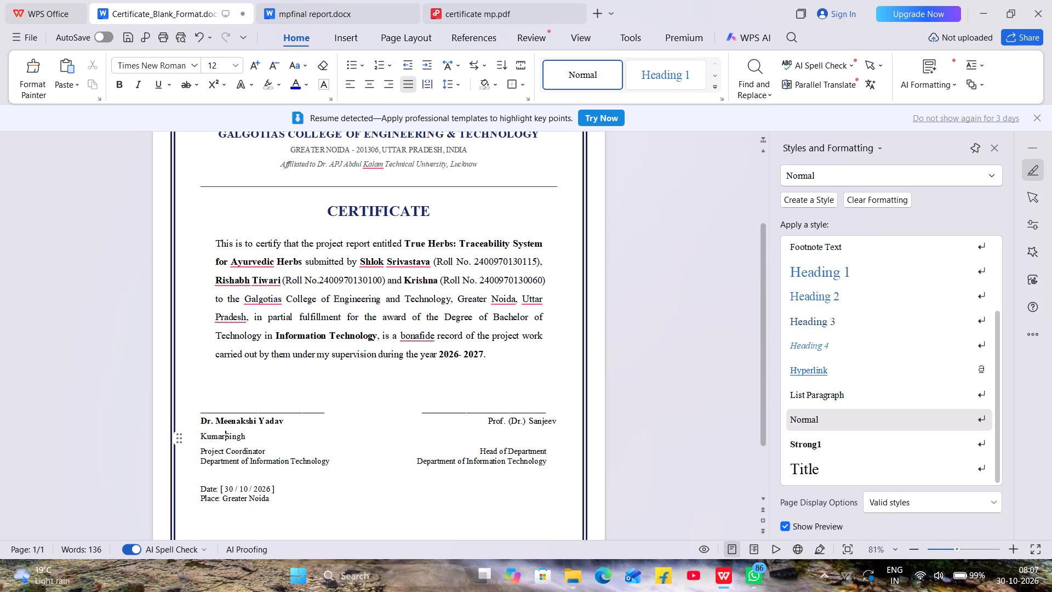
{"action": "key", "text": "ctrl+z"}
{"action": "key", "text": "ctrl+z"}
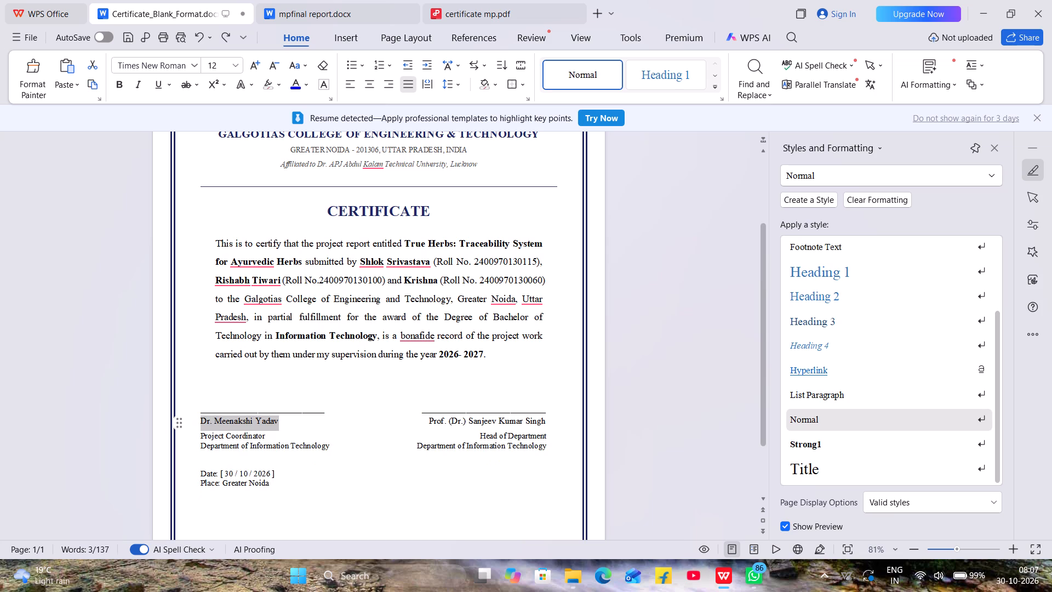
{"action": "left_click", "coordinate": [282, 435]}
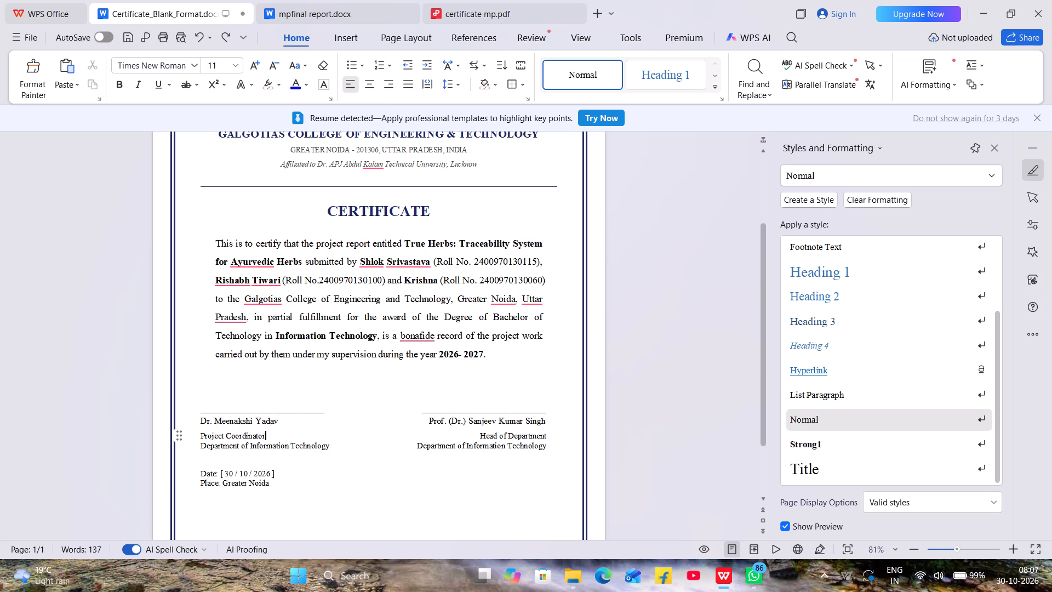
Delete three spaces before the Head of Department's name in the signature block.
{"action": "left_click_drag", "start_coordinate": [422, 422], "coordinate": [540, 422]}
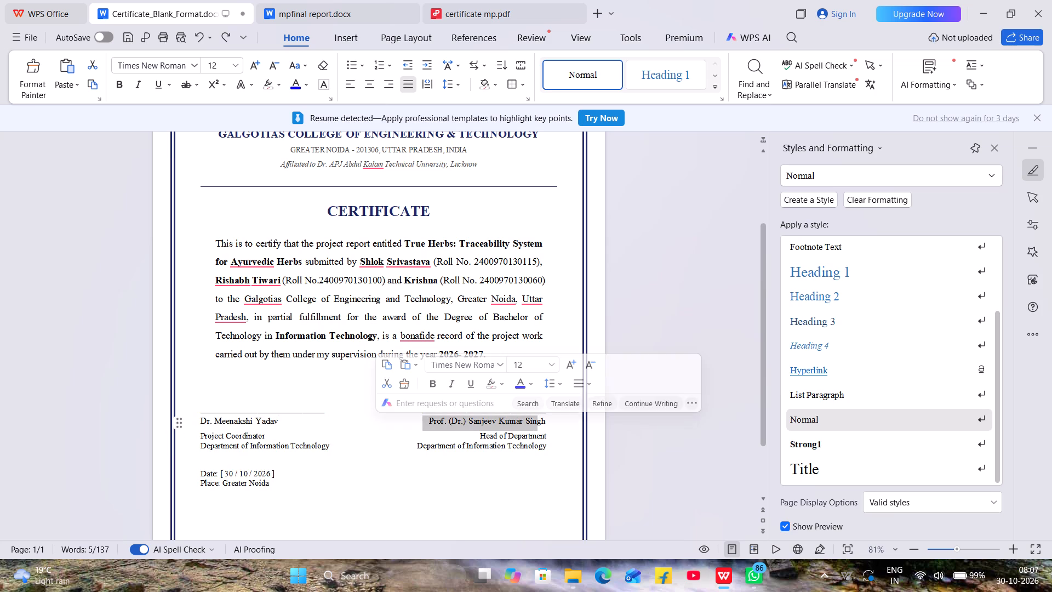
{"action": "left_click", "coordinate": [416, 429]}
{"action": "key", "text": "BackSpace"}
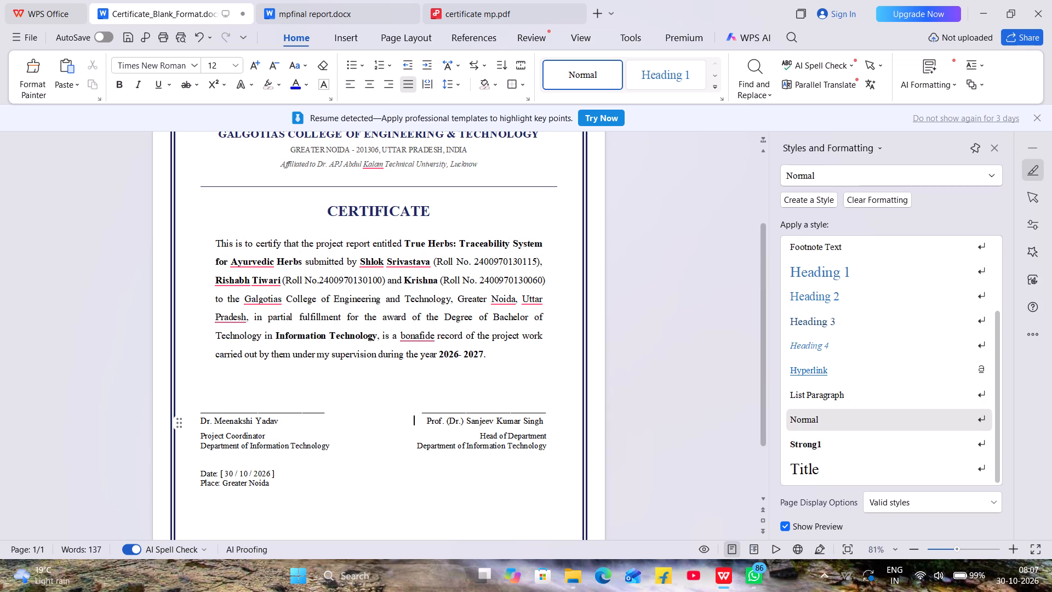
{"action": "key", "text": "BackSpace"}
{"action": "key", "text": "BackSpace"}
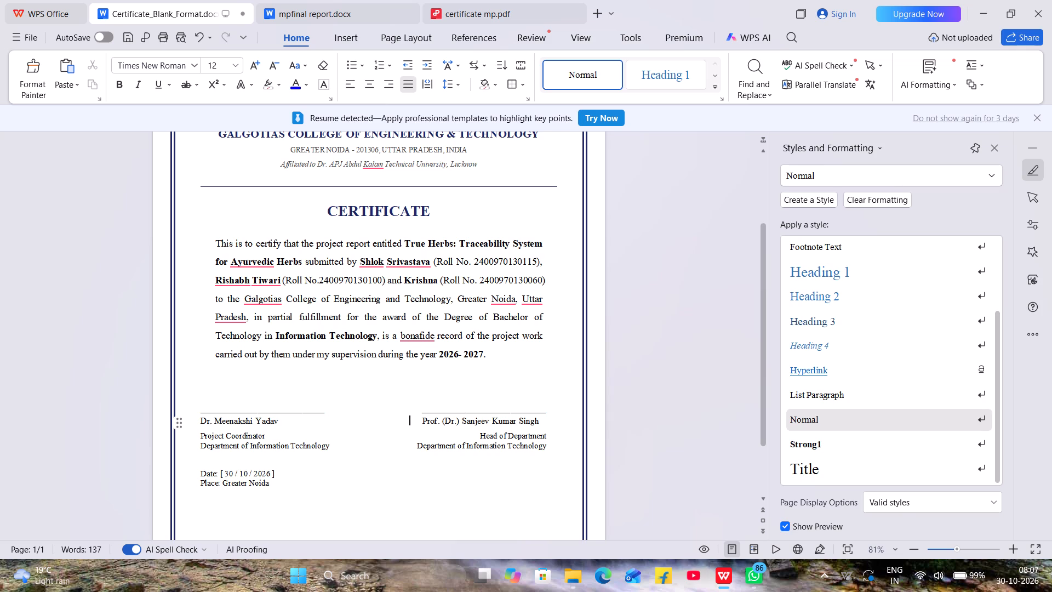
Select the Head of Department's full name, including the title, in the signature block.
{"action": "left_click_drag", "start_coordinate": [540, 421], "coordinate": [404, 418]}
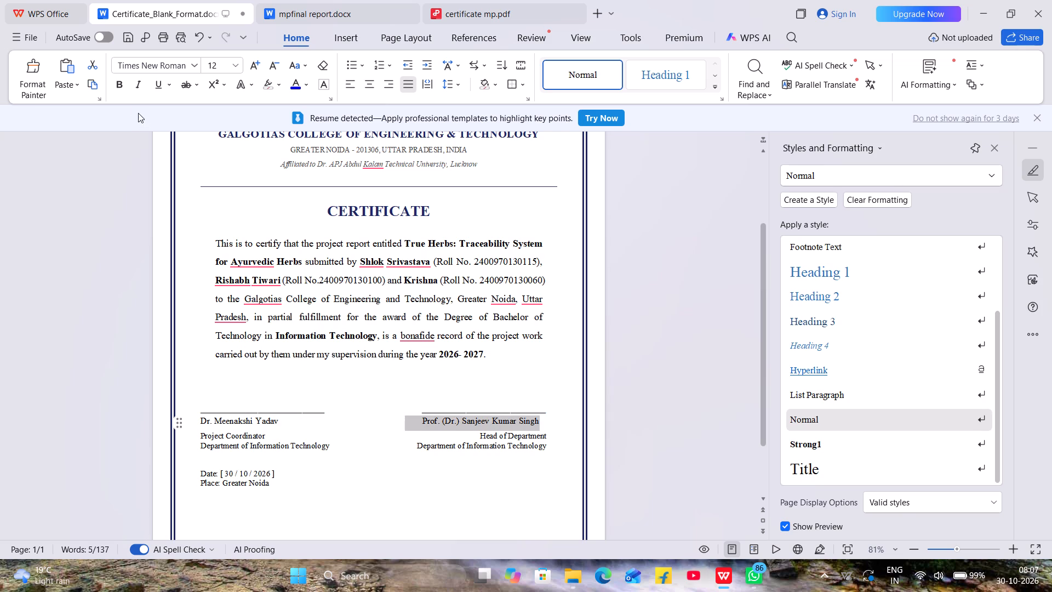
Make the Head of Department's and the Project Coordinator's names bold in the signature area.
{"action": "left_click", "coordinate": [119, 88]}
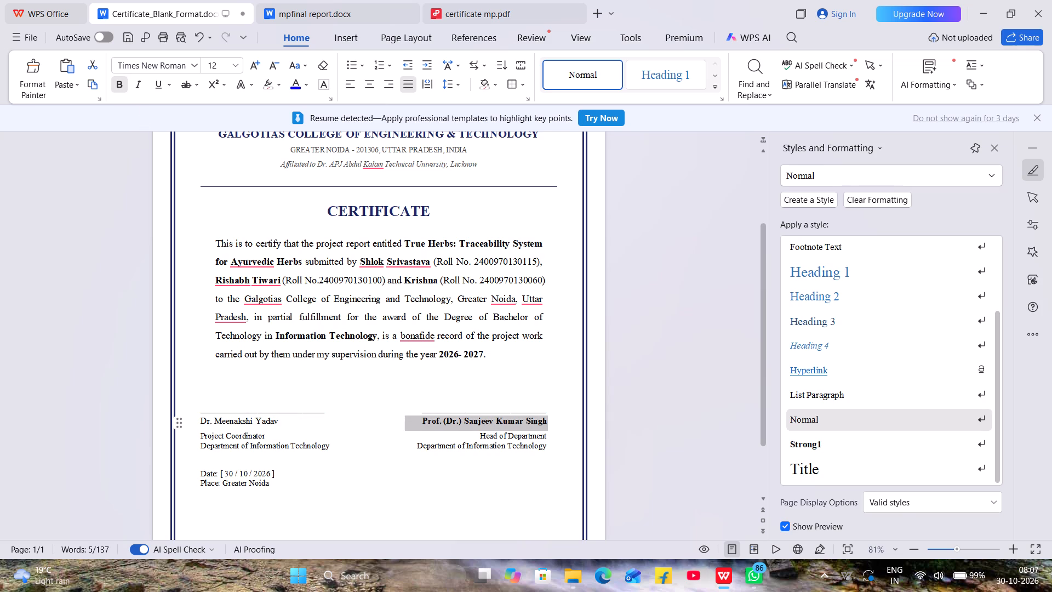
{"action": "left_click_drag", "start_coordinate": [284, 424], "coordinate": [191, 418]}
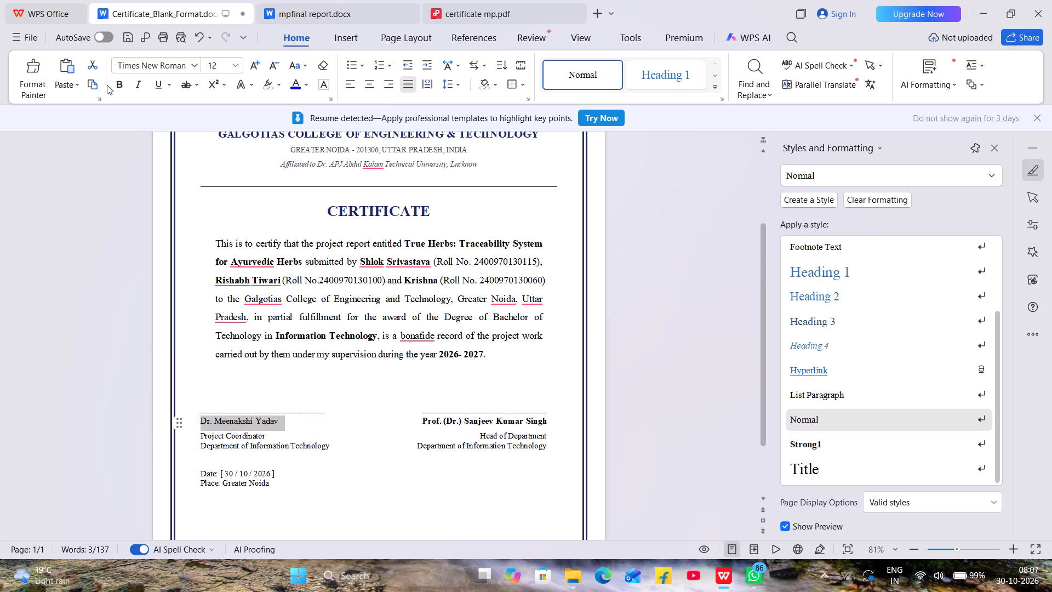
{"action": "left_click", "coordinate": [120, 84]}
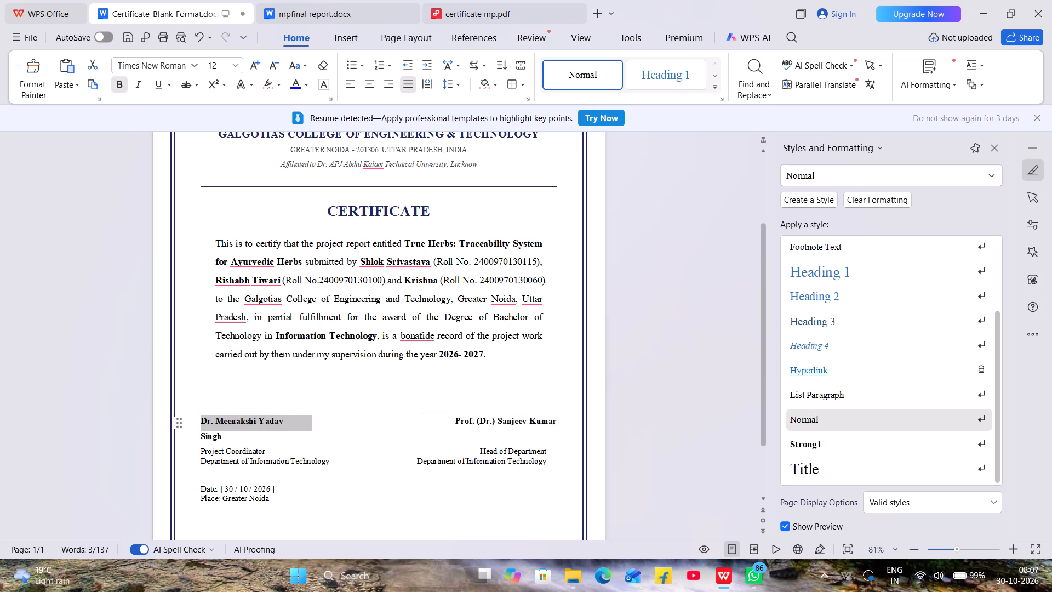
Delete surplus spaces before the Head of Department's name so the whole name fits on the signature line.
{"action": "left_click", "coordinate": [297, 440]}
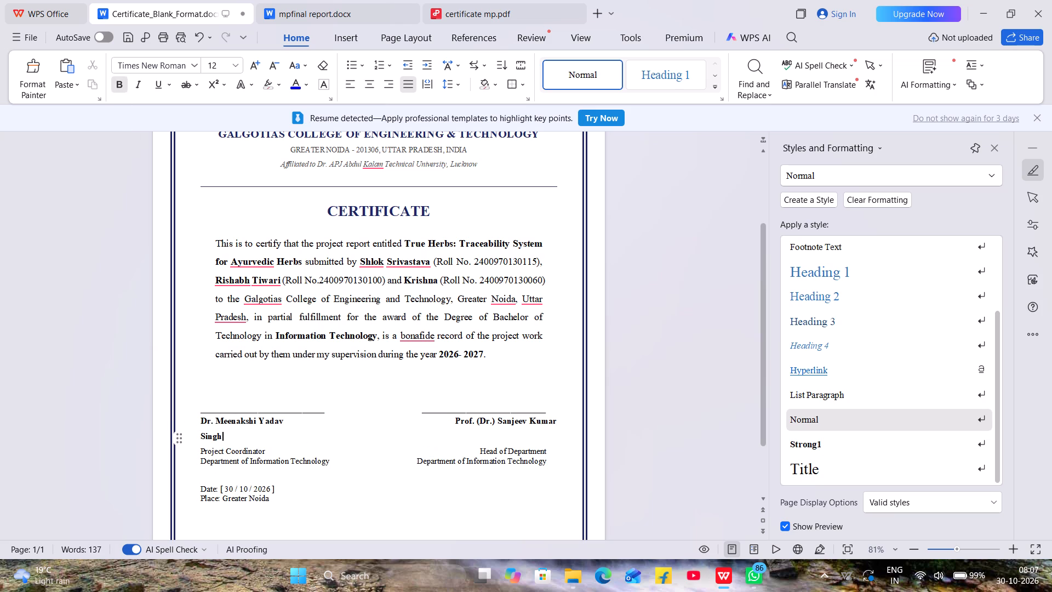
{"action": "left_click", "coordinate": [449, 419]}
{"action": "key", "text": "BackSpace"}
{"action": "key", "text": "BackSpace"}
{"action": "key", "text": "BackSpace"}
{"action": "key", "text": "BackSpace"}
{"action": "key", "text": "BackSpace"}
{"action": "left_click", "coordinate": [451, 423]}
{"action": "key", "text": "BackSpace"}
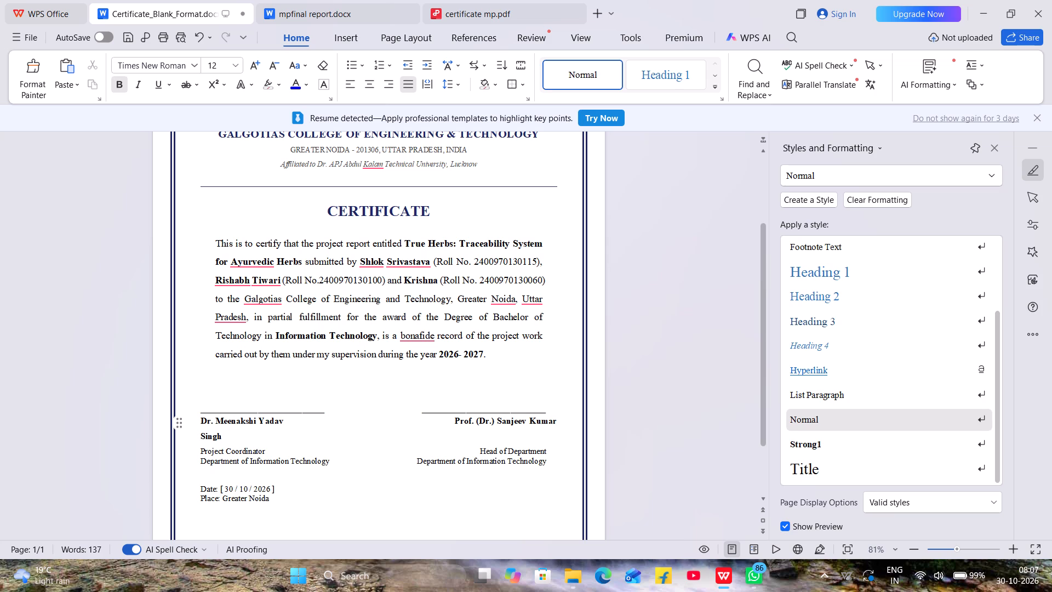
{"action": "key", "text": "BackSpace"}
{"action": "key", "text": "BackSpace"}
{"action": "key", "text": "BackSpace"}
{"action": "key", "text": "BackSpace"}
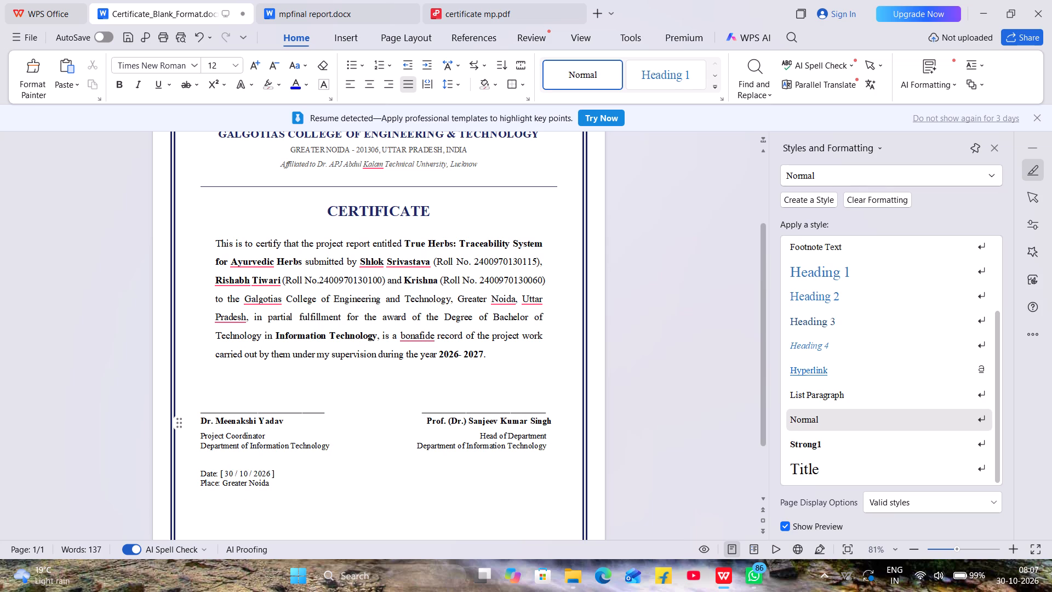
Delete the "Roll No." label in front of the third student's number in the certificate paragraph.
{"action": "left_click", "coordinate": [479, 284]}
{"action": "scroll", "coordinate": [486, 298], "scroll_direction": "up", "scroll_amount": 1}
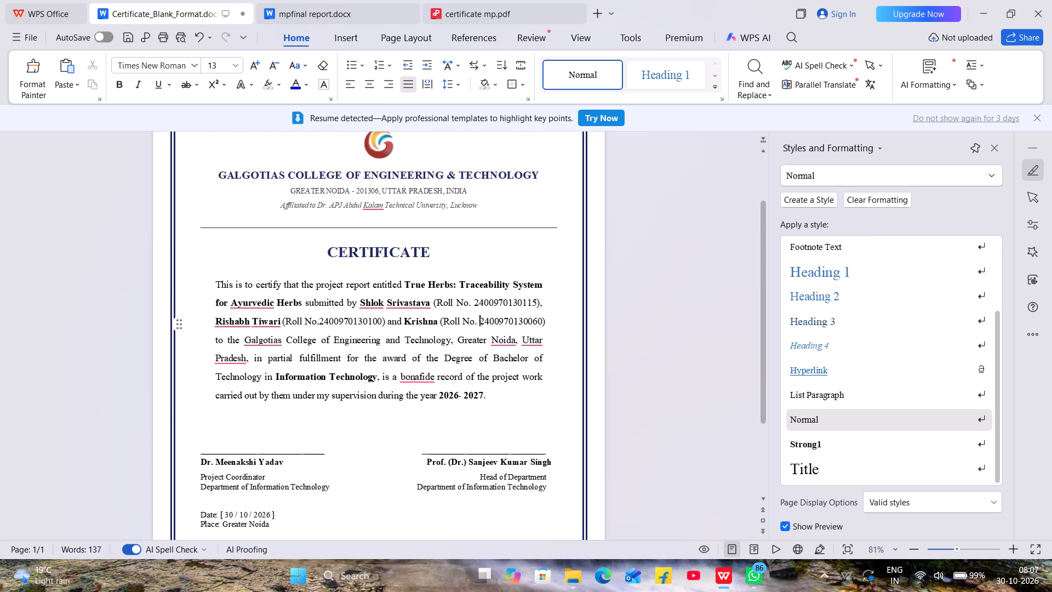
{"action": "scroll", "coordinate": [514, 374], "scroll_direction": "up", "scroll_amount": 1}
{"action": "scroll", "coordinate": [514, 374], "scroll_direction": "down", "scroll_amount": 4}
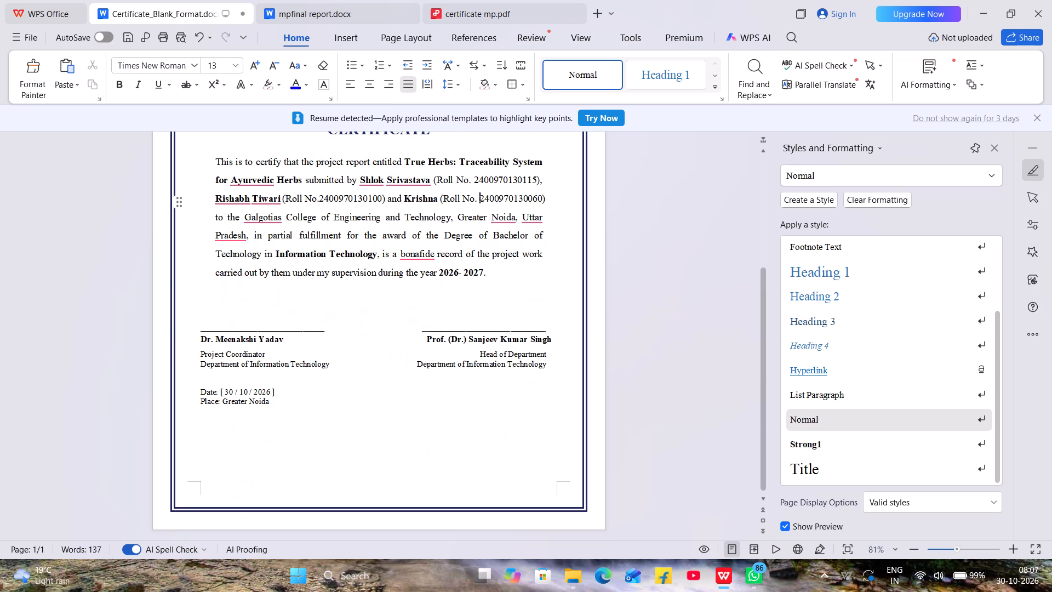
{"action": "scroll", "coordinate": [491, 370], "scroll_direction": "up", "scroll_amount": 2}
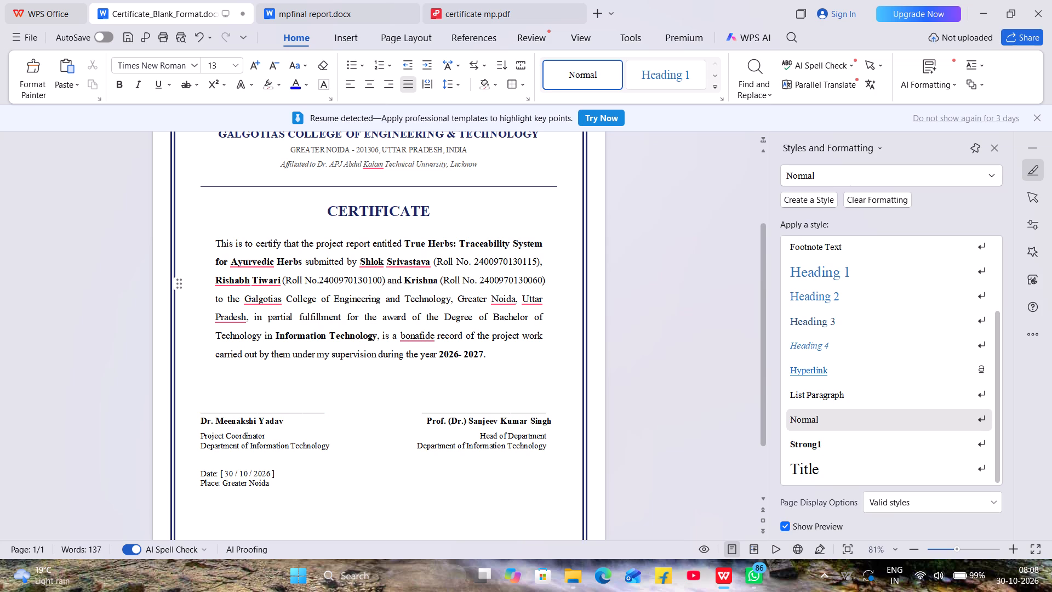
{"action": "key", "text": "v"}
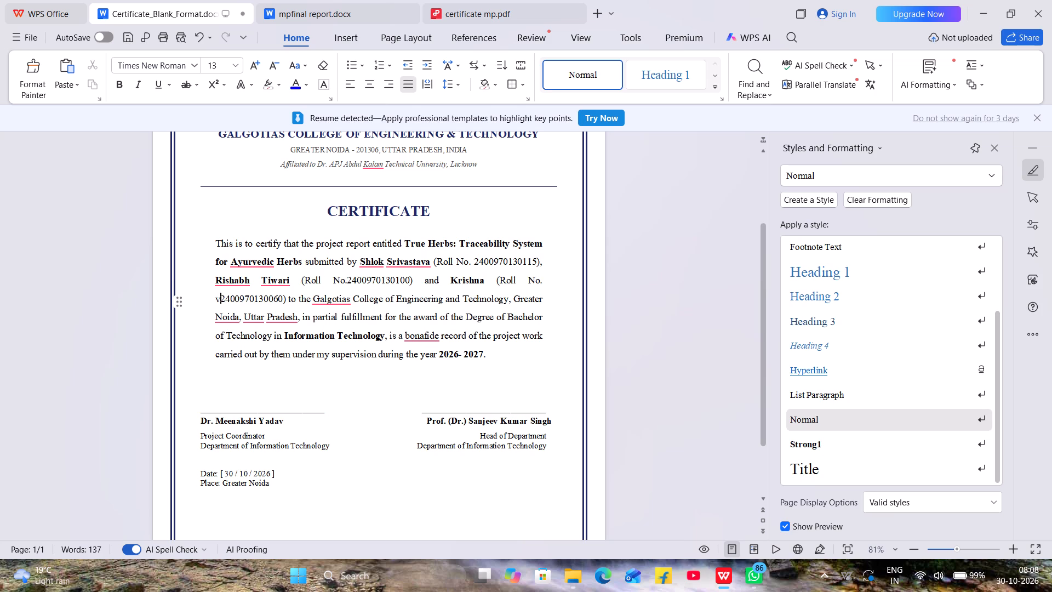
{"action": "key", "text": "BackSpace"}
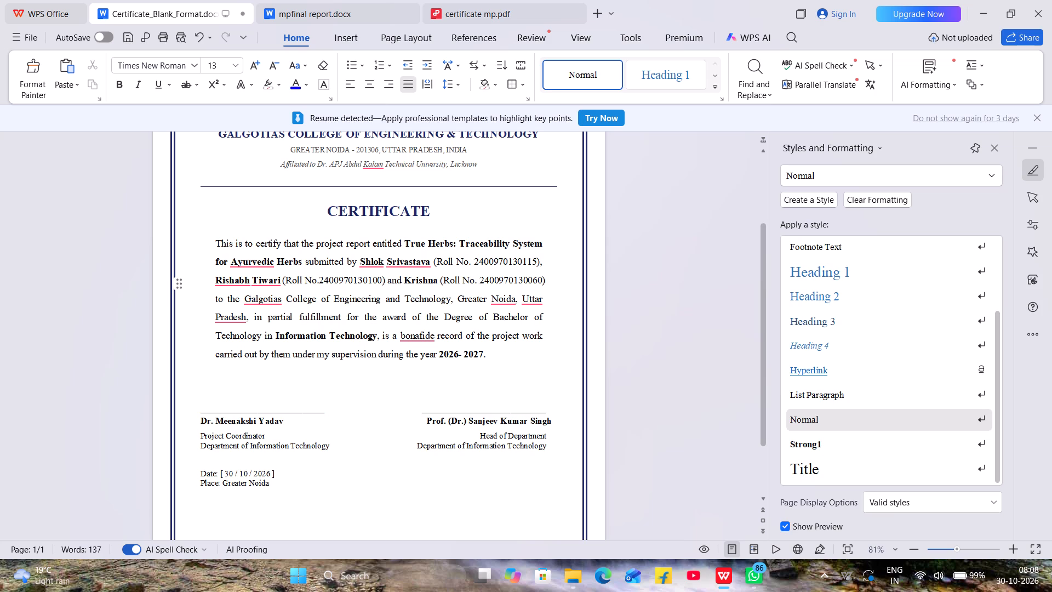
{"action": "key", "text": "BackSpace"}
{"action": "key", "text": "BackSpace"}
{"action": "key", "text": "BackSpace"}
{"action": "key", "text": "BackSpace"}
{"action": "key", "text": "BackSpace"}
{"action": "key", "text": "BackSpace"}
{"action": "key", "text": "BackSpace"}
{"action": "key", "text": "BackSpace"}
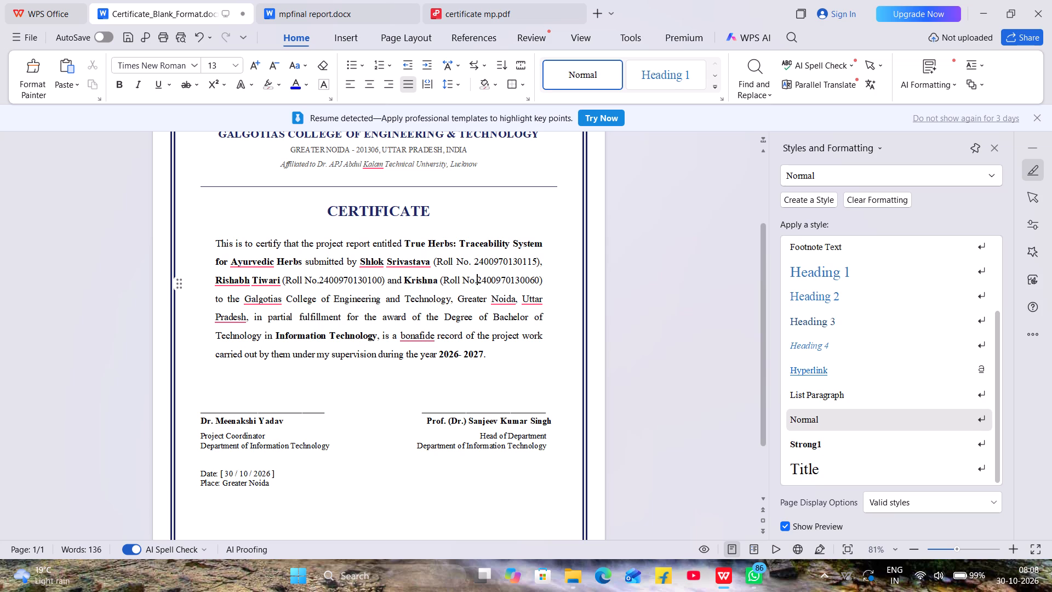
{"action": "key", "text": "BackSpace"}
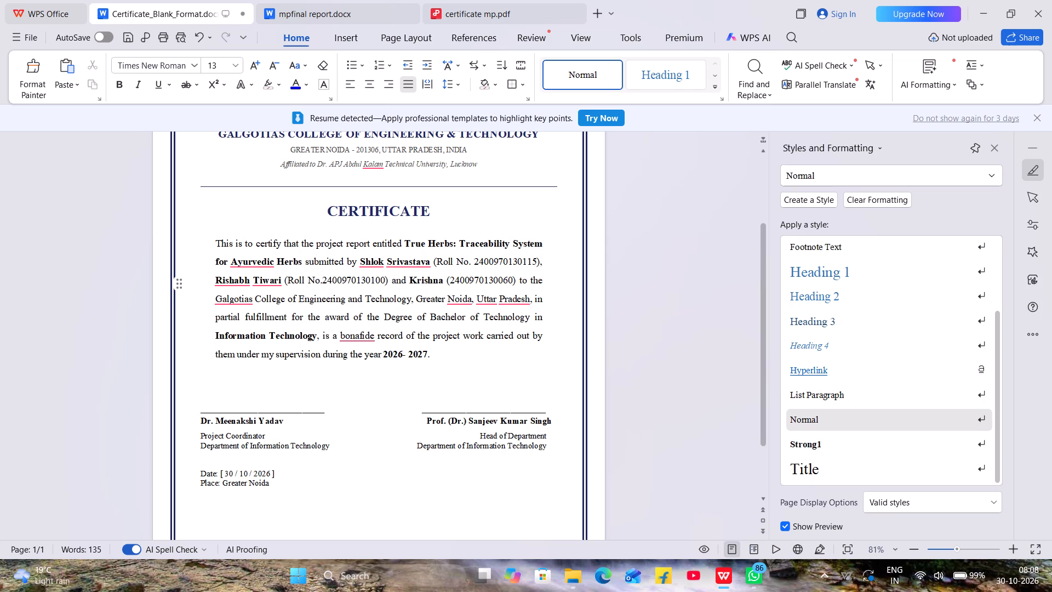
Delete the "Roll No." label in front of the first student's number, keeping the opening bracket.
{"action": "left_click", "coordinate": [473, 263]}
{"action": "key", "text": "BackSpace"}
{"action": "key", "text": "BackSpace"}
{"action": "key", "text": "BackSpace"}
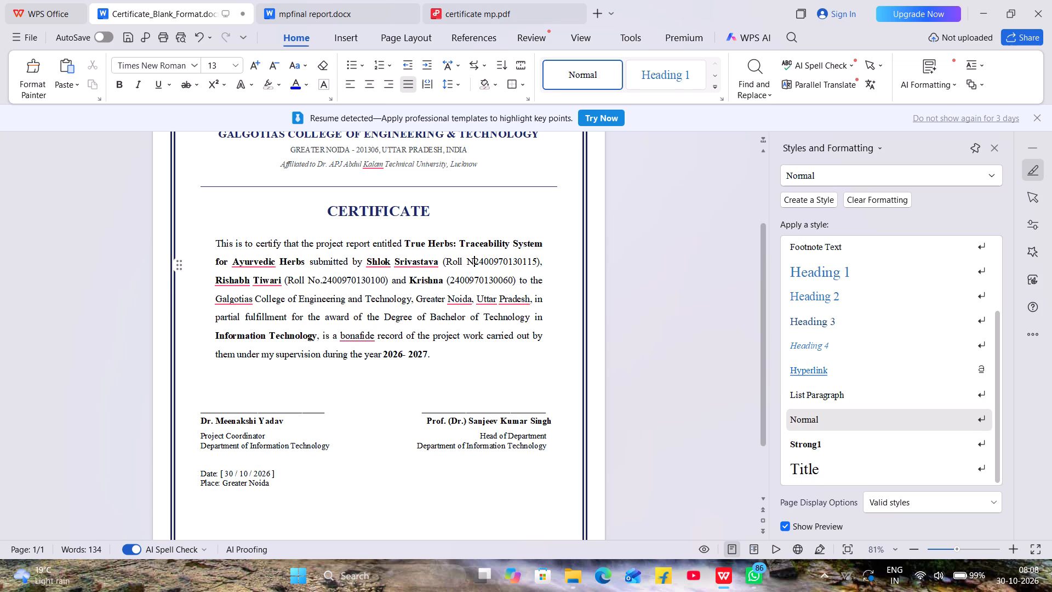
{"action": "key", "text": "BackSpace"}
{"action": "key", "text": "BackSpace"}
{"action": "key", "text": "BackSpace"}
{"action": "key", "text": "BackSpace"}
{"action": "key", "text": "BackSpace"}
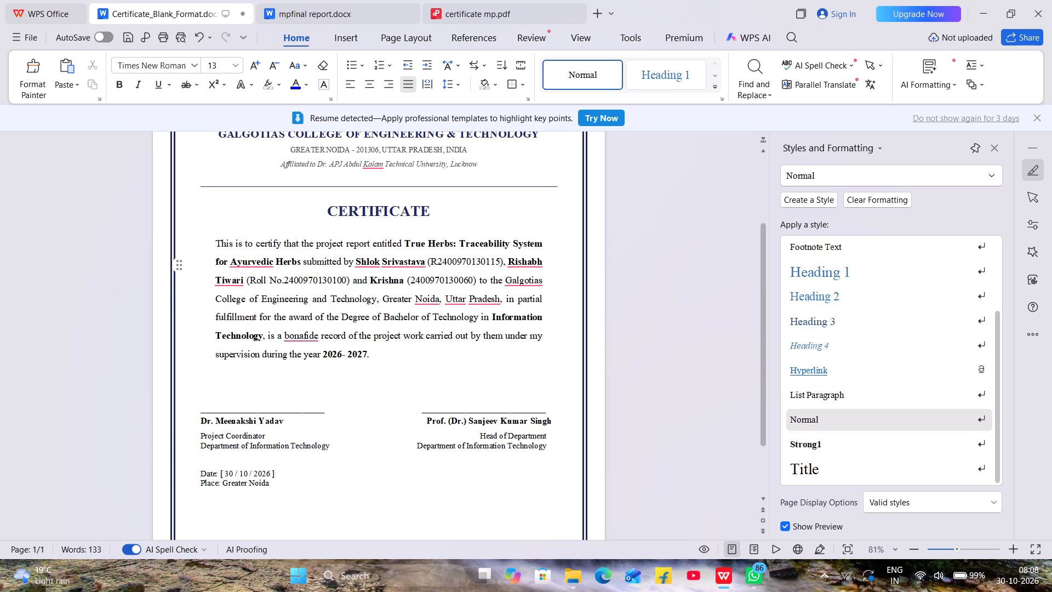
{"action": "key", "text": "BackSpace"}
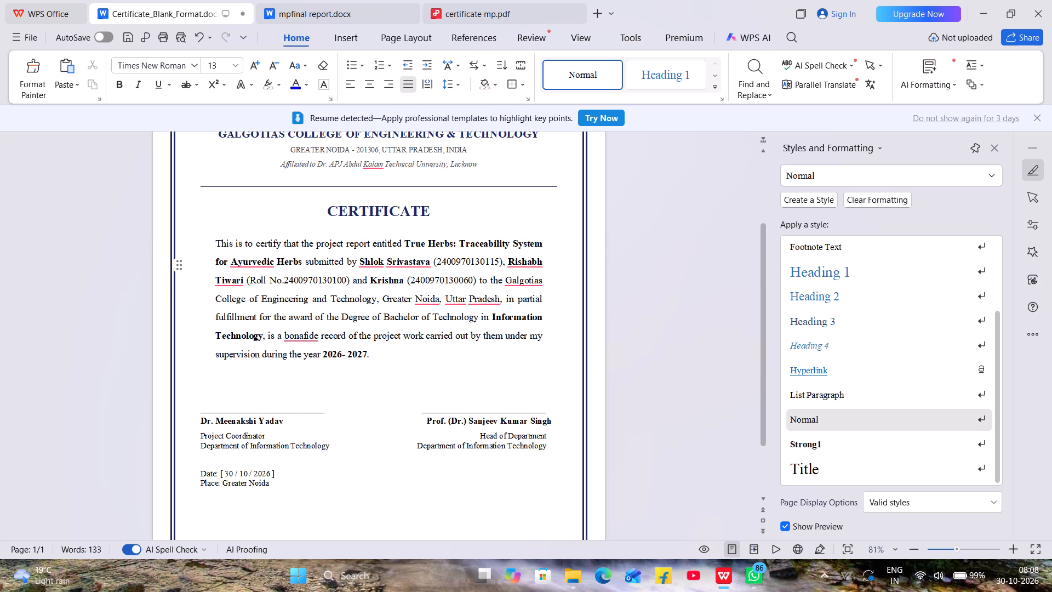
Delete the "Roll No." label in front of the second student's number, keeping the opening bracket.
{"action": "left_click", "coordinate": [284, 286]}
{"action": "key", "text": "BackSpace"}
{"action": "key", "text": "BackSpace"}
{"action": "key", "text": "BackSpace"}
{"action": "key", "text": "BackSpace"}
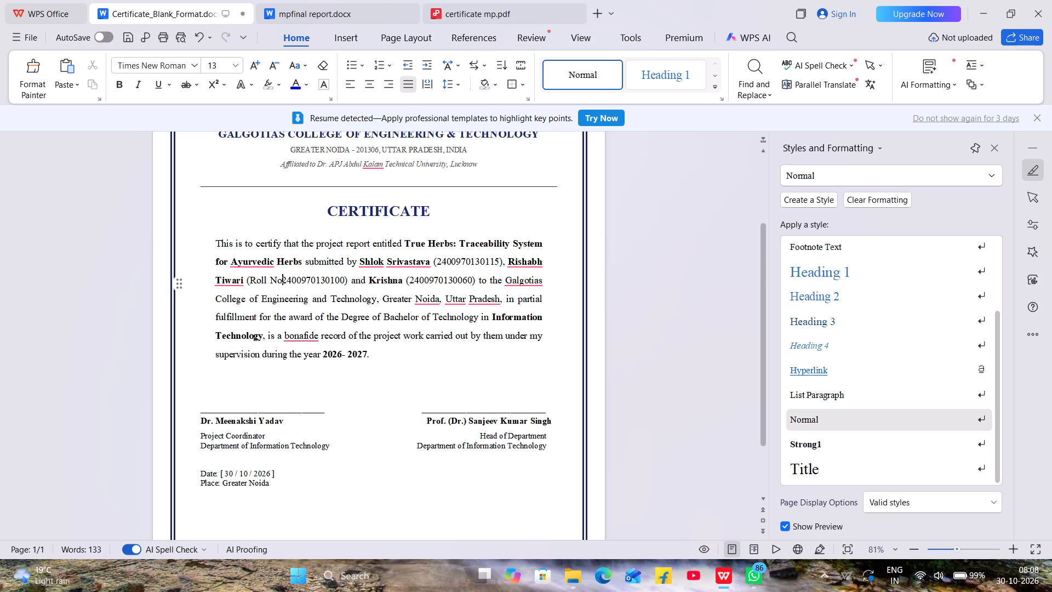
{"action": "key", "text": "BackSpace"}
{"action": "key", "text": "BackSpace"}
{"action": "key", "text": "BackSpace"}
{"action": "key", "text": "BackSpace"}
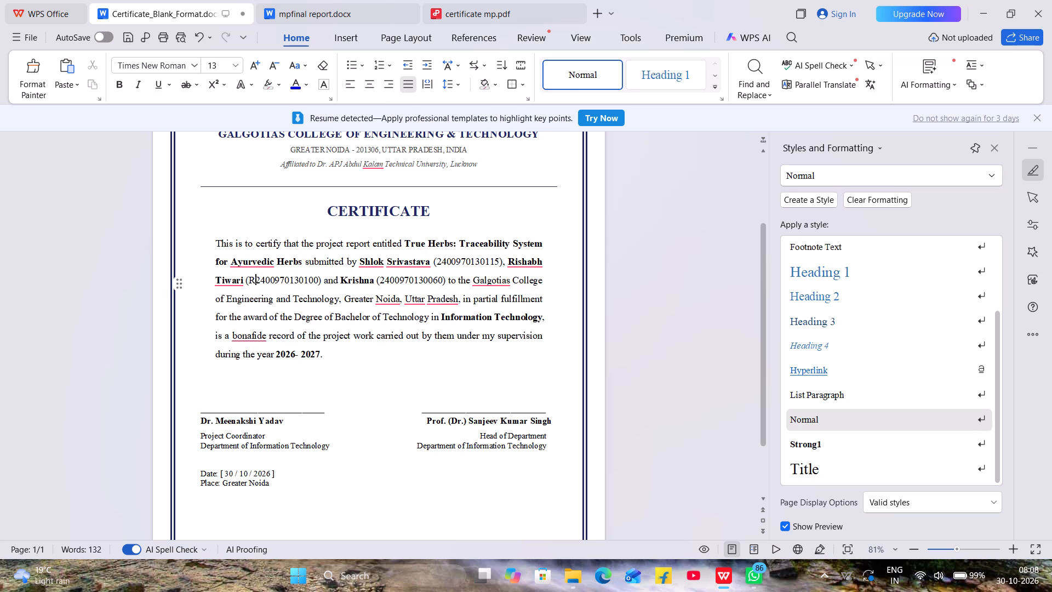
Check the certificate page down to its bottom border and print all pages with the Export to WPS PDF printer.
{"action": "left_click", "coordinate": [353, 360]}
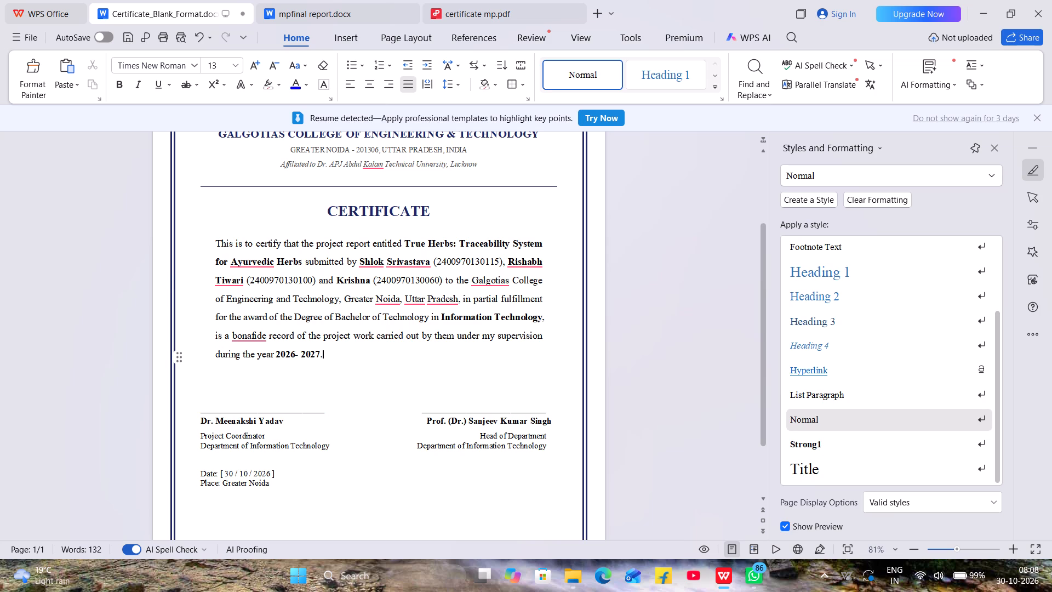
{"action": "scroll", "coordinate": [512, 252], "scroll_direction": "down", "scroll_amount": 2}
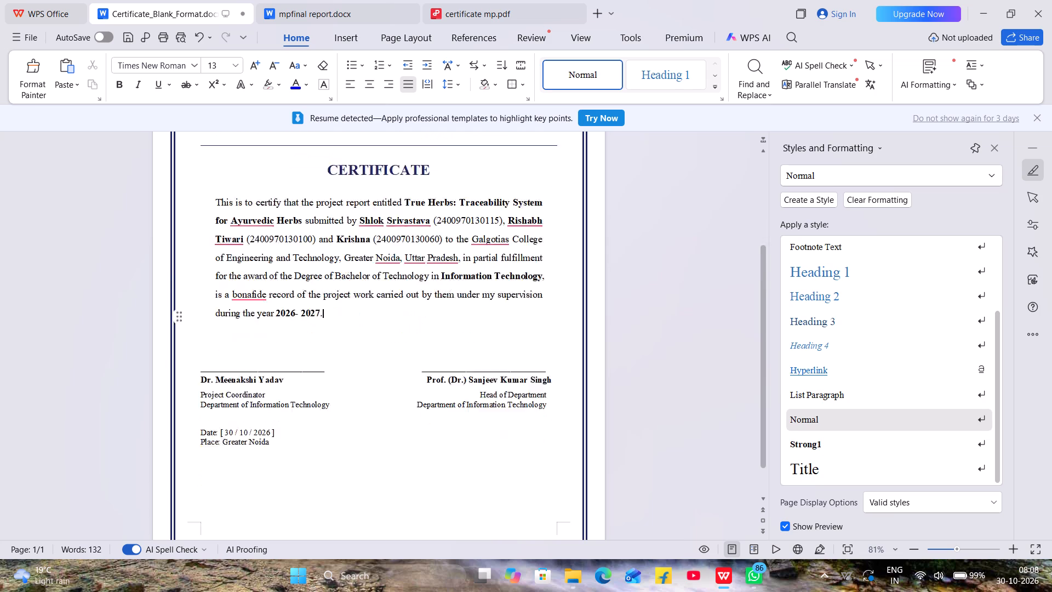
{"action": "scroll", "coordinate": [512, 253], "scroll_direction": "down", "scroll_amount": 5}
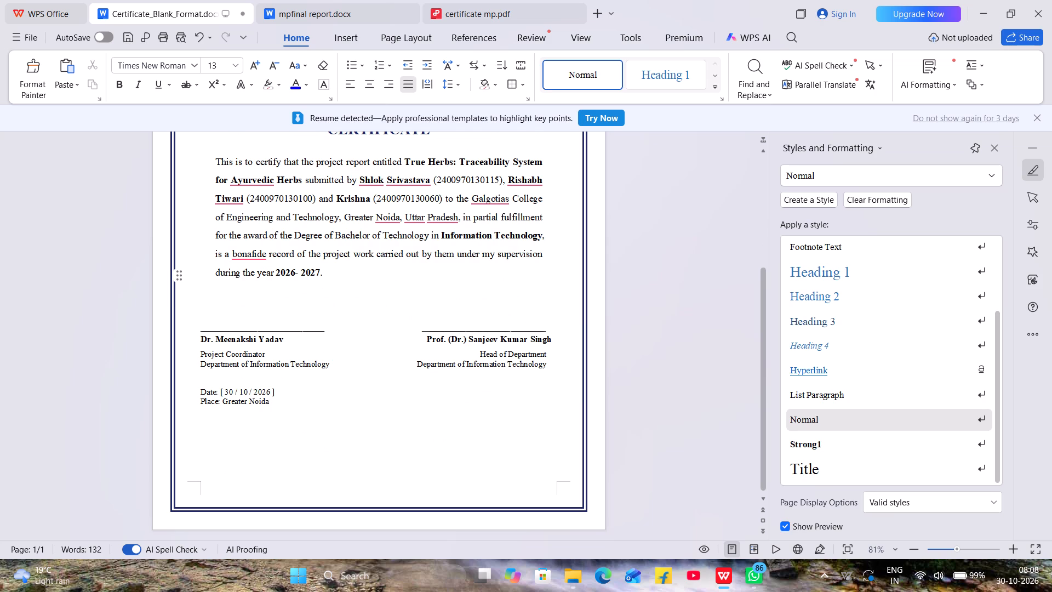
{"action": "scroll", "coordinate": [369, 407], "scroll_direction": "up", "scroll_amount": 7}
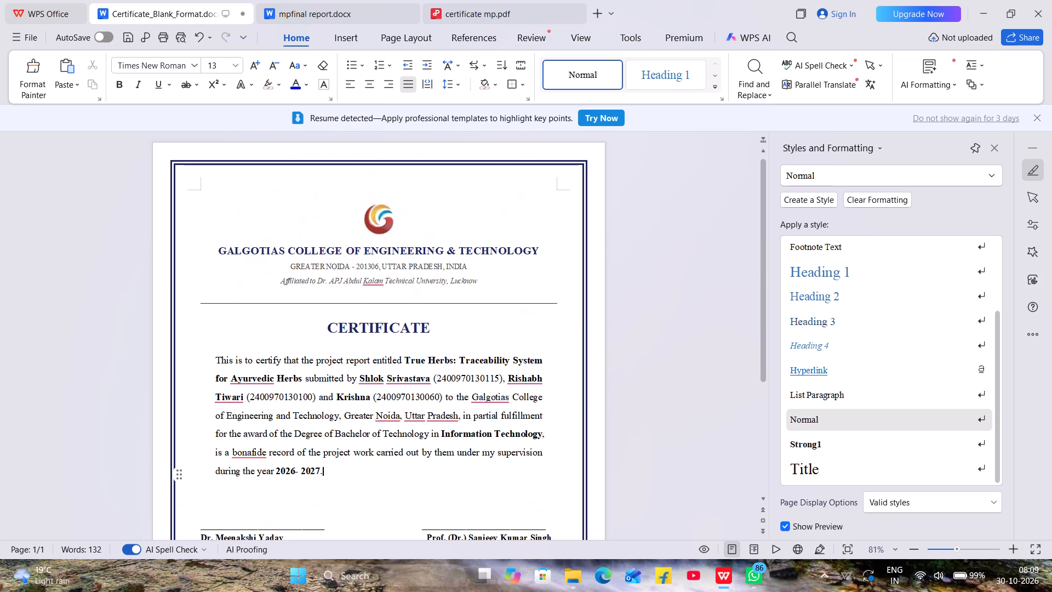
{"action": "left_click", "coordinate": [160, 38]}
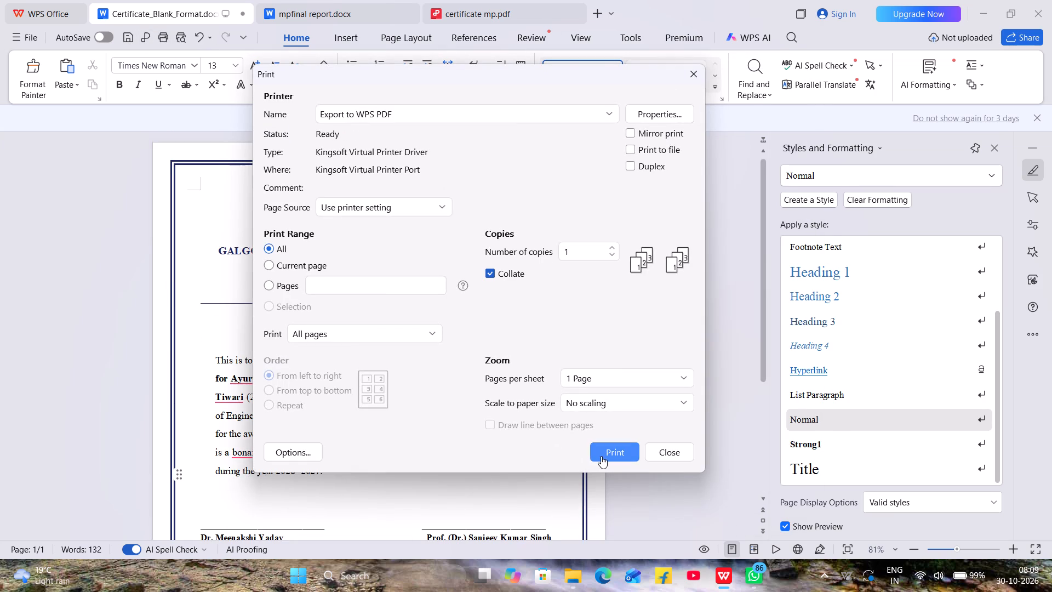
{"action": "left_click", "coordinate": [601, 456]}
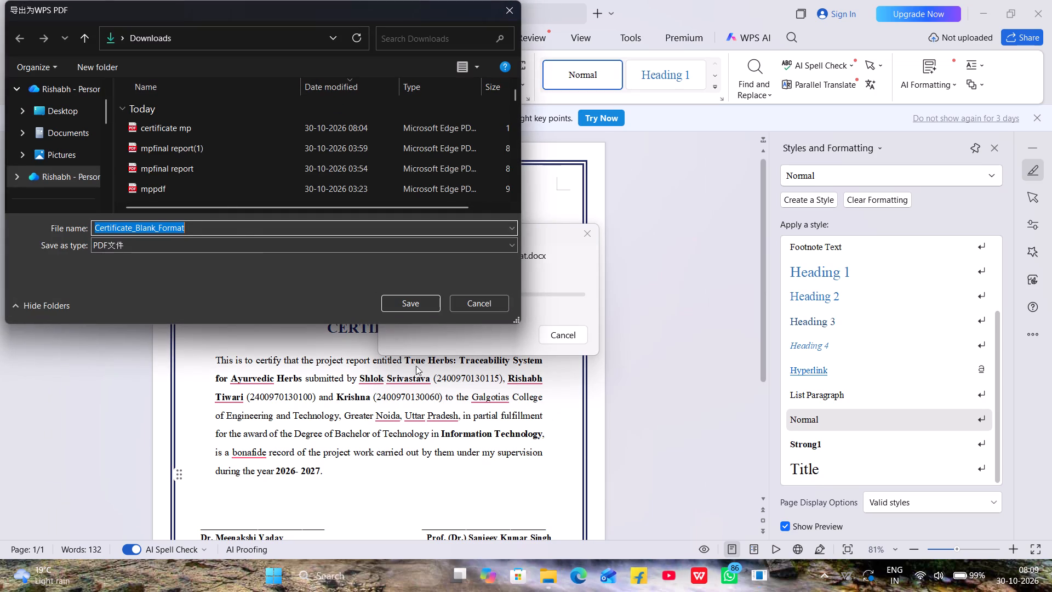
Save the exported PDF in the Downloads folder under the file name CERTIFICATE.
{"action": "left_click_drag", "start_coordinate": [214, 224], "coordinate": [0, 223]}
{"action": "key", "text": "BackSpace"}
{"action": "scroll", "coordinate": [2, 180], "scroll_direction": "down", "scroll_amount": 4}
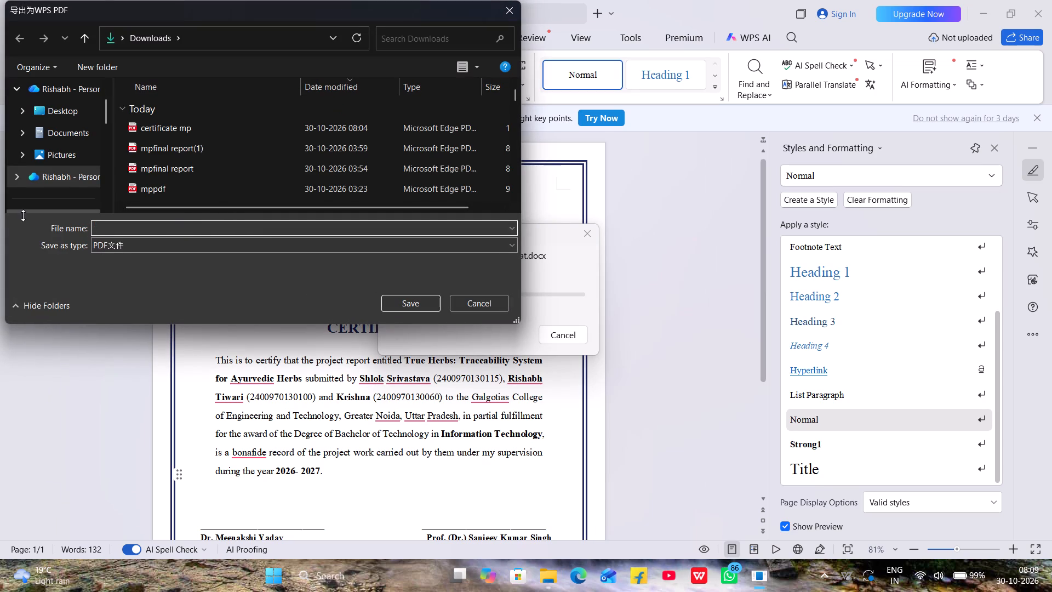
{"action": "scroll", "coordinate": [72, 179], "scroll_direction": "down", "scroll_amount": 3}
{"action": "scroll", "coordinate": [52, 123], "scroll_direction": "up", "scroll_amount": 2}
{"action": "left_click", "coordinate": [63, 155]}
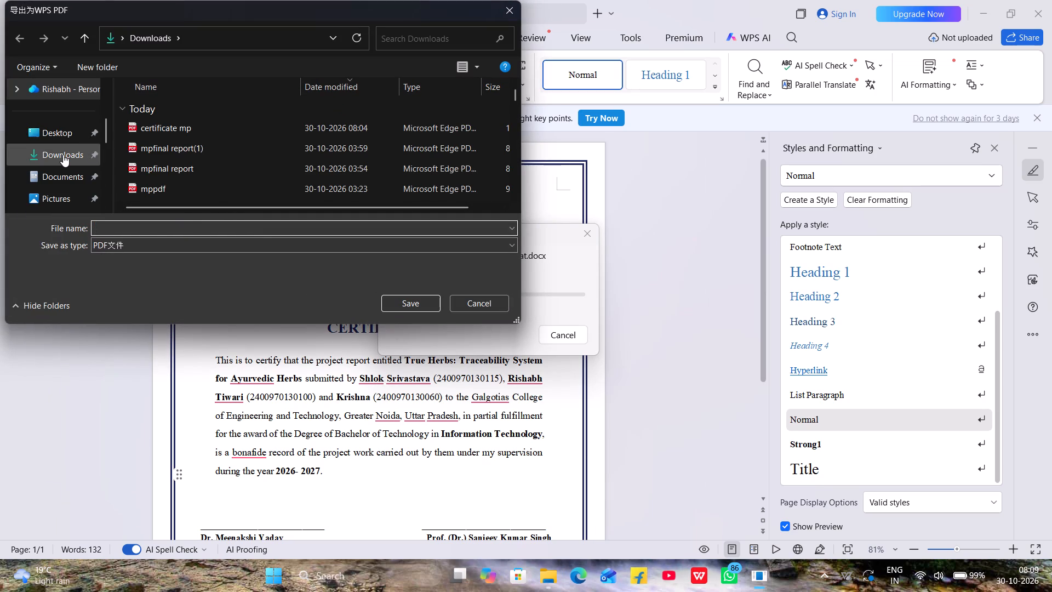
{"action": "left_click", "coordinate": [140, 223]}
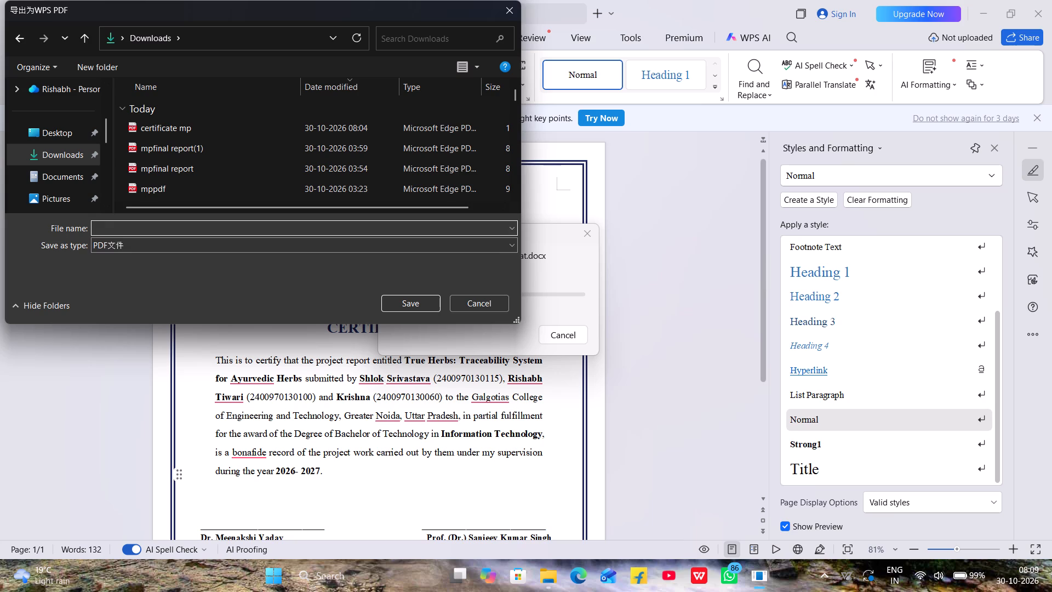
{"action": "key", "text": "shift+c"}
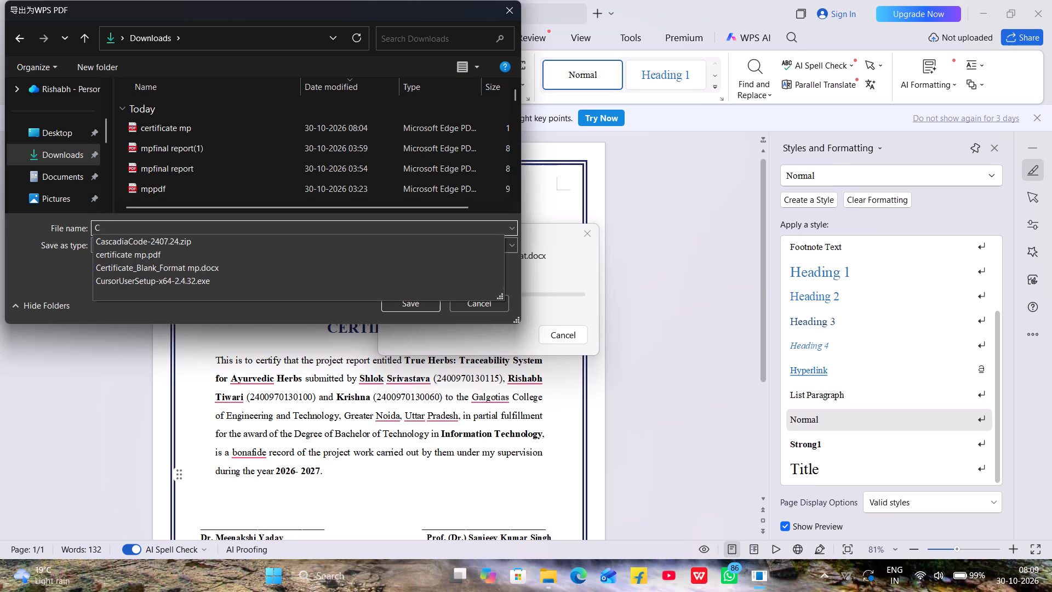
{"action": "key", "text": "shift+e"}
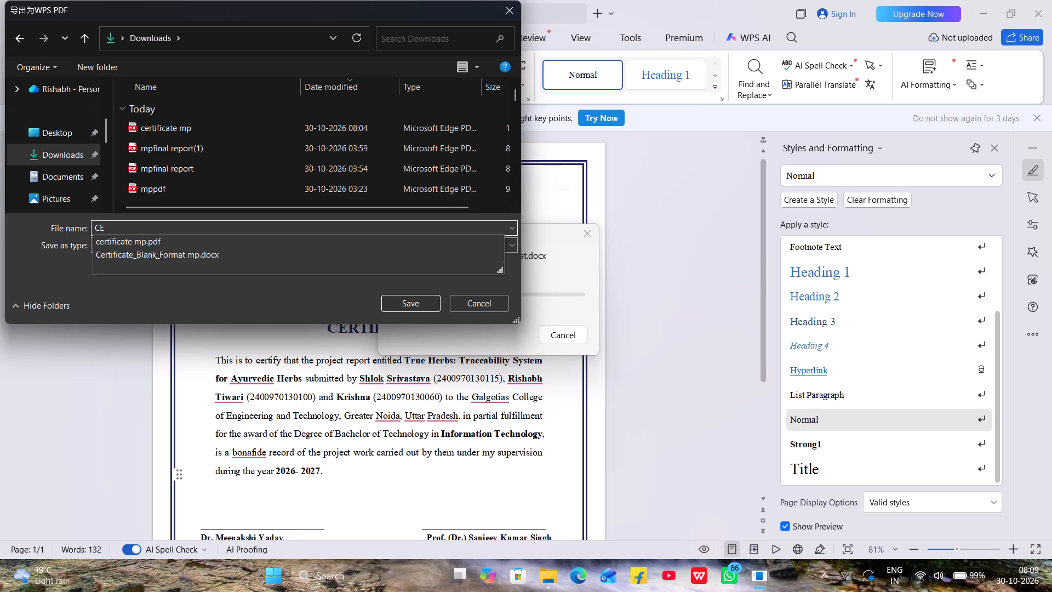
{"action": "type", "text": "Rtificate"}
{"action": "key", "text": "BackSpace"}
{"action": "key", "text": "BackSpace"}
{"action": "key", "text": "BackSpace"}
{"action": "key", "text": "BackSpace"}
{"action": "key", "text": "BackSpace"}
{"action": "key", "text": "BackSpace"}
{"action": "key", "text": "BackSpace"}
{"action": "key", "text": "BackSpace"}
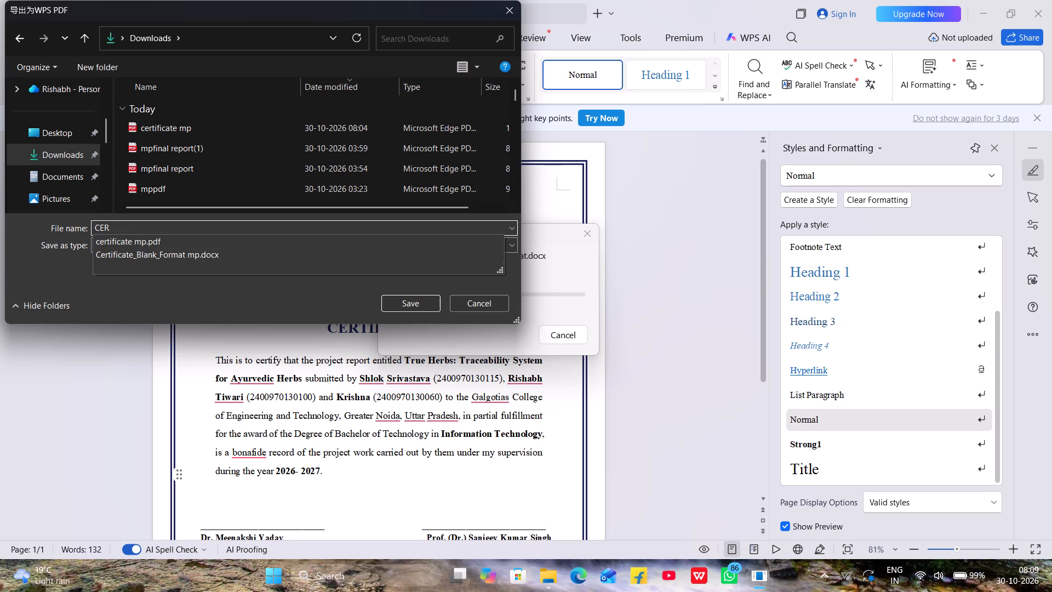
{"action": "type", "text": "TIFICATE"}
{"action": "left_click", "coordinate": [404, 306]}
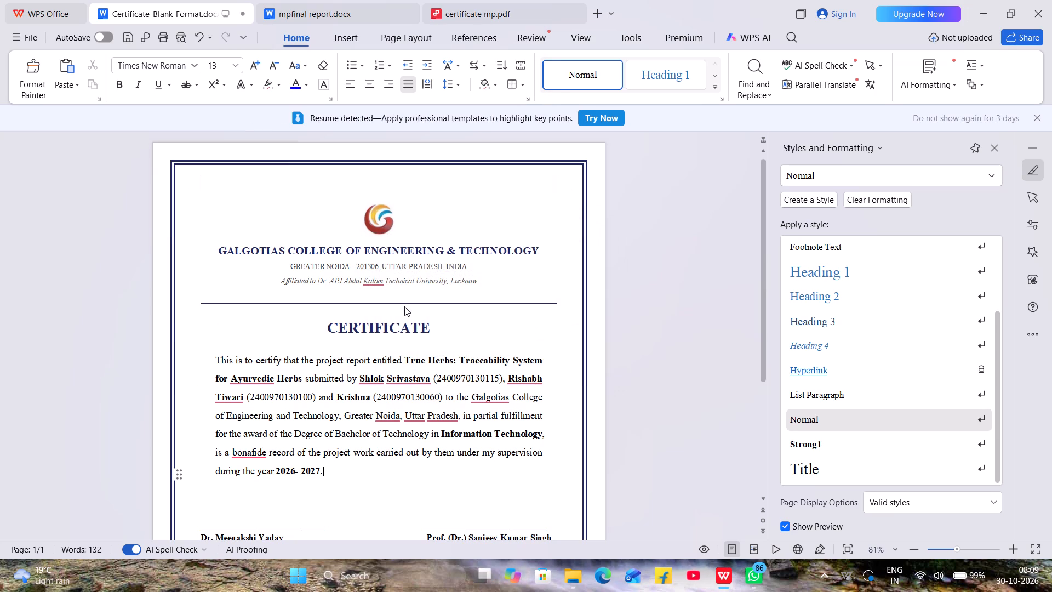
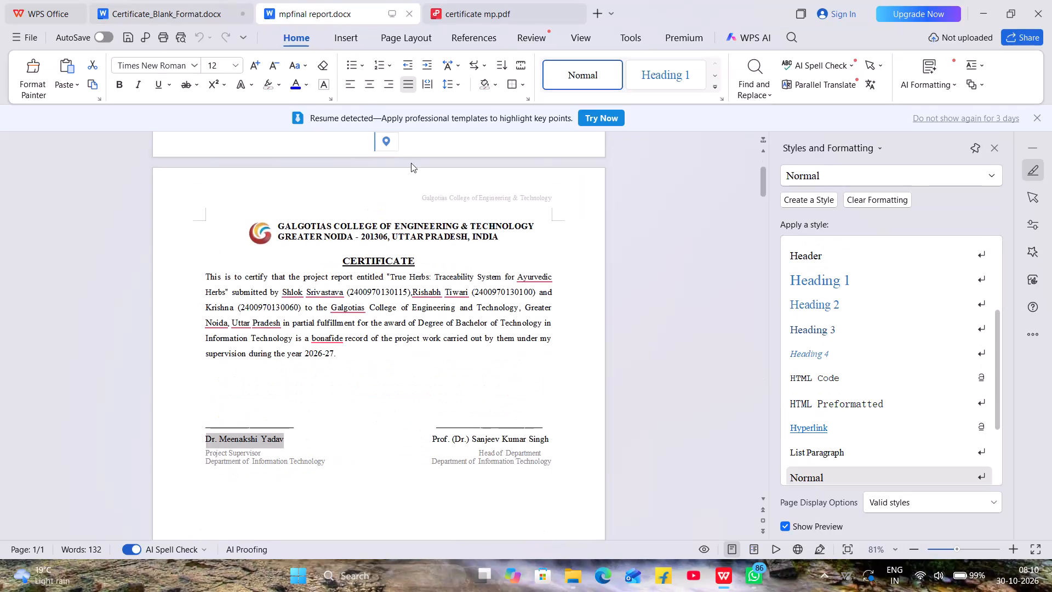
Look through mpfinal report.docx from the certificate to the Abstract page and its keywords line.
{"action": "scroll", "coordinate": [451, 326], "scroll_direction": "down", "scroll_amount": 13}
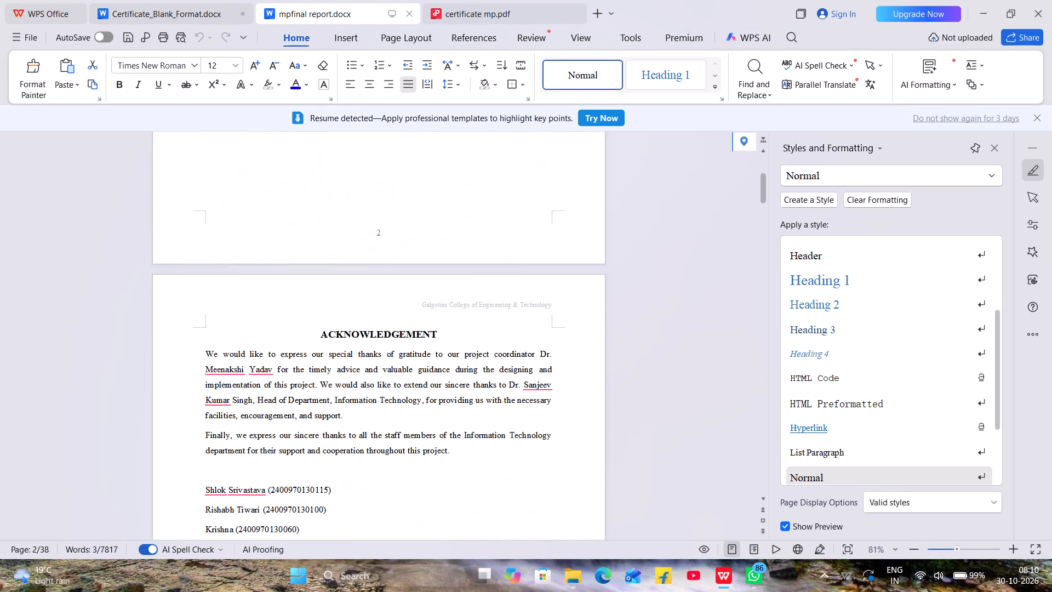
{"action": "scroll", "coordinate": [444, 342], "scroll_direction": "down", "scroll_amount": 15}
{"action": "scroll", "coordinate": [444, 342], "scroll_direction": "down", "scroll_amount": 8}
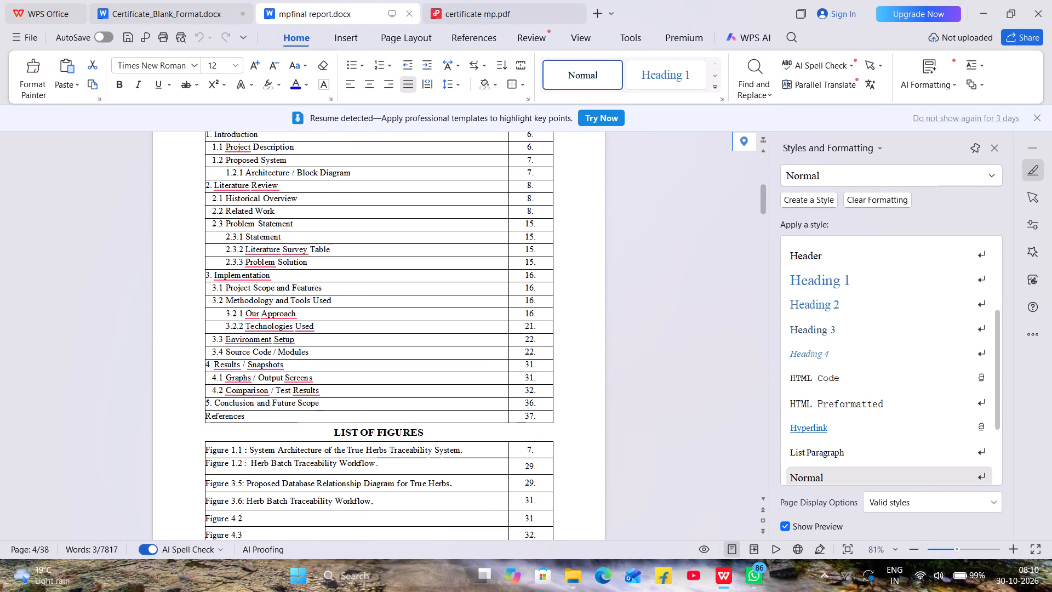
{"action": "scroll", "coordinate": [444, 342], "scroll_direction": "down", "scroll_amount": 11}
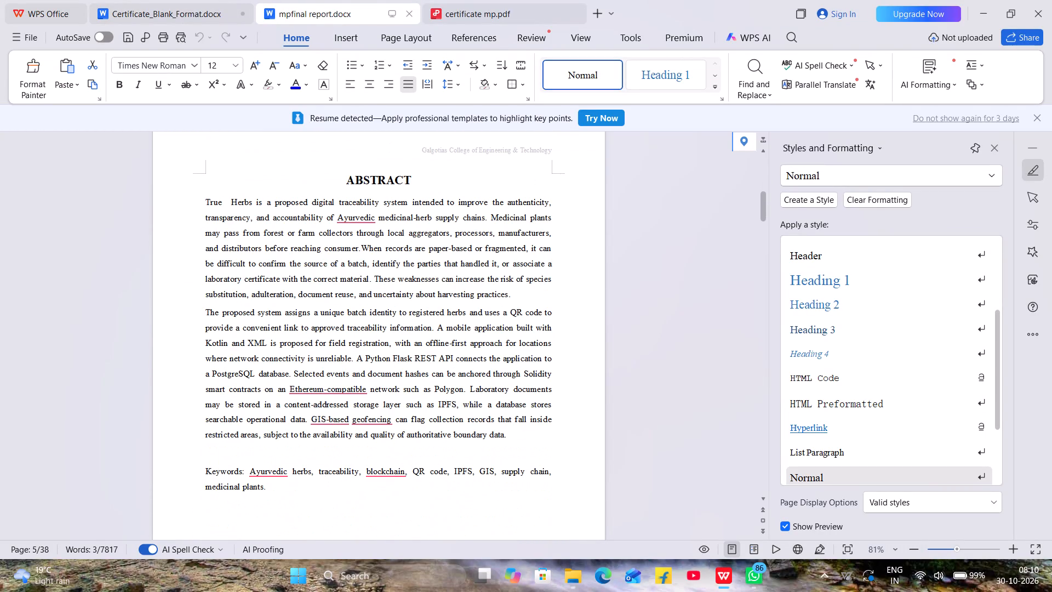
{"action": "scroll", "coordinate": [444, 342], "scroll_direction": "down", "scroll_amount": 1}
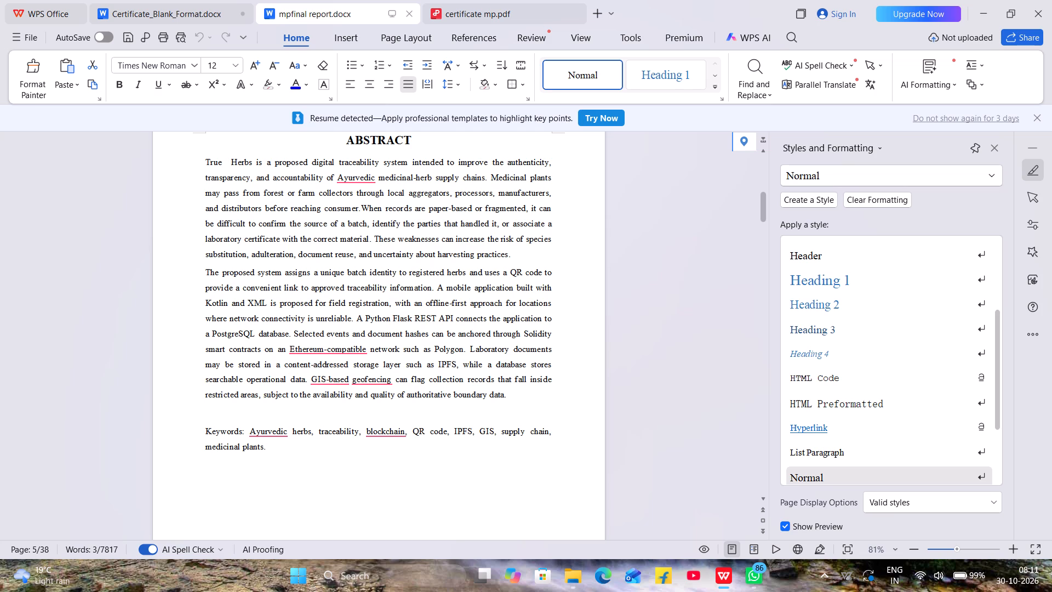
{"action": "left_click", "coordinate": [264, 448]}
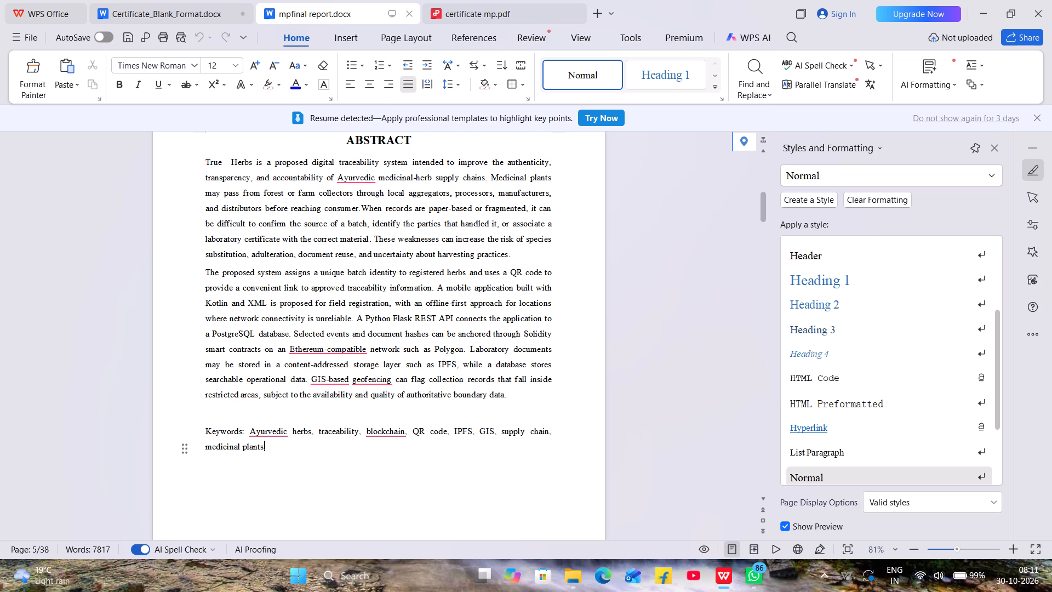
{"action": "scroll", "coordinate": [347, 398], "scroll_direction": "down", "scroll_amount": 7}
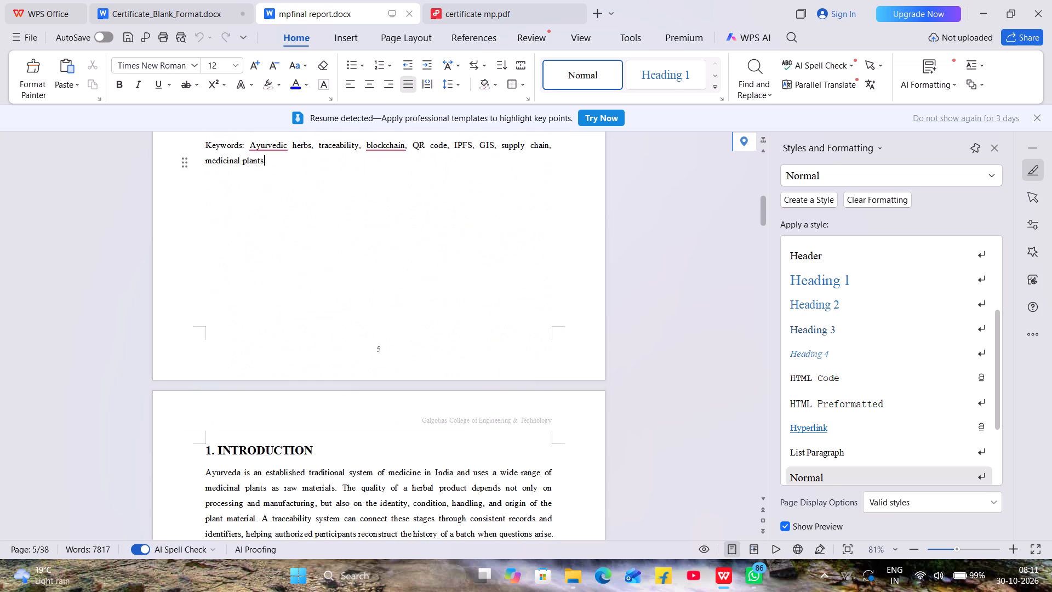
{"action": "scroll", "coordinate": [347, 398], "scroll_direction": "up", "scroll_amount": 6}
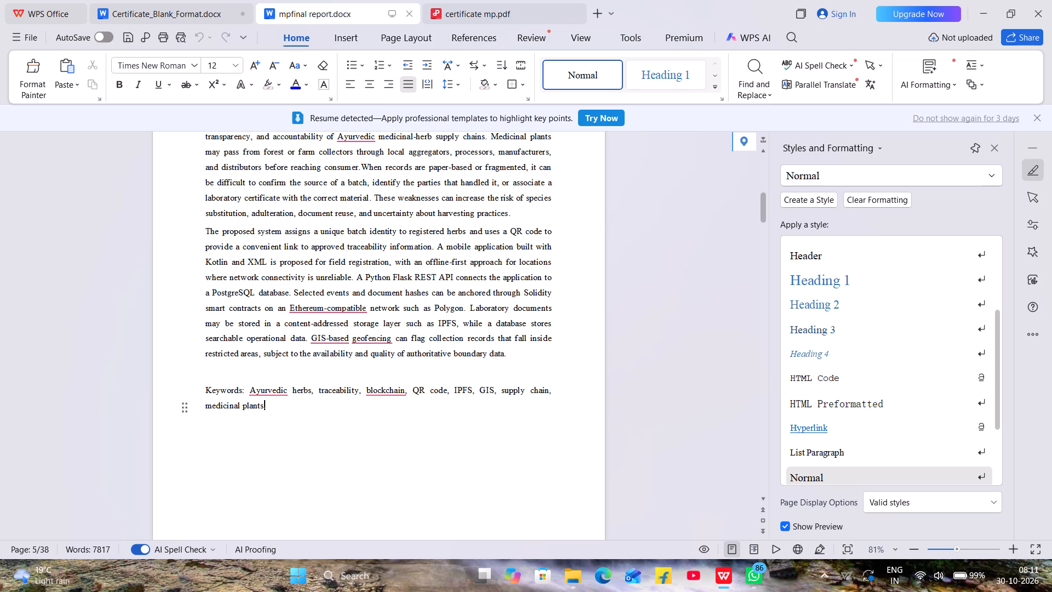
Copy the words "supply chain, medicinal plants" from the end of the Abstract's keywords line.
{"action": "left_click_drag", "start_coordinate": [500, 391], "coordinate": [544, 403]}
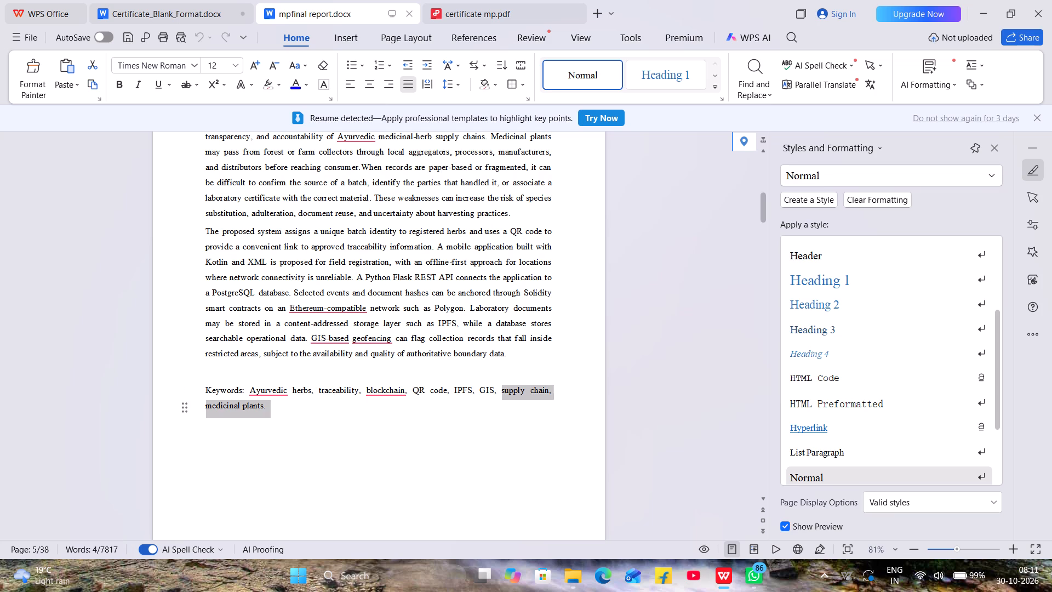
{"action": "left_click_drag", "start_coordinate": [544, 403], "coordinate": [260, 407]}
{"action": "left_click_drag", "start_coordinate": [260, 407], "coordinate": [264, 407]}
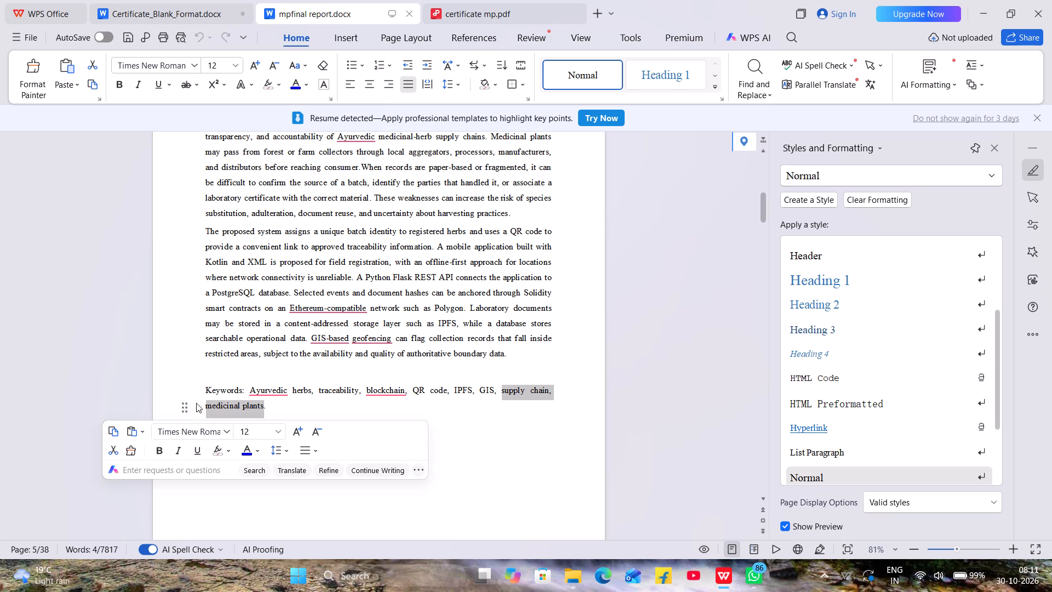
{"action": "key", "text": "ctrl+c"}
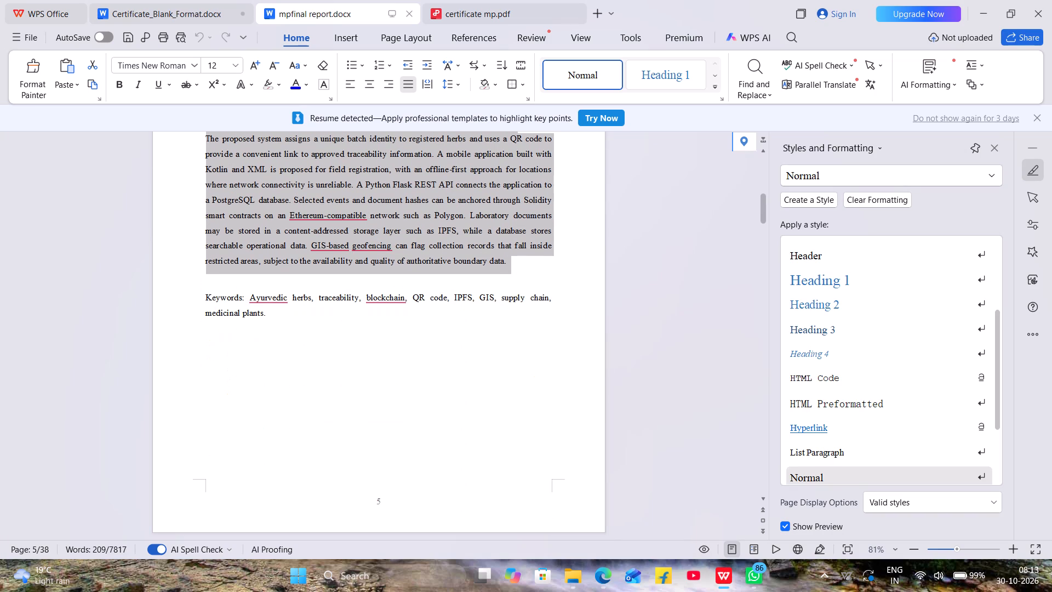
{"action": "scroll", "coordinate": [496, 315], "scroll_direction": "up", "scroll_amount": 1}
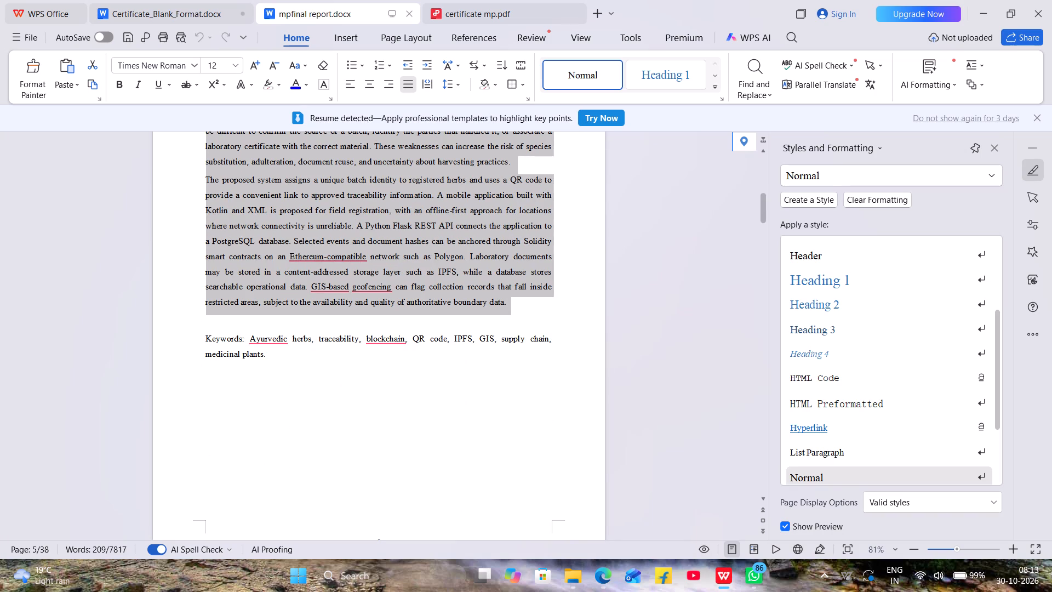
{"action": "scroll", "coordinate": [477, 375], "scroll_direction": "up", "scroll_amount": 1}
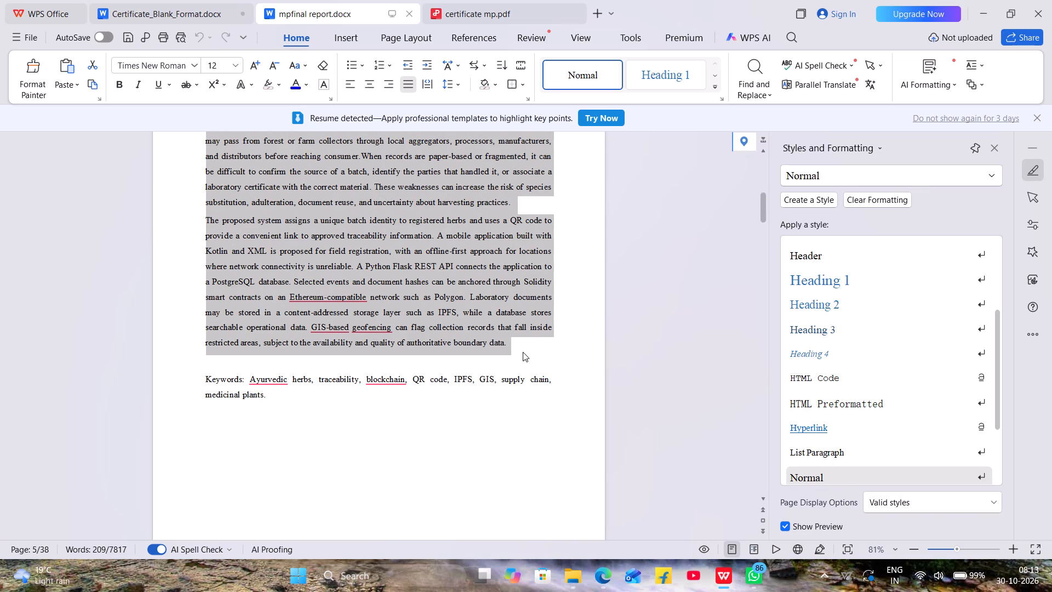
{"action": "scroll", "coordinate": [523, 352], "scroll_direction": "up", "scroll_amount": 3}
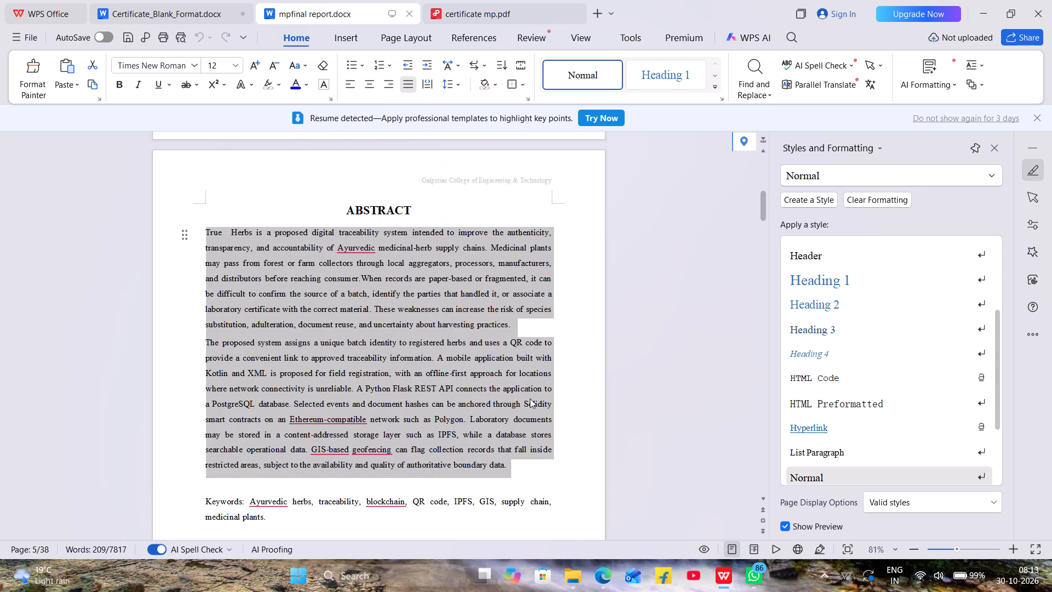
{"action": "key", "text": "BackSpace"}
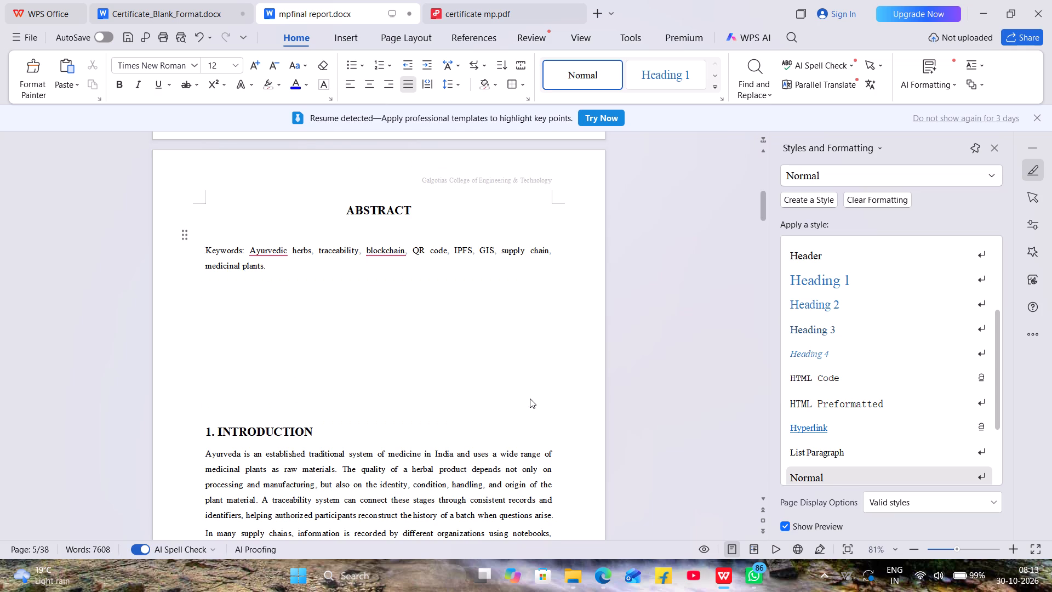
{"action": "key", "text": "ctrl+v"}
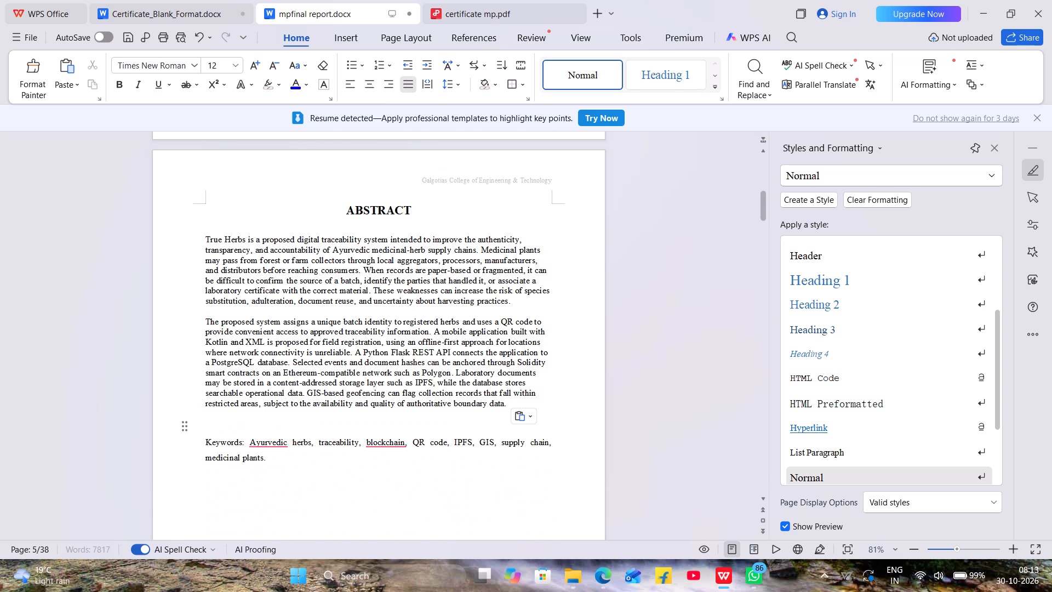
Justify the two newly pasted Abstract paragraphs.
{"action": "left_click_drag", "start_coordinate": [519, 404], "coordinate": [513, 404]}
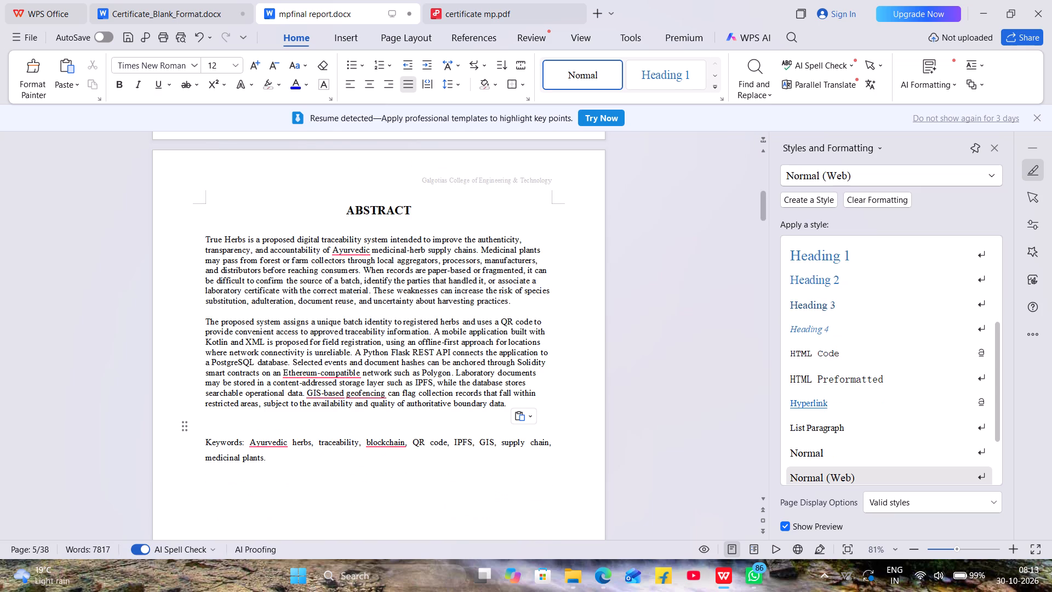
{"action": "left_click_drag", "start_coordinate": [513, 404], "coordinate": [185, 234]}
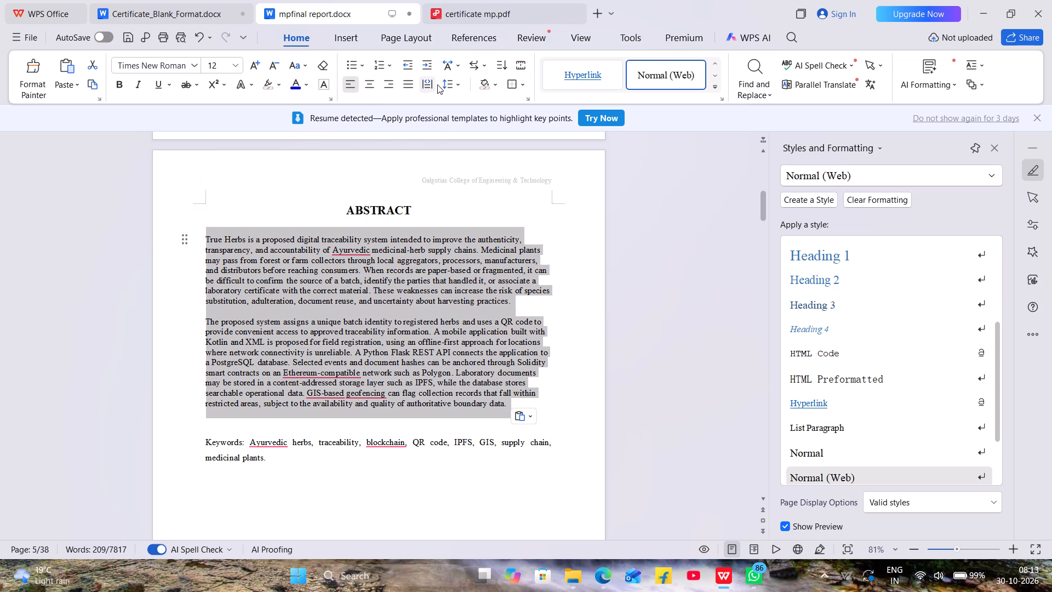
{"action": "left_click", "coordinate": [407, 86]}
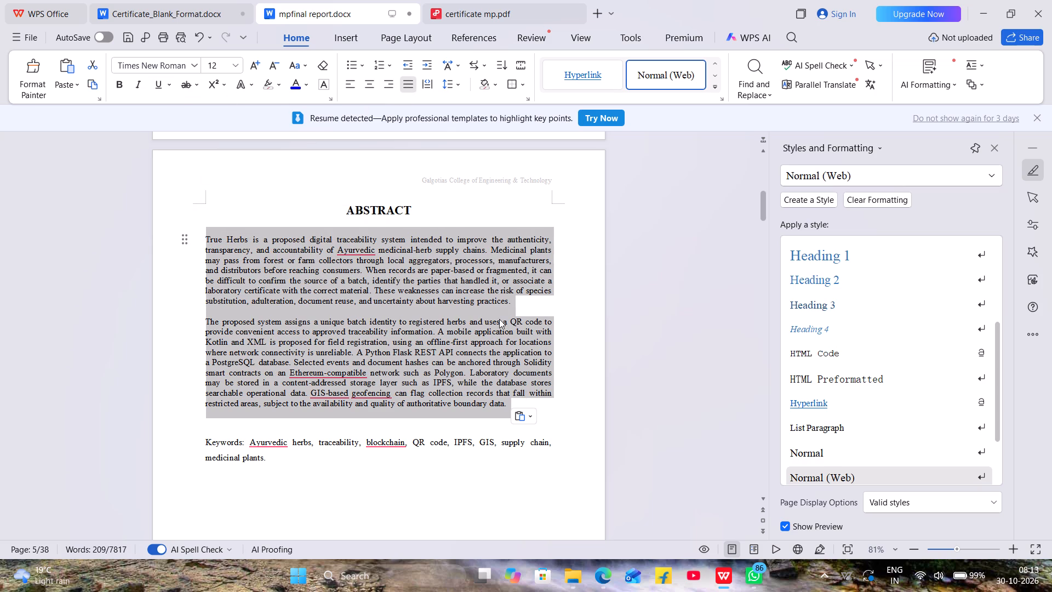
{"action": "left_click", "coordinate": [558, 344]}
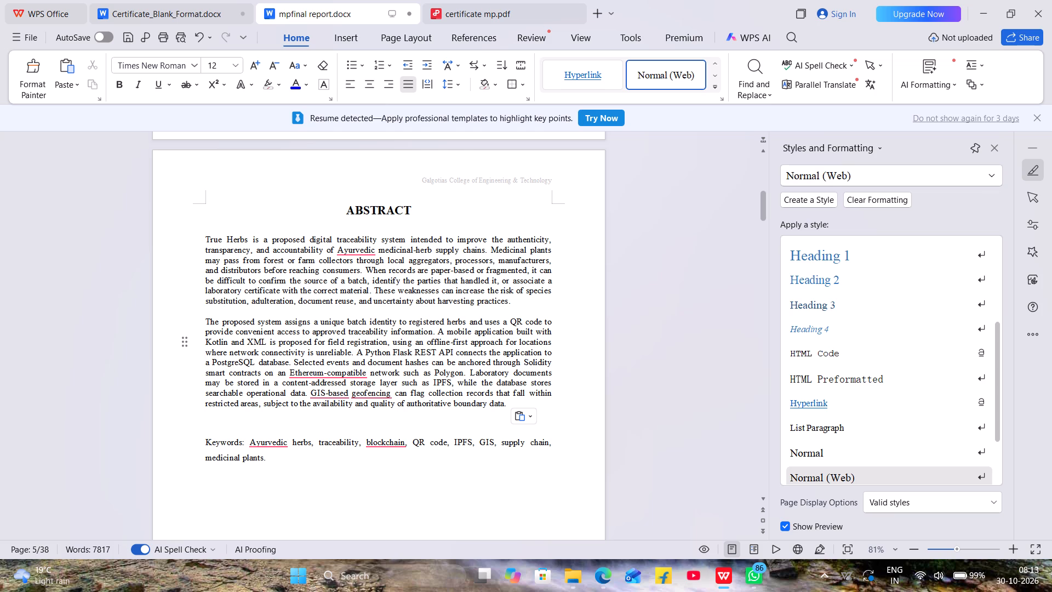
Insert four blank lines just above the 1. INTRODUCTION heading to push it onto a new page.
{"action": "scroll", "coordinate": [548, 355], "scroll_direction": "down", "scroll_amount": 3}
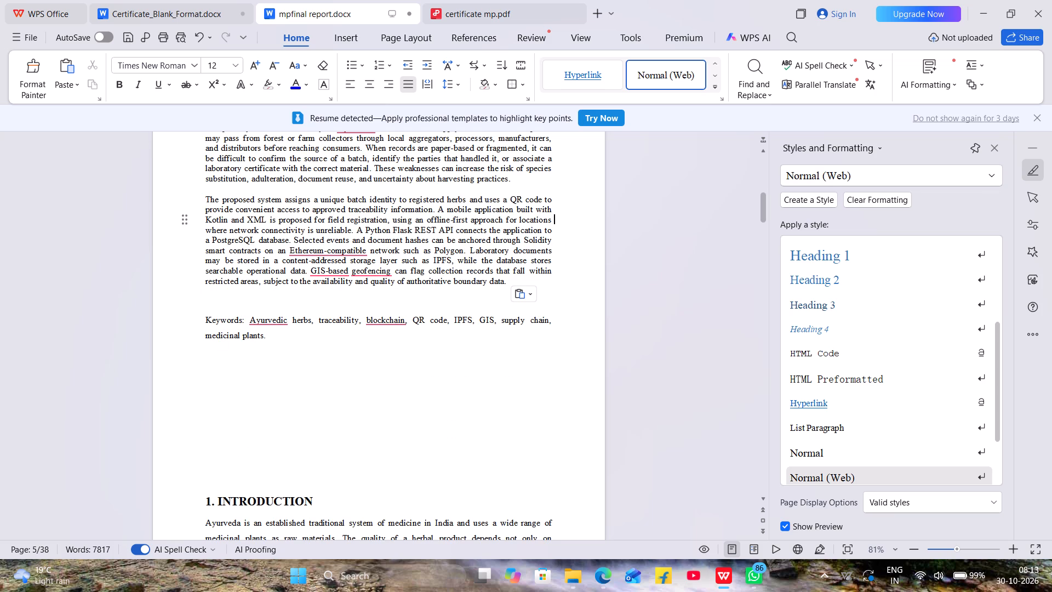
{"action": "left_click", "coordinate": [245, 471]}
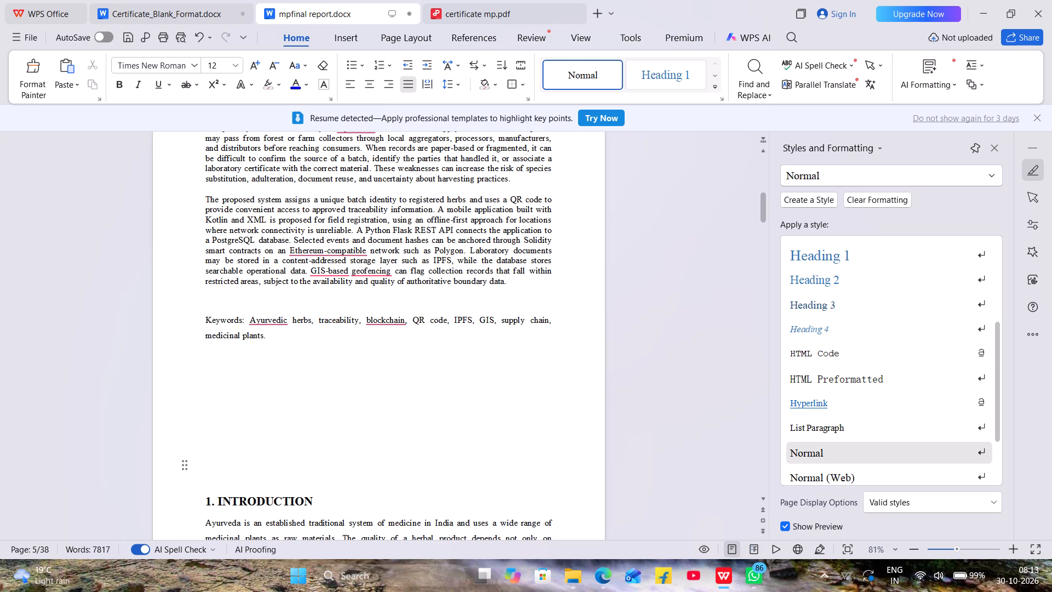
{"action": "key", "text": "Return"}
{"action": "key", "text": "Return"}
{"action": "key", "text": "Return"}
{"action": "key", "text": "Return"}
Review the page layout from 1. INTRODUCTION through the architecture diagrams to the start of 2. LITERATURE REVIEW.
{"action": "scroll", "coordinate": [248, 470], "scroll_direction": "down", "scroll_amount": 9}
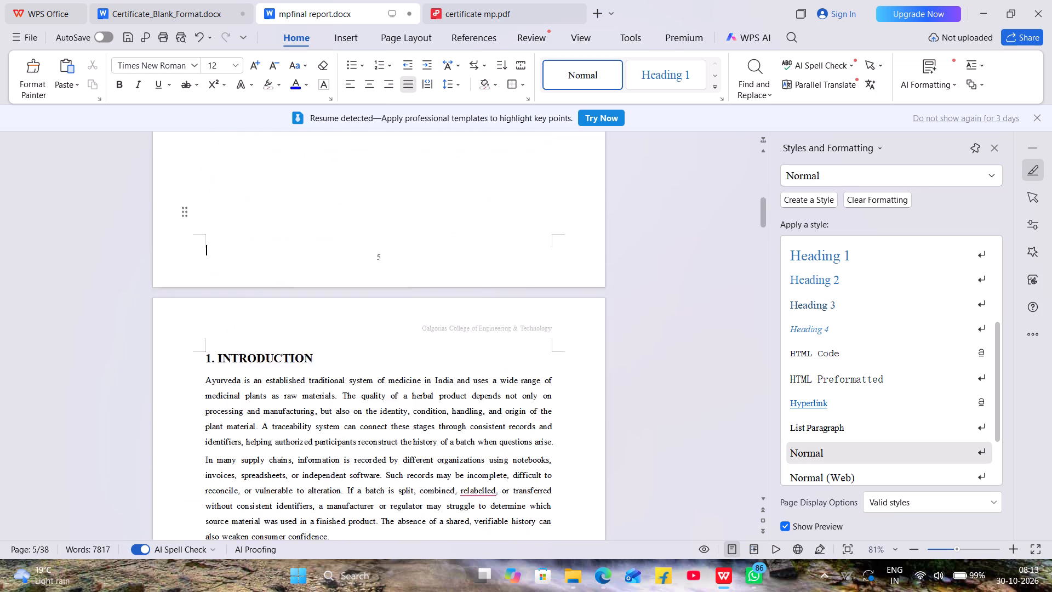
{"action": "scroll", "coordinate": [248, 470], "scroll_direction": "down", "scroll_amount": 13}
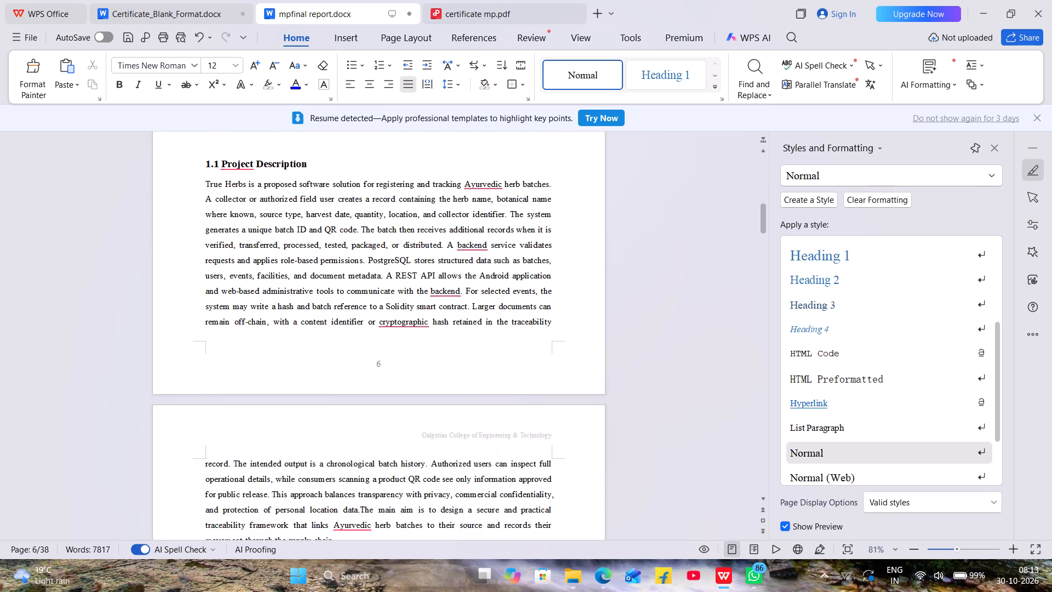
{"action": "scroll", "coordinate": [248, 470], "scroll_direction": "down", "scroll_amount": 19}
{"action": "scroll", "coordinate": [248, 470], "scroll_direction": "down", "scroll_amount": 4}
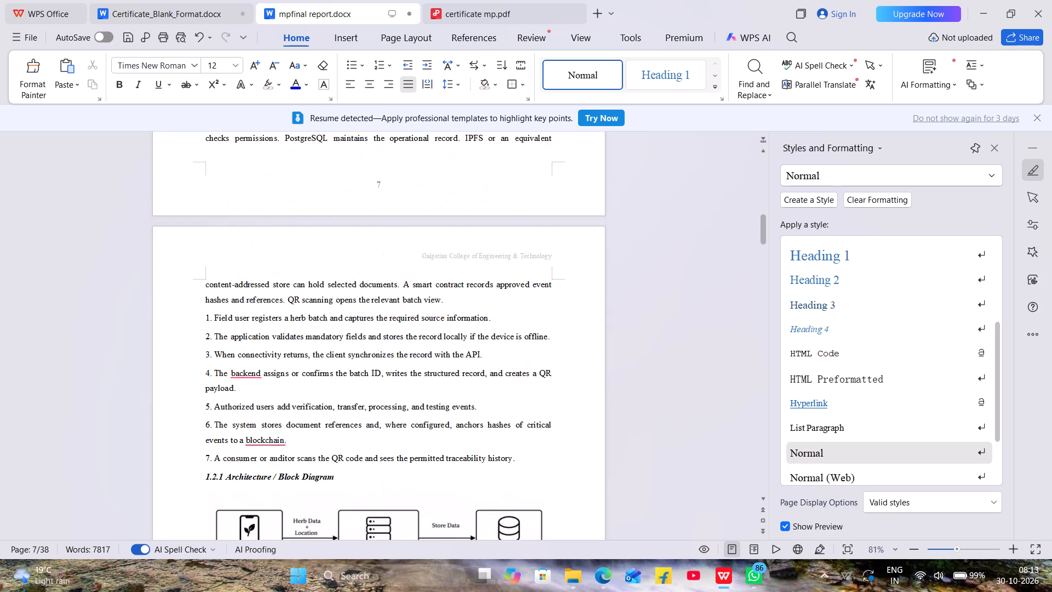
{"action": "scroll", "coordinate": [248, 470], "scroll_direction": "down", "scroll_amount": 7}
{"action": "scroll", "coordinate": [248, 470], "scroll_direction": "up", "scroll_amount": 3}
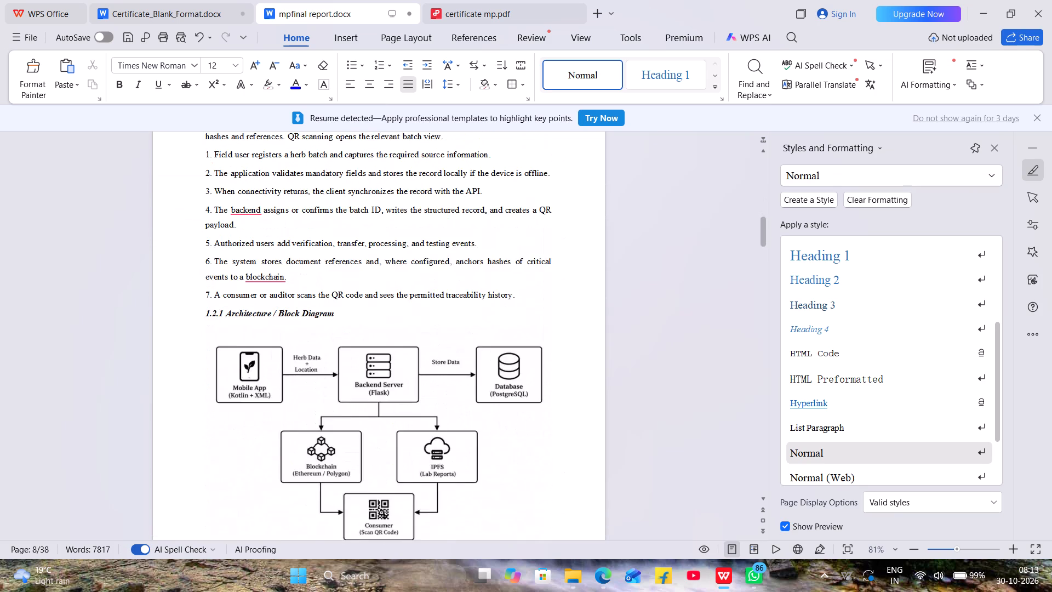
{"action": "scroll", "coordinate": [248, 470], "scroll_direction": "up", "scroll_amount": 16}
{"action": "scroll", "coordinate": [248, 470], "scroll_direction": "up", "scroll_amount": 8}
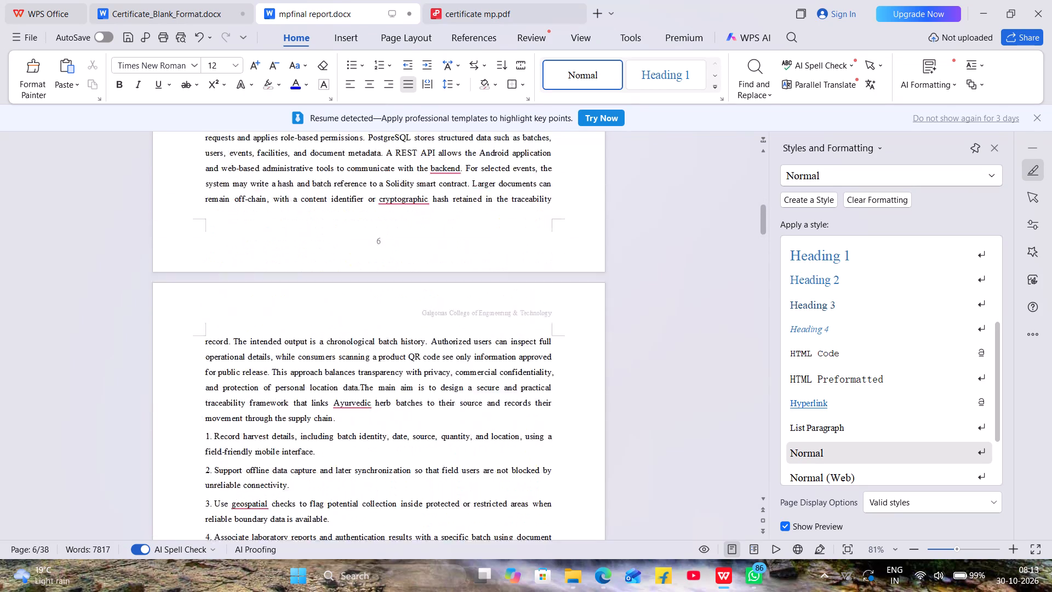
{"action": "scroll", "coordinate": [248, 470], "scroll_direction": "up", "scroll_amount": 2}
{"action": "scroll", "coordinate": [248, 470], "scroll_direction": "down", "scroll_amount": 5}
{"action": "scroll", "coordinate": [248, 470], "scroll_direction": "down", "scroll_amount": 20}
{"action": "scroll", "coordinate": [248, 470], "scroll_direction": "down", "scroll_amount": 3}
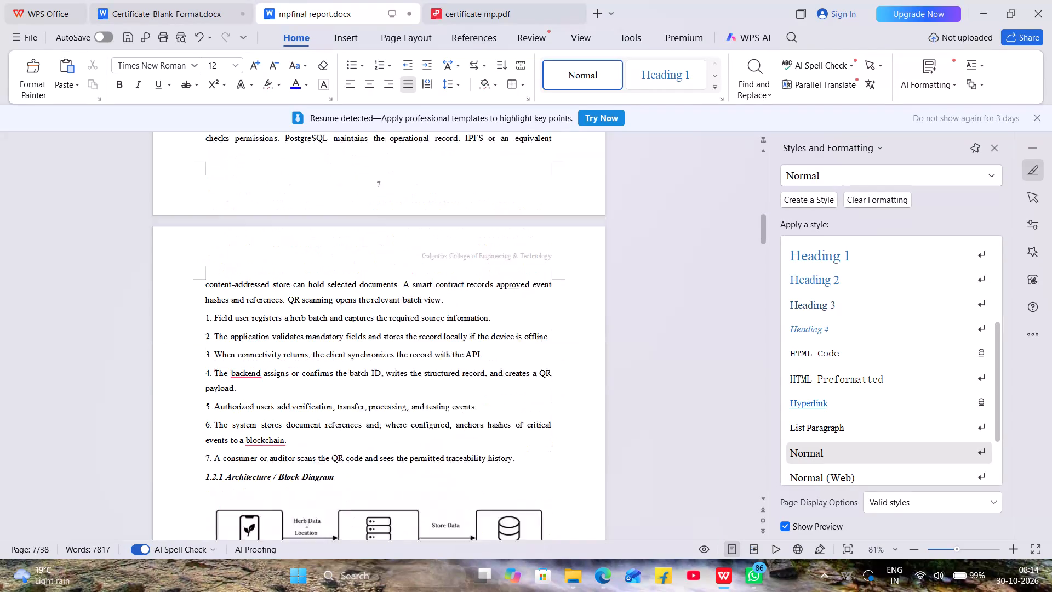
{"action": "scroll", "coordinate": [248, 470], "scroll_direction": "down", "scroll_amount": 16}
{"action": "scroll", "coordinate": [248, 470], "scroll_direction": "down", "scroll_amount": 11}
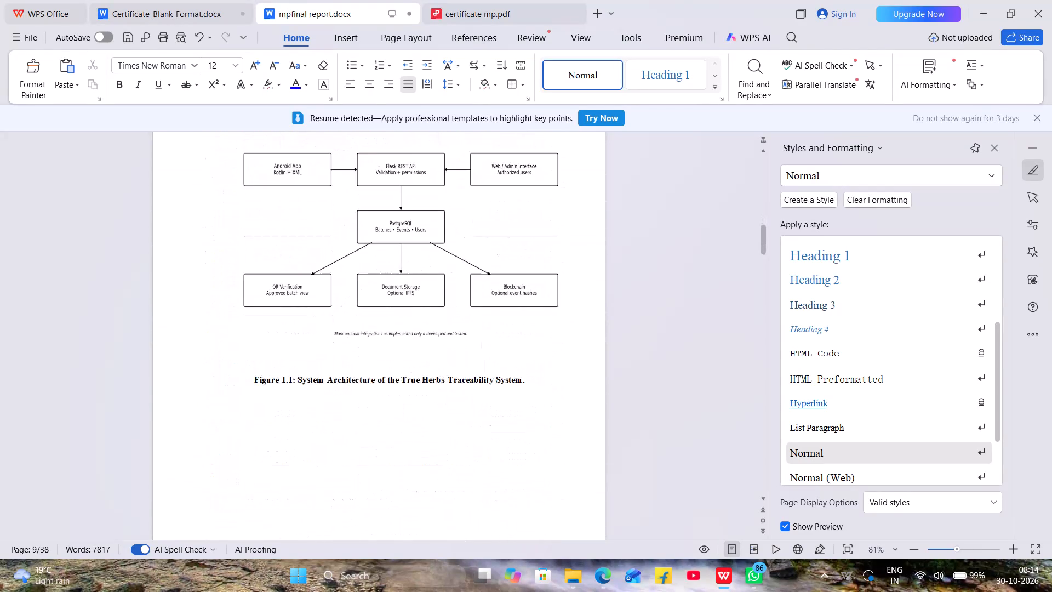
{"action": "scroll", "coordinate": [248, 470], "scroll_direction": "down", "scroll_amount": 8}
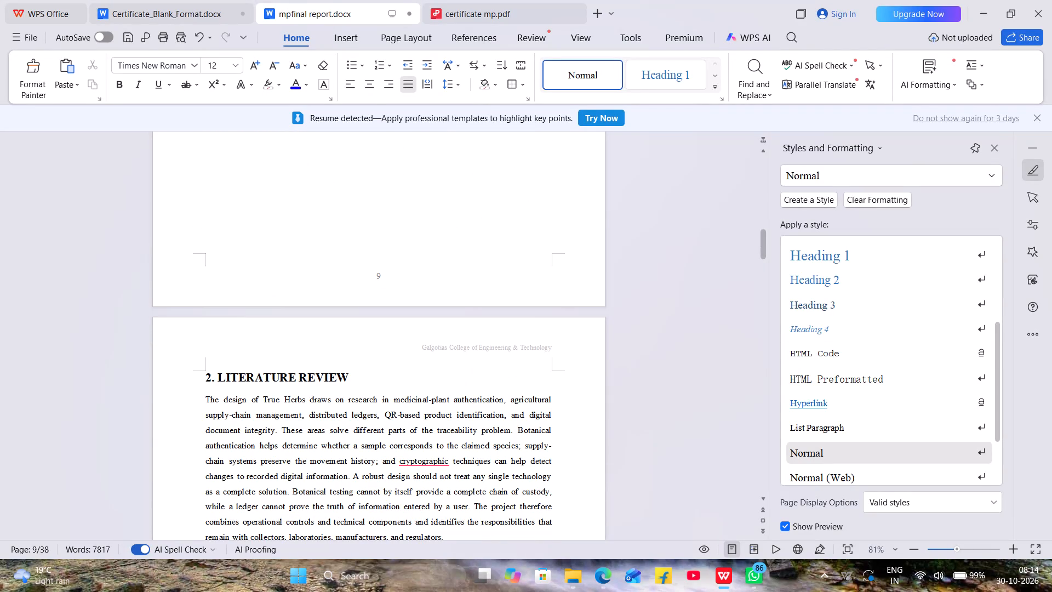
Go back to the Table of Contents and List of Figures and check their page numbers.
{"action": "scroll", "coordinate": [478, 322], "scroll_direction": "up", "scroll_amount": 9}
{"action": "scroll", "coordinate": [478, 322], "scroll_direction": "up", "scroll_amount": 14}
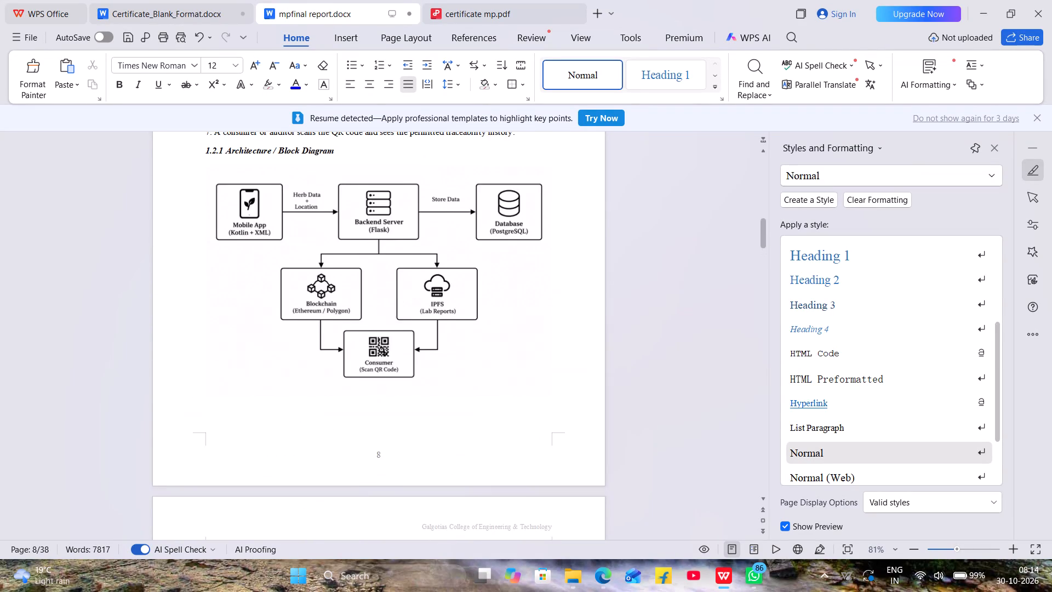
{"action": "scroll", "coordinate": [478, 322], "scroll_direction": "up", "scroll_amount": 20}
{"action": "scroll", "coordinate": [478, 322], "scroll_direction": "up", "scroll_amount": 15}
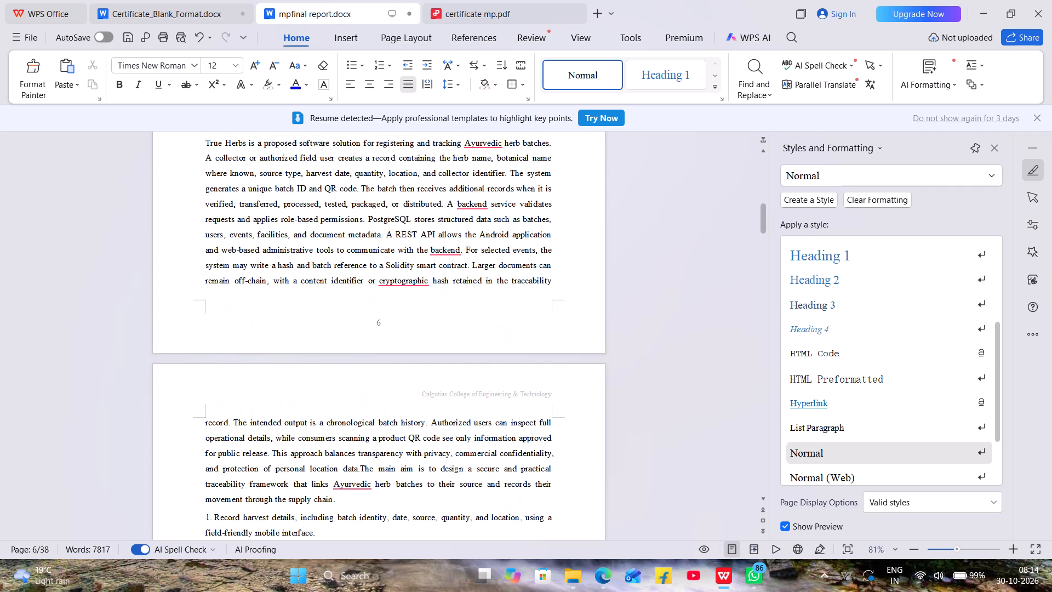
{"action": "scroll", "coordinate": [478, 322], "scroll_direction": "up", "scroll_amount": 20}
{"action": "scroll", "coordinate": [478, 322], "scroll_direction": "up", "scroll_amount": 15}
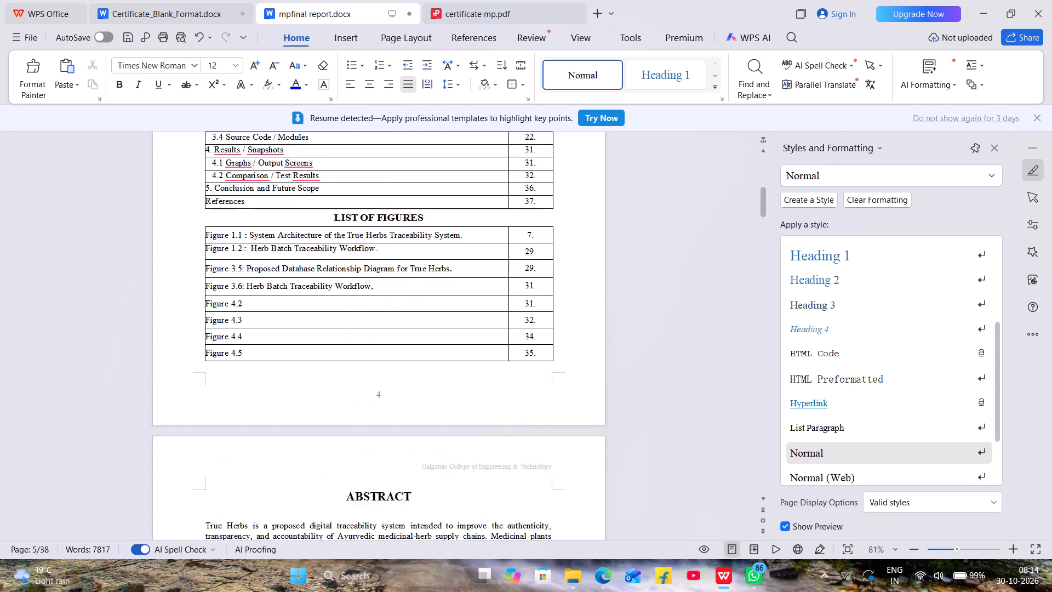
{"action": "scroll", "coordinate": [479, 310], "scroll_direction": "up", "scroll_amount": 3}
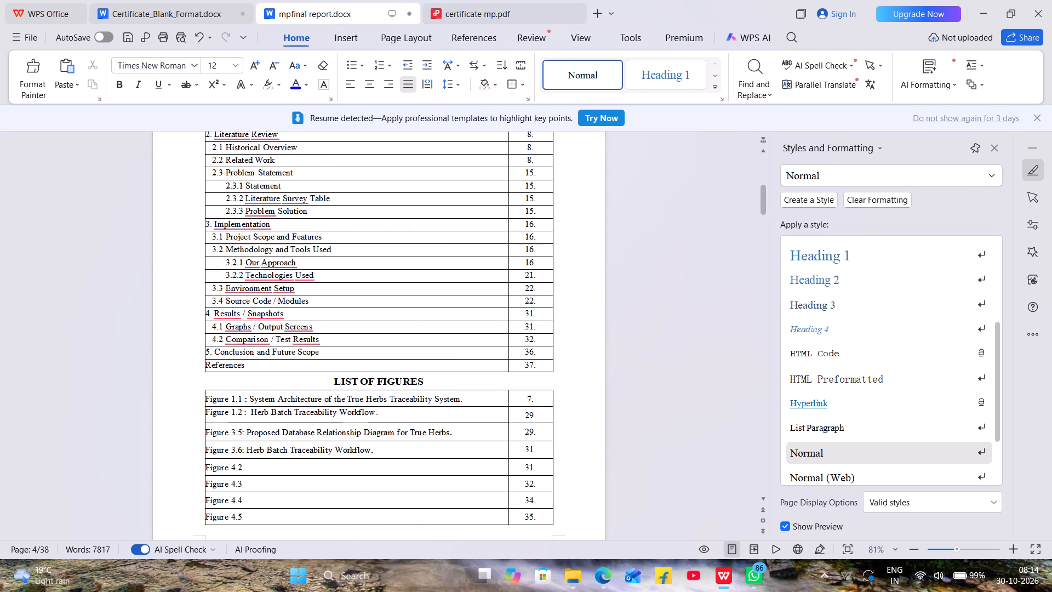
{"action": "scroll", "coordinate": [481, 303], "scroll_direction": "up", "scroll_amount": 3}
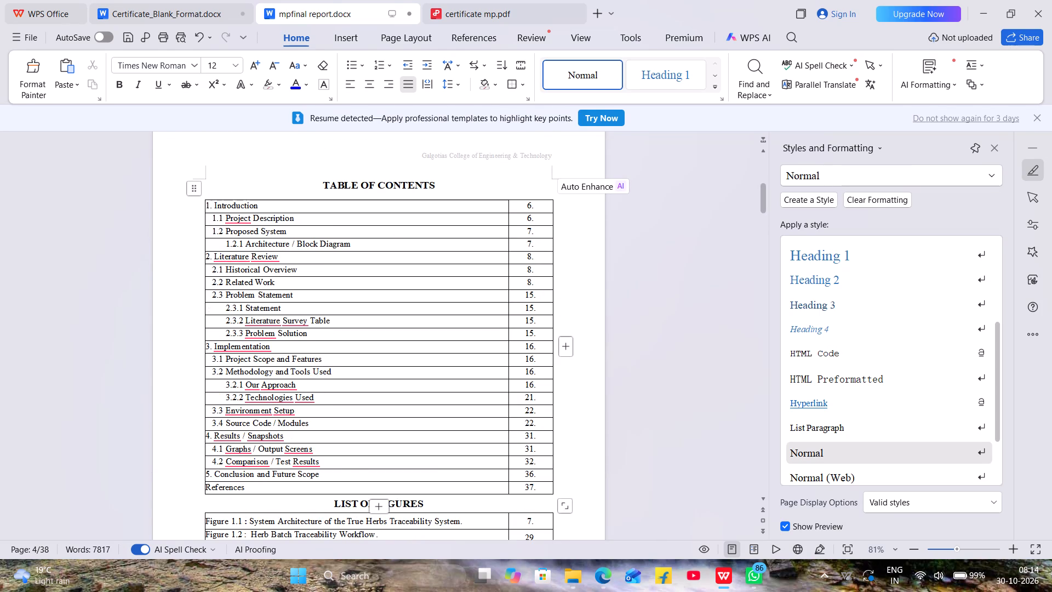
Check which pages sections 1 to 1.2.1 and the system architecture diagrams fall on.
{"action": "scroll", "coordinate": [490, 293], "scroll_direction": "down", "scroll_amount": 6}
{"action": "scroll", "coordinate": [490, 292], "scroll_direction": "down", "scroll_amount": 18}
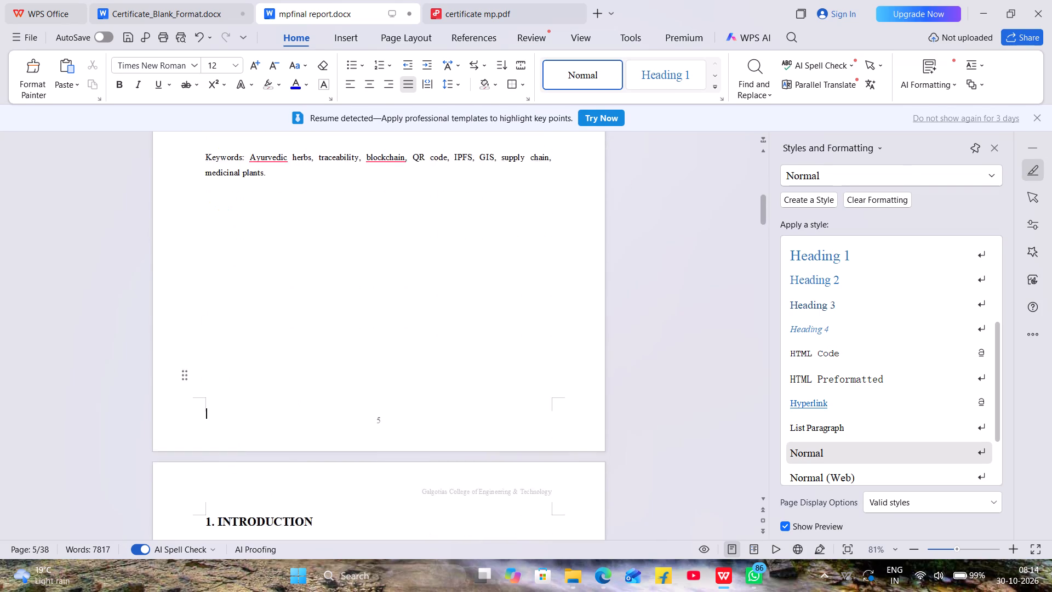
{"action": "scroll", "coordinate": [490, 292], "scroll_direction": "down", "scroll_amount": 17}
{"action": "scroll", "coordinate": [490, 292], "scroll_direction": "down", "scroll_amount": 4}
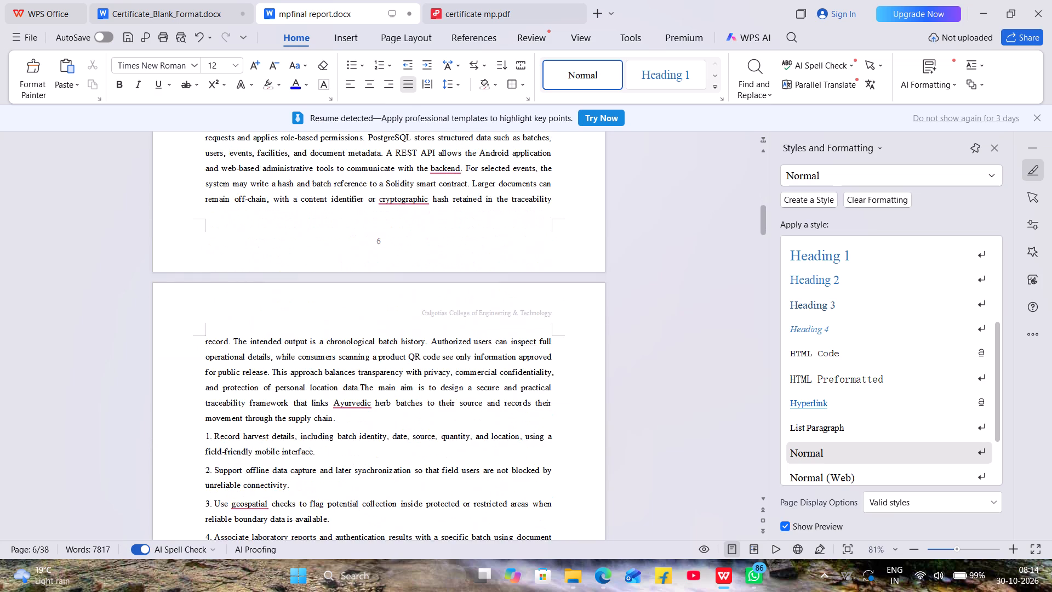
{"action": "scroll", "coordinate": [490, 292], "scroll_direction": "down", "scroll_amount": 17}
{"action": "scroll", "coordinate": [490, 292], "scroll_direction": "down", "scroll_amount": 4}
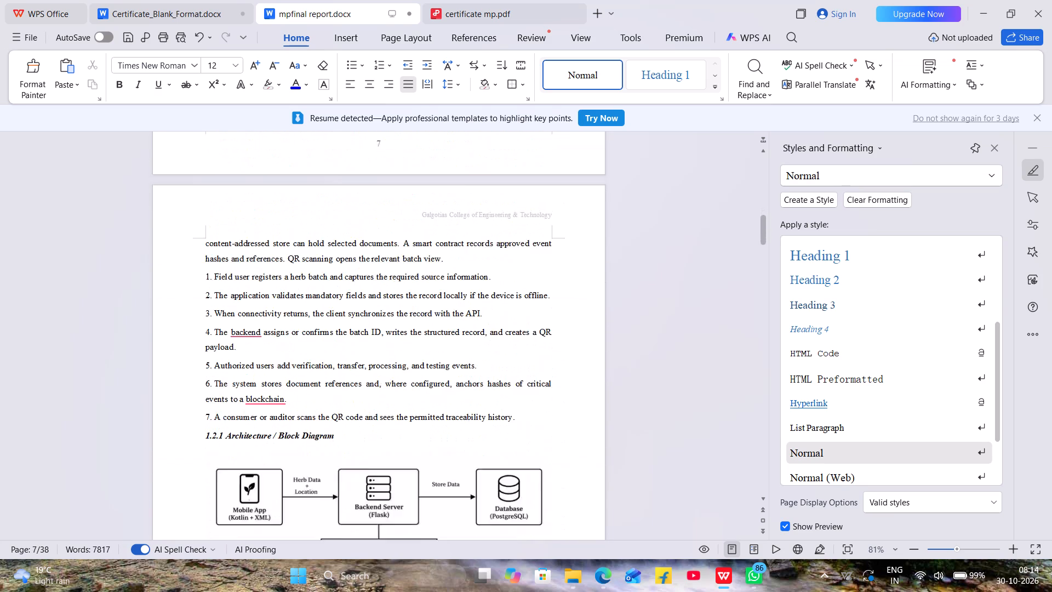
{"action": "scroll", "coordinate": [490, 292], "scroll_direction": "down", "scroll_amount": 19}
{"action": "scroll", "coordinate": [490, 292], "scroll_direction": "down", "scroll_amount": 5}
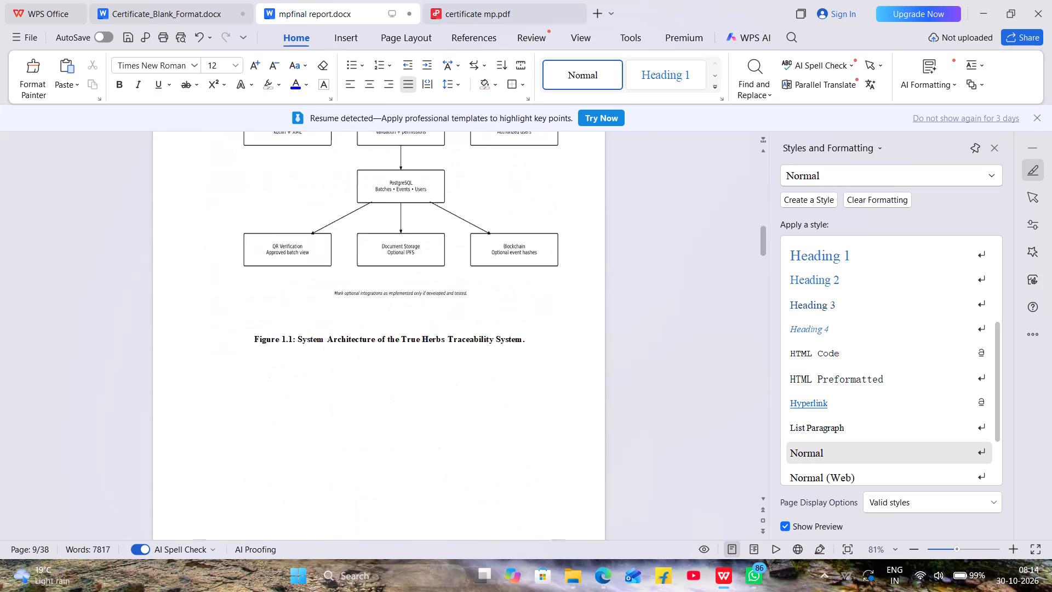
{"action": "scroll", "coordinate": [490, 292], "scroll_direction": "up", "scroll_amount": 12}
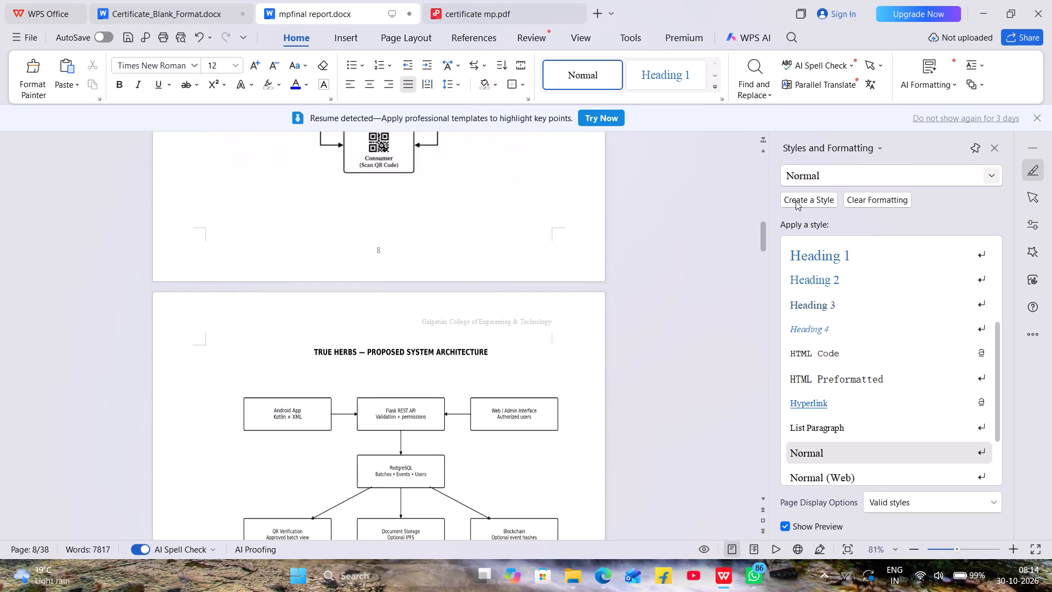
Set the page number of 1.2.1 Architecture / Block Diagram to 8 in the Table of Contents.
{"action": "left_click_drag", "start_coordinate": [765, 236], "coordinate": [771, 79]}
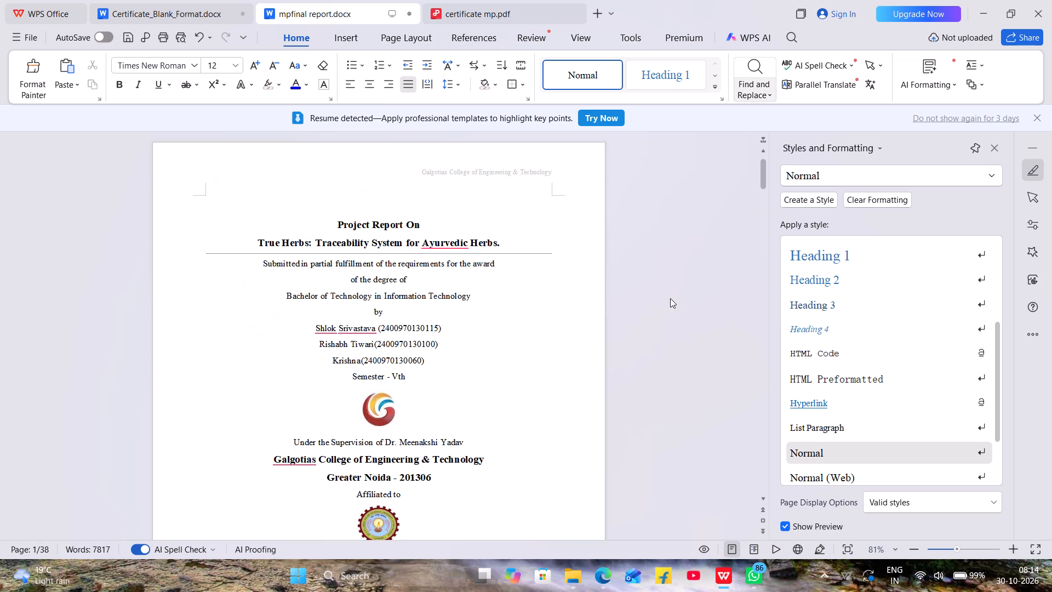
{"action": "scroll", "coordinate": [664, 304], "scroll_direction": "down", "scroll_amount": 10}
{"action": "scroll", "coordinate": [648, 325], "scroll_direction": "down", "scroll_amount": 18}
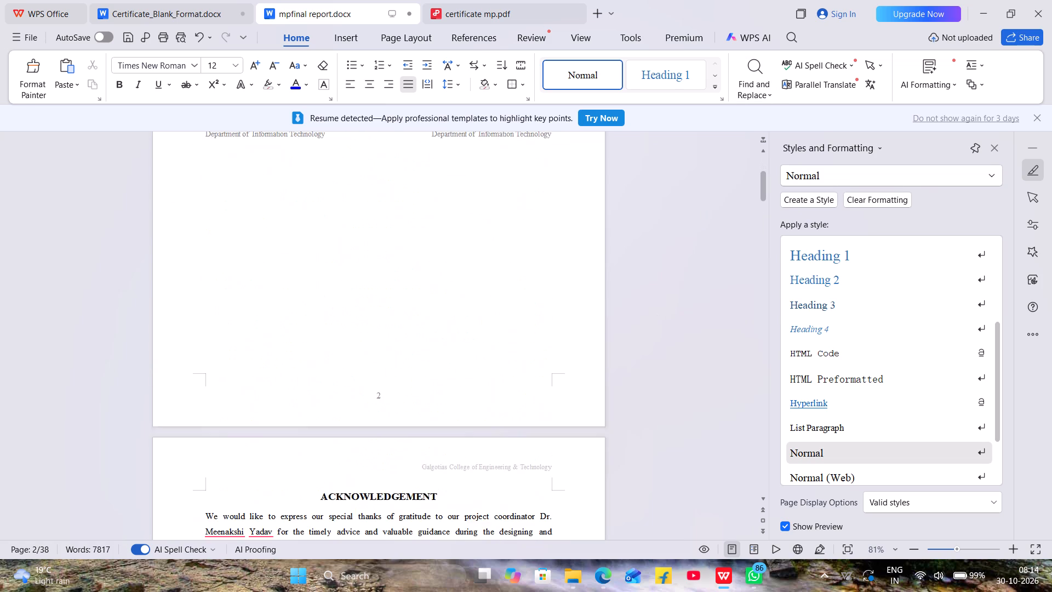
{"action": "scroll", "coordinate": [648, 325], "scroll_direction": "down", "scroll_amount": 11}
{"action": "scroll", "coordinate": [648, 325], "scroll_direction": "down", "scroll_amount": 16}
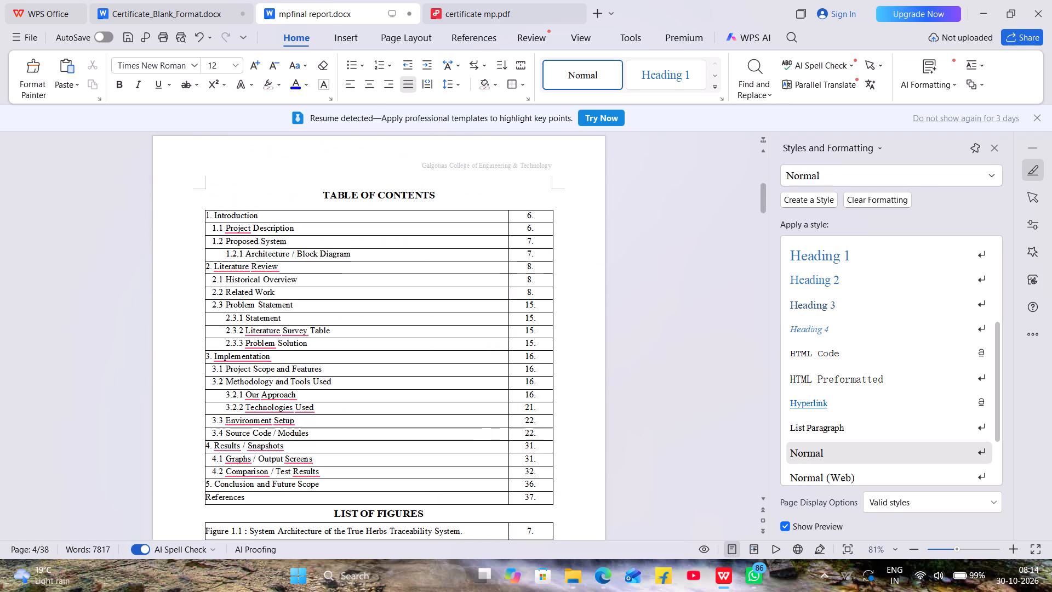
{"action": "left_click", "coordinate": [532, 252]}
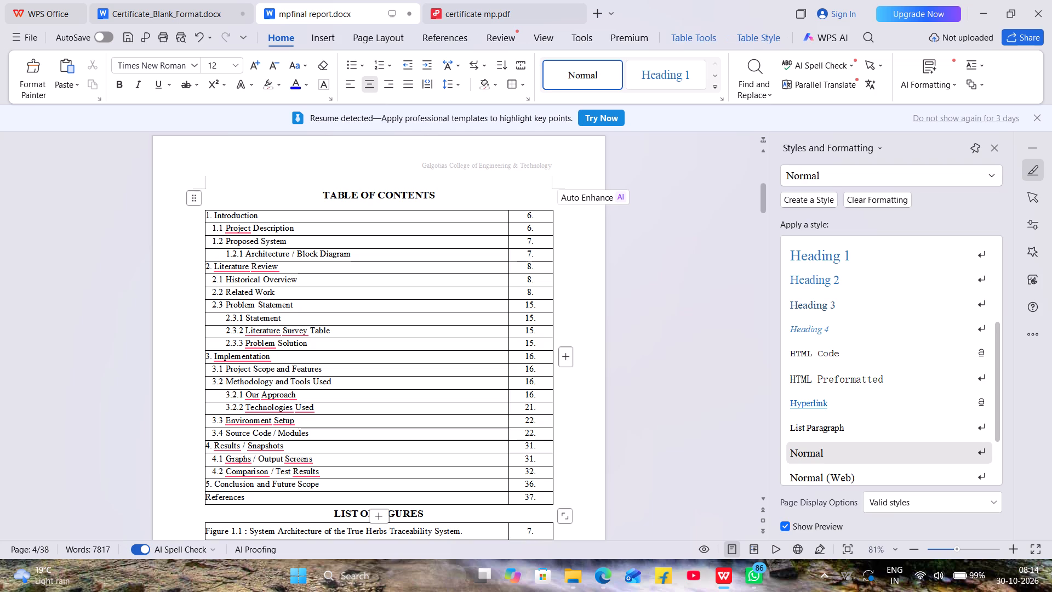
{"action": "key", "text": "BackSpace"}
{"action": "key", "text": "8"}
Recheck the page positions from 1. INTRODUCTION through Figure 1.1 against the Table of Contents.
{"action": "scroll", "coordinate": [533, 252], "scroll_direction": "down", "scroll_amount": 15}
{"action": "scroll", "coordinate": [536, 460], "scroll_direction": "down", "scroll_amount": 16}
{"action": "scroll", "coordinate": [536, 460], "scroll_direction": "down", "scroll_amount": 11}
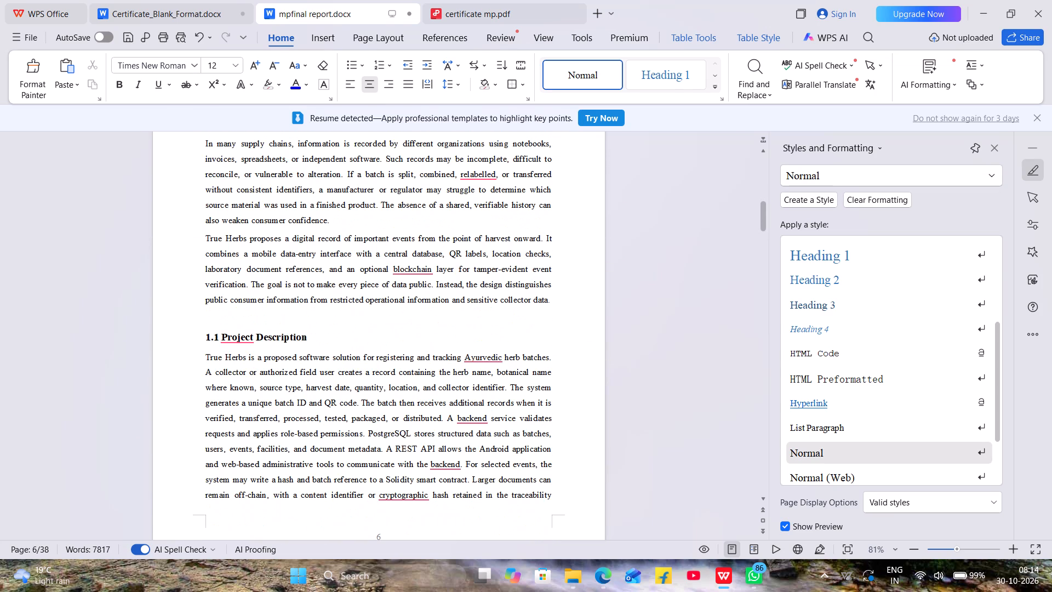
{"action": "scroll", "coordinate": [536, 460], "scroll_direction": "down", "scroll_amount": 8}
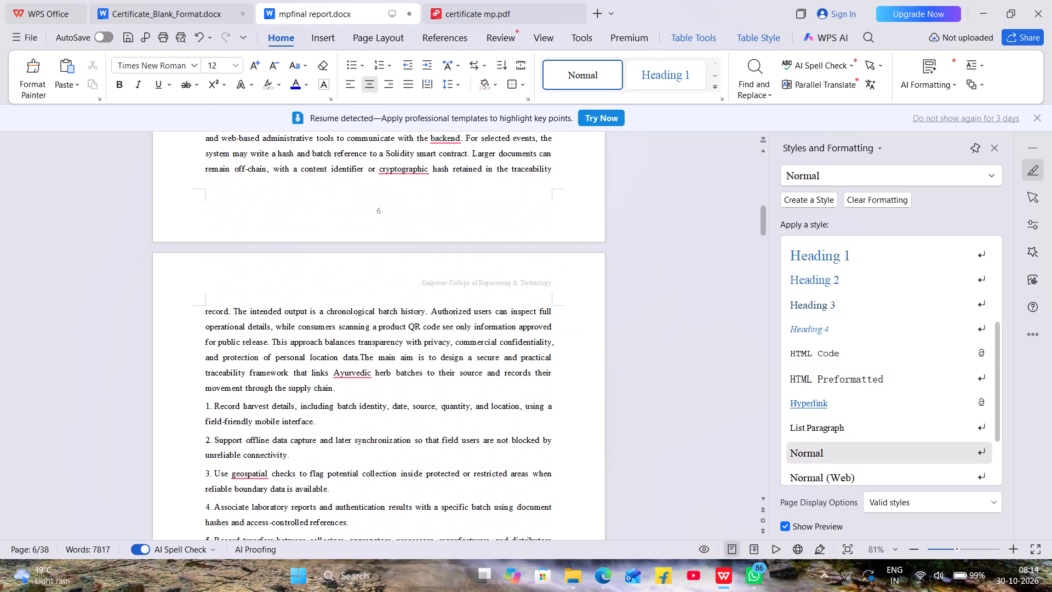
{"action": "scroll", "coordinate": [536, 460], "scroll_direction": "down", "scroll_amount": 15}
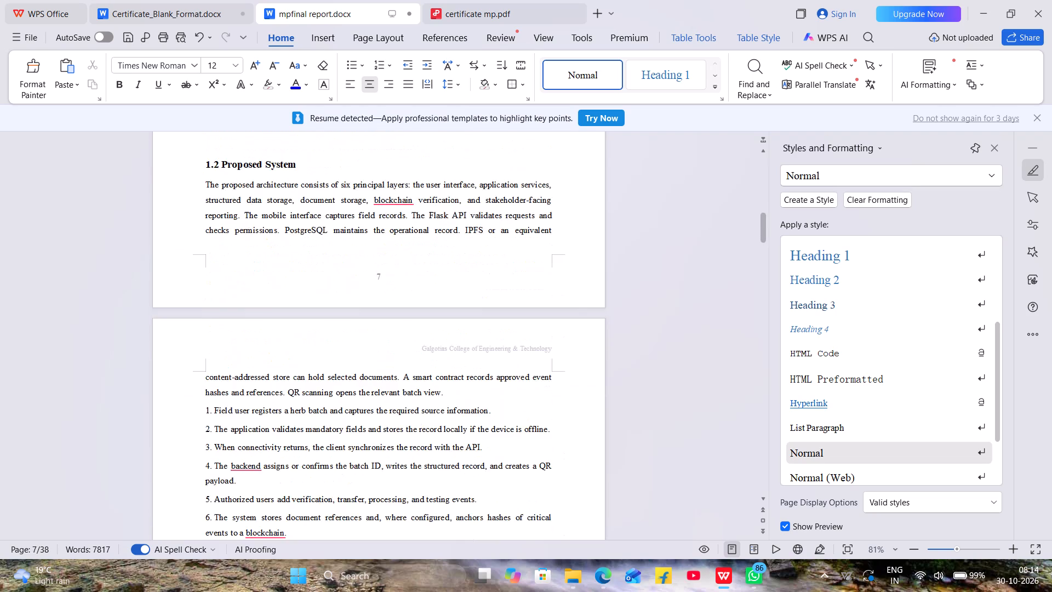
{"action": "scroll", "coordinate": [536, 460], "scroll_direction": "down", "scroll_amount": 14}
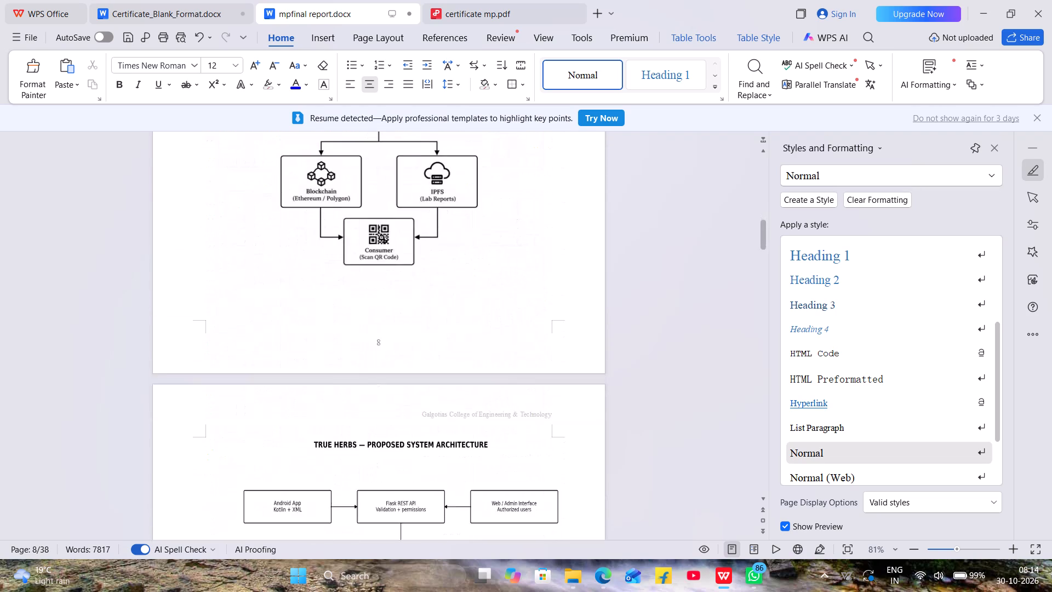
{"action": "scroll", "coordinate": [536, 460], "scroll_direction": "down", "scroll_amount": 11}
{"action": "scroll", "coordinate": [536, 460], "scroll_direction": "up", "scroll_amount": 8}
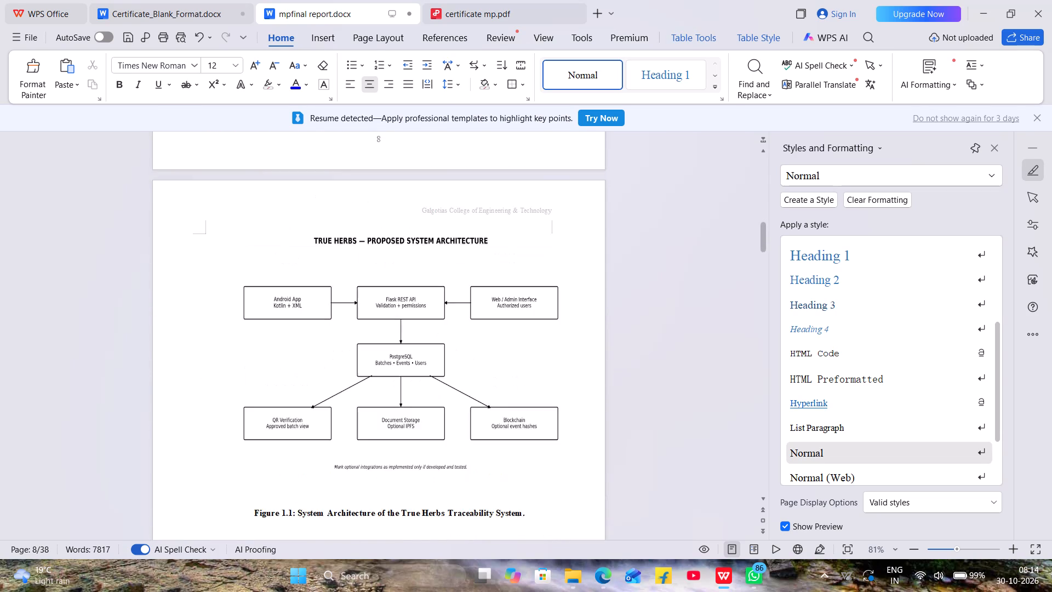
Set the Table of Contents page numbers of 2. Literature Review and 2.1 Historical Overview to 10.
{"action": "scroll", "coordinate": [536, 460], "scroll_direction": "up", "scroll_amount": 20}
{"action": "scroll", "coordinate": [536, 460], "scroll_direction": "up", "scroll_amount": 4}
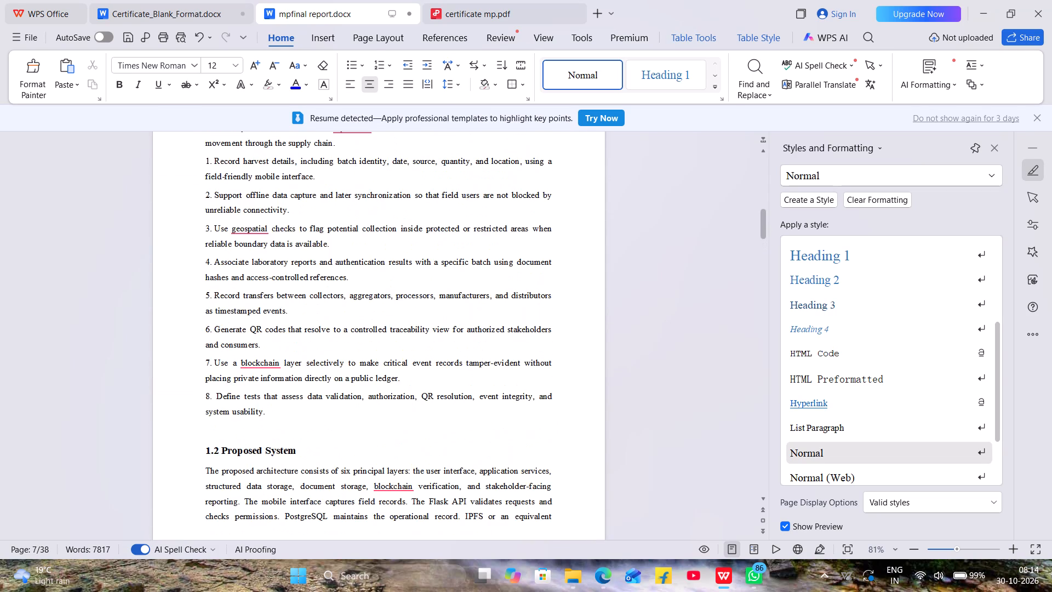
{"action": "scroll", "coordinate": [536, 460], "scroll_direction": "up", "scroll_amount": 14}
{"action": "scroll", "coordinate": [536, 460], "scroll_direction": "up", "scroll_amount": 16}
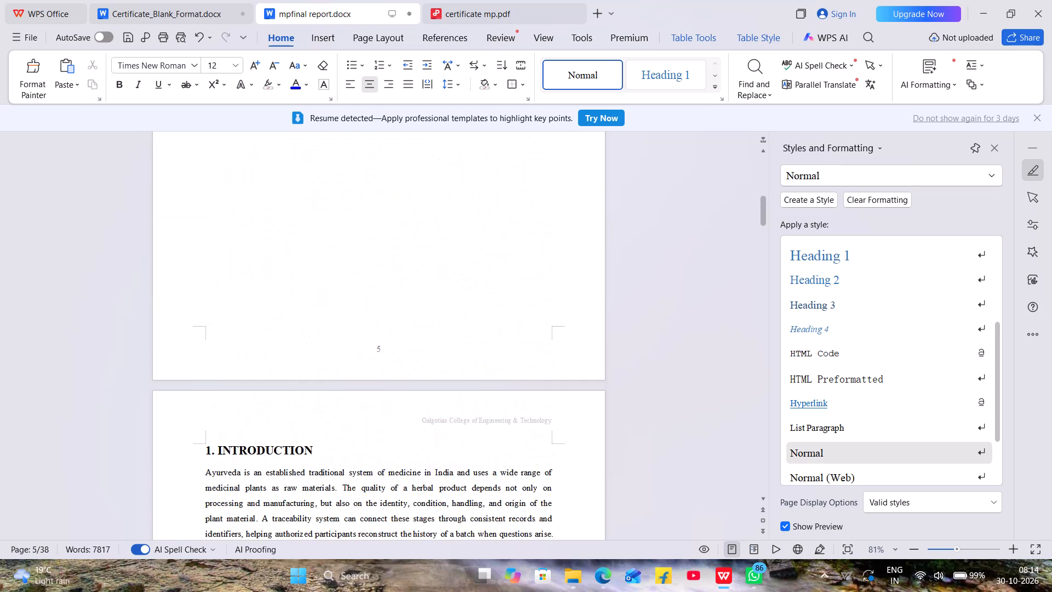
{"action": "scroll", "coordinate": [536, 460], "scroll_direction": "up", "scroll_amount": 20}
{"action": "scroll", "coordinate": [536, 460], "scroll_direction": "up", "scroll_amount": 5}
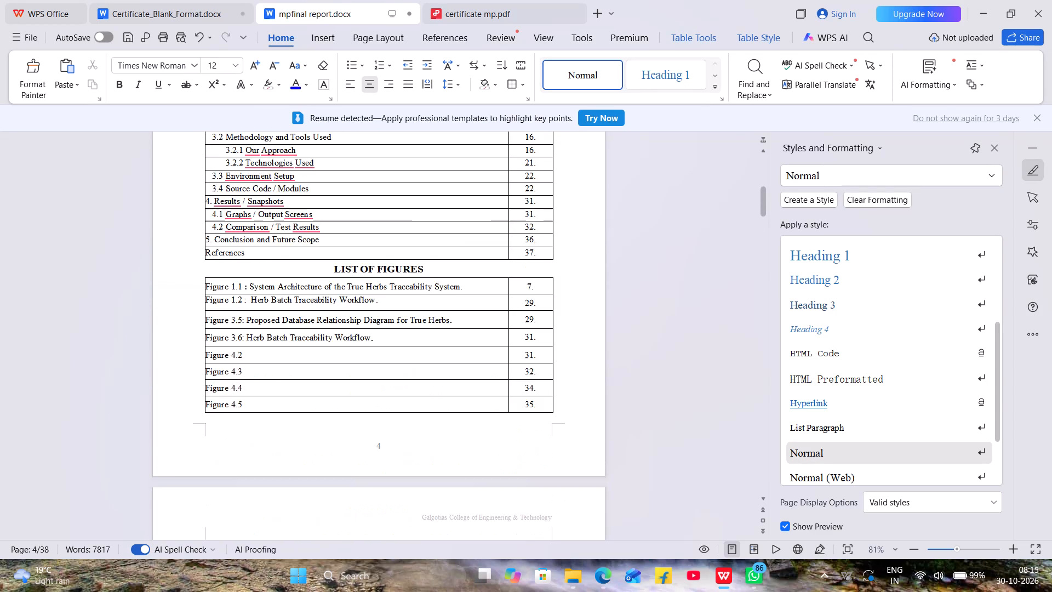
{"action": "scroll", "coordinate": [536, 460], "scroll_direction": "up", "scroll_amount": 10}
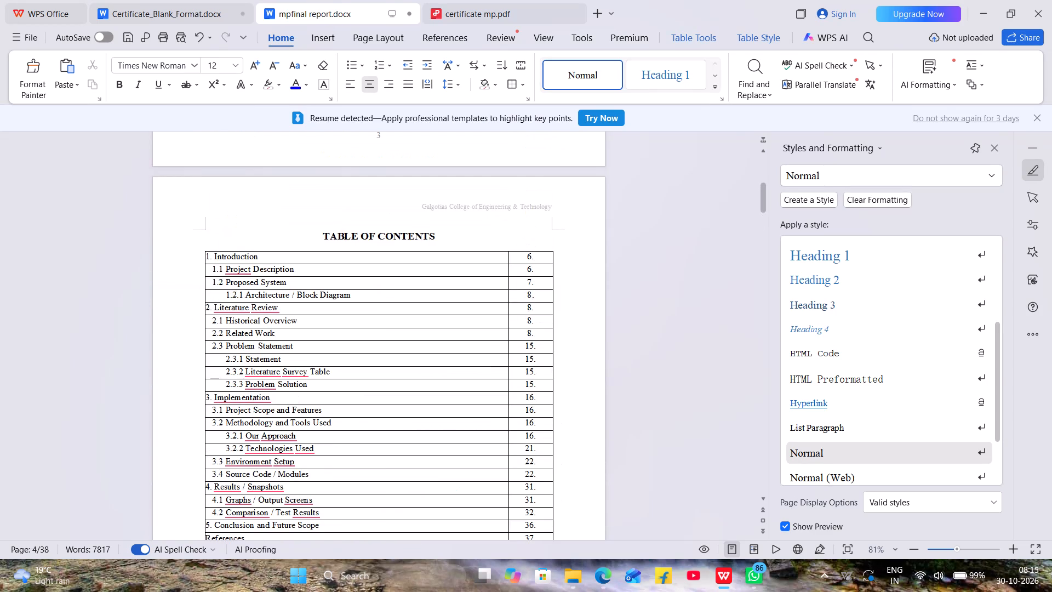
{"action": "left_click", "coordinate": [532, 305]}
{"action": "key", "text": "BackSpace"}
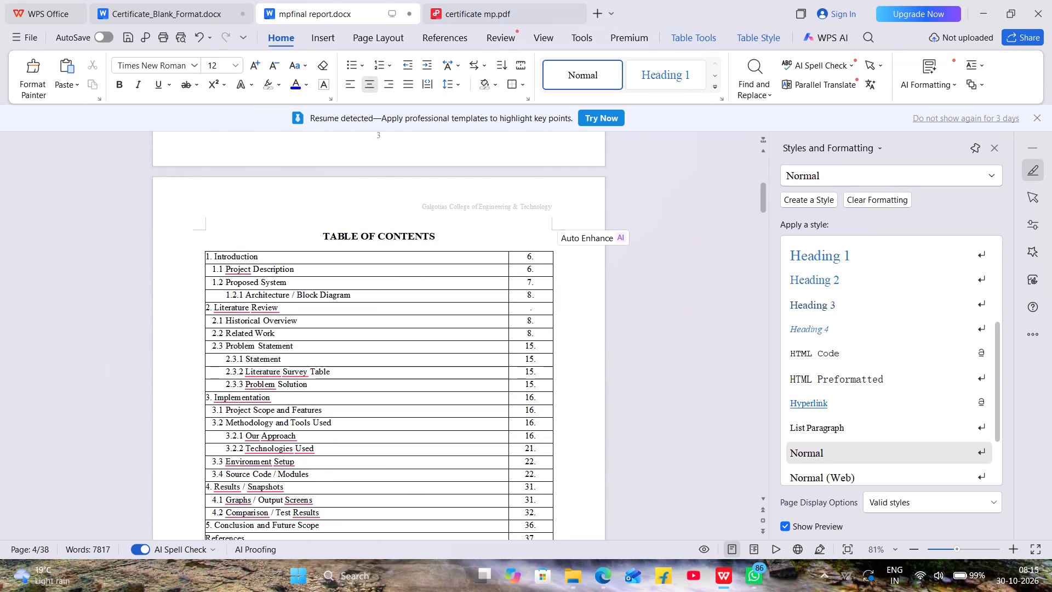
{"action": "type", "text": "10"}
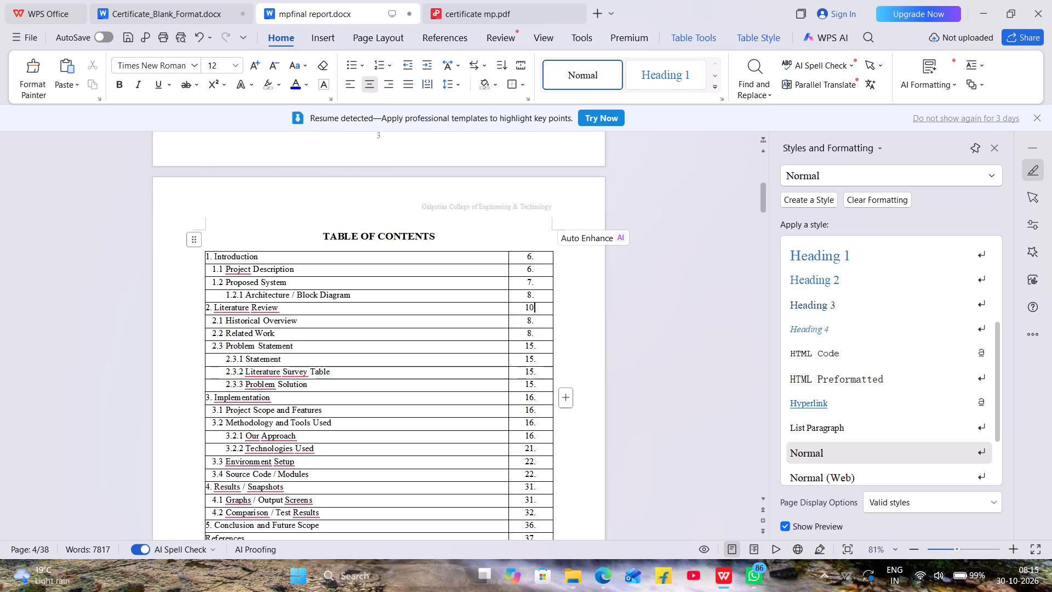
{"action": "left_click", "coordinate": [531, 319]}
{"action": "key", "text": "BackSpace"}
{"action": "type", "text": "10"}
Check which pages the 2. LITERATURE REVIEW subsections and the start of 3. IMPLEMENTATION fall on.
{"action": "scroll", "coordinate": [531, 319], "scroll_direction": "down", "scroll_amount": 20}
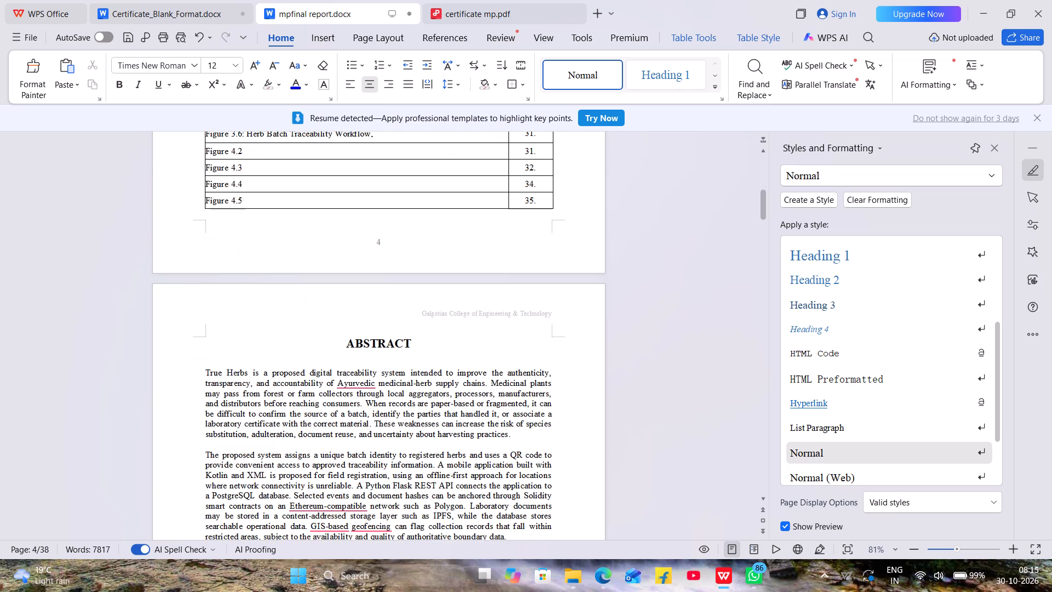
{"action": "scroll", "coordinate": [538, 352], "scroll_direction": "down", "scroll_amount": 9}
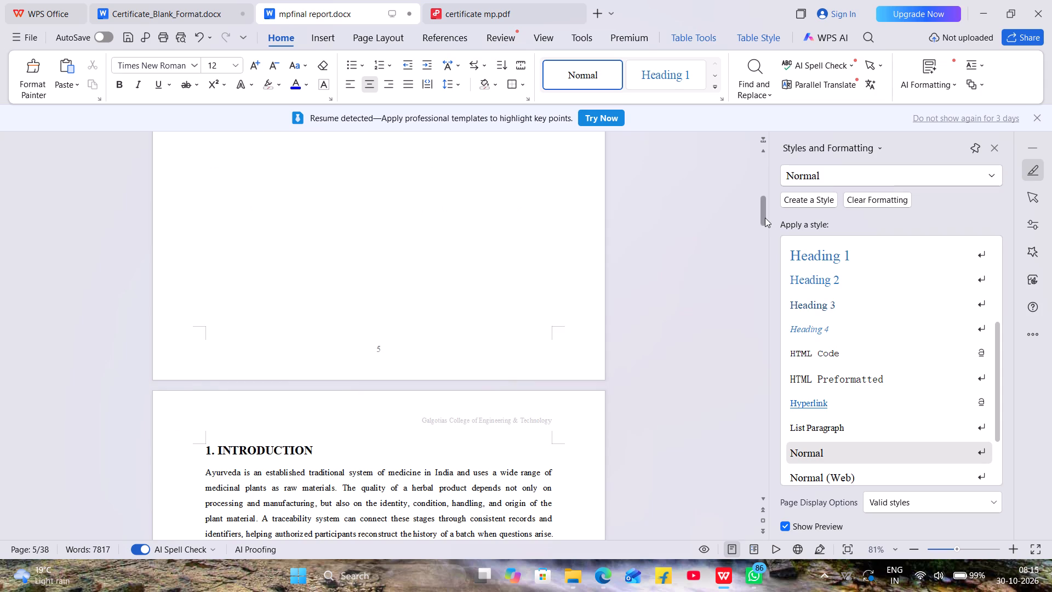
{"action": "left_click_drag", "start_coordinate": [765, 218], "coordinate": [763, 293]}
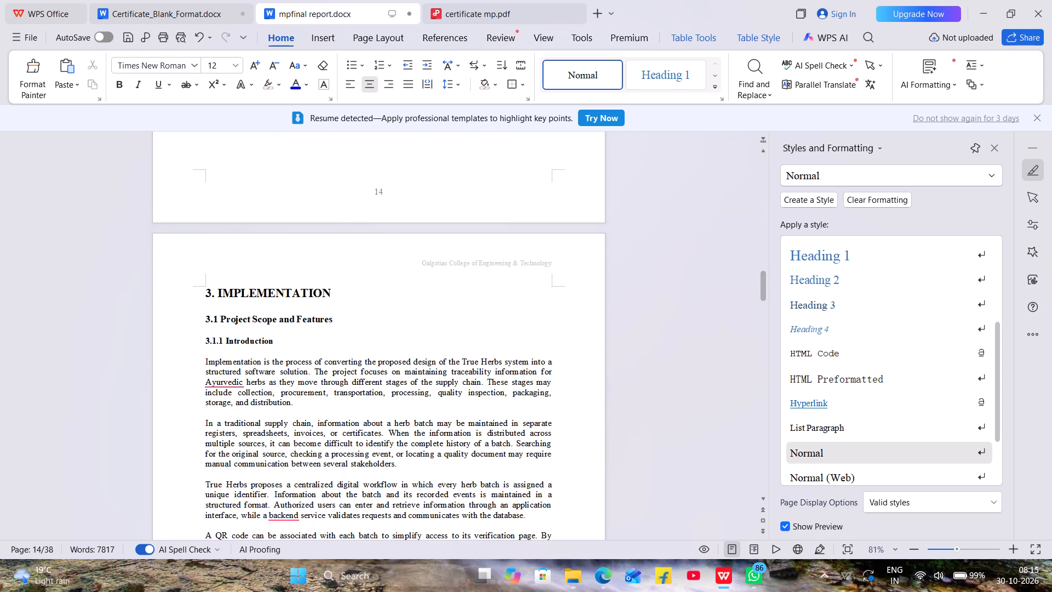
{"action": "scroll", "coordinate": [641, 328], "scroll_direction": "up", "scroll_amount": 19}
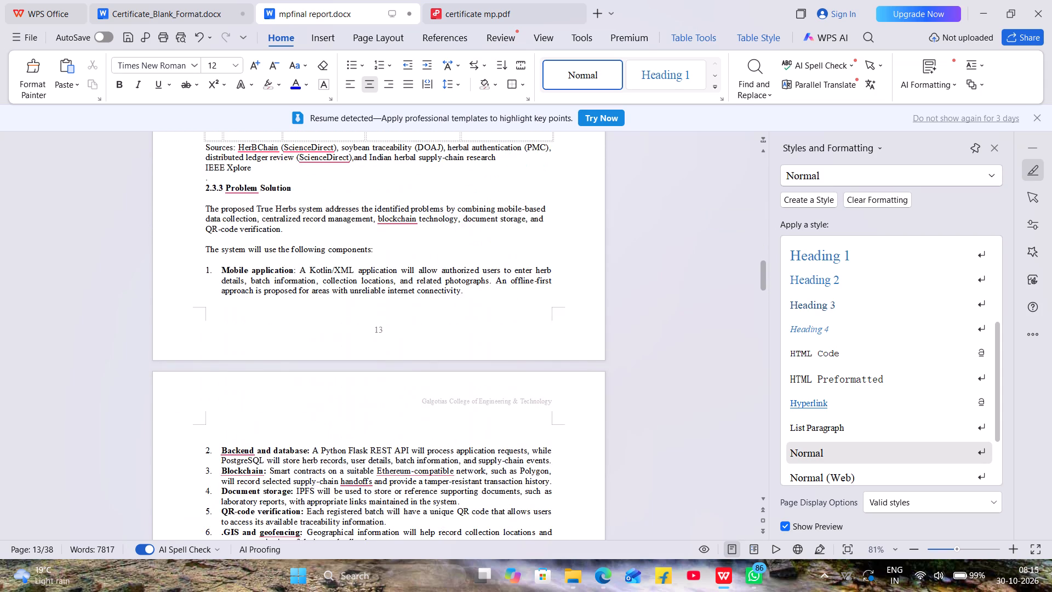
{"action": "scroll", "coordinate": [641, 328], "scroll_direction": "up", "scroll_amount": 4}
{"action": "scroll", "coordinate": [551, 440], "scroll_direction": "up", "scroll_amount": 6}
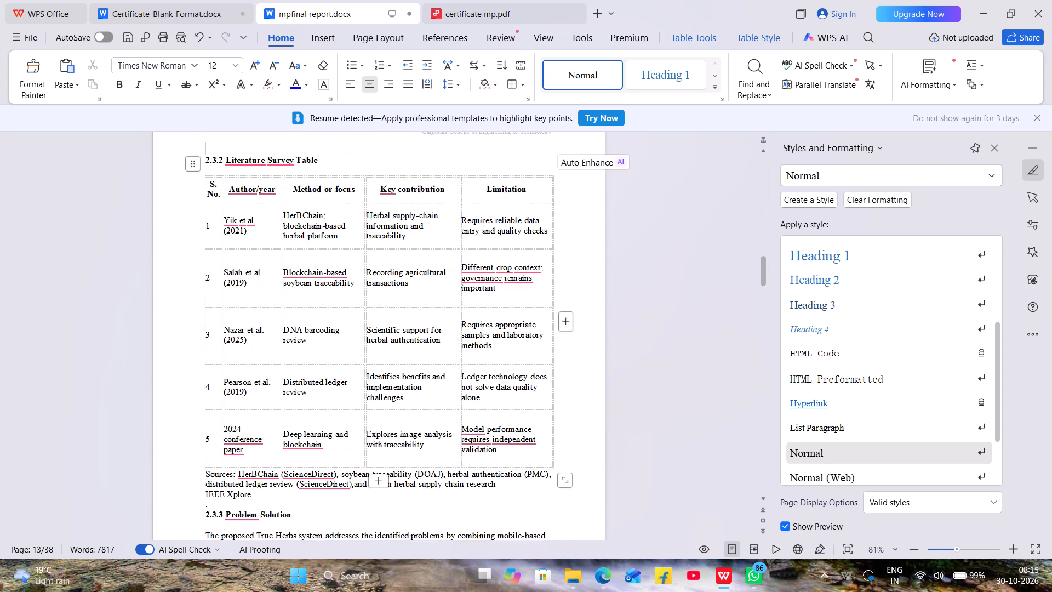
{"action": "scroll", "coordinate": [550, 440], "scroll_direction": "up", "scroll_amount": 15}
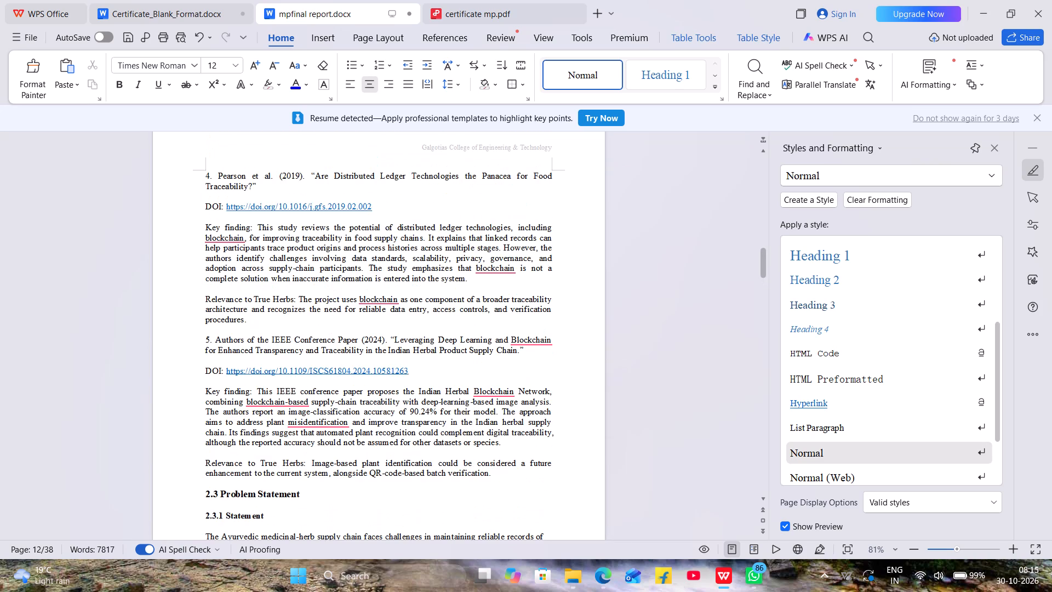
{"action": "scroll", "coordinate": [550, 439], "scroll_direction": "up", "scroll_amount": 15}
{"action": "scroll", "coordinate": [550, 439], "scroll_direction": "up", "scroll_amount": 9}
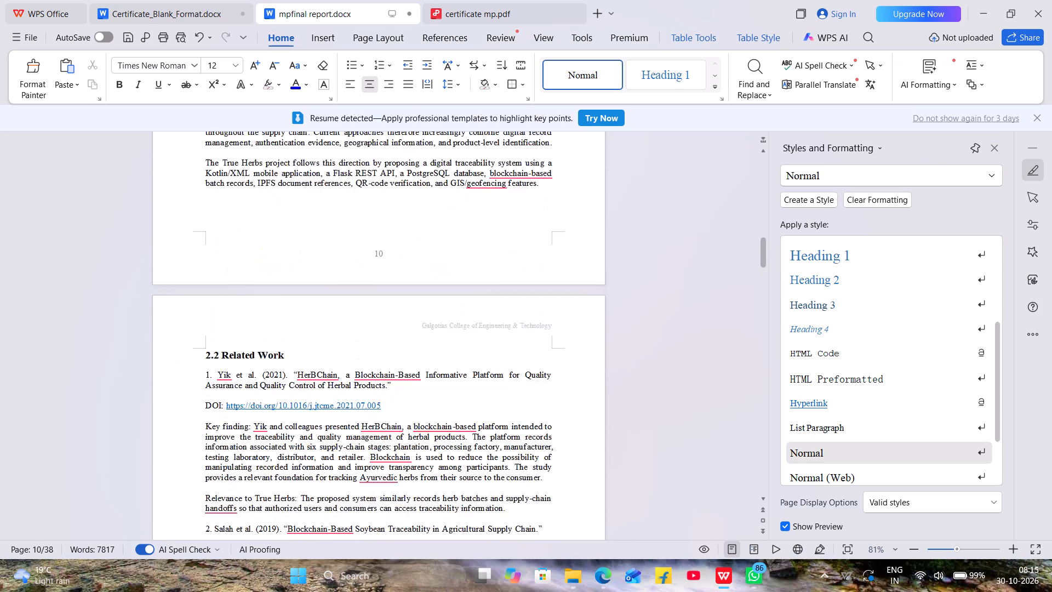
{"action": "scroll", "coordinate": [550, 436], "scroll_direction": "up", "scroll_amount": 15}
{"action": "scroll", "coordinate": [558, 412], "scroll_direction": "up", "scroll_amount": 7}
{"action": "scroll", "coordinate": [558, 412], "scroll_direction": "down", "scroll_amount": 7}
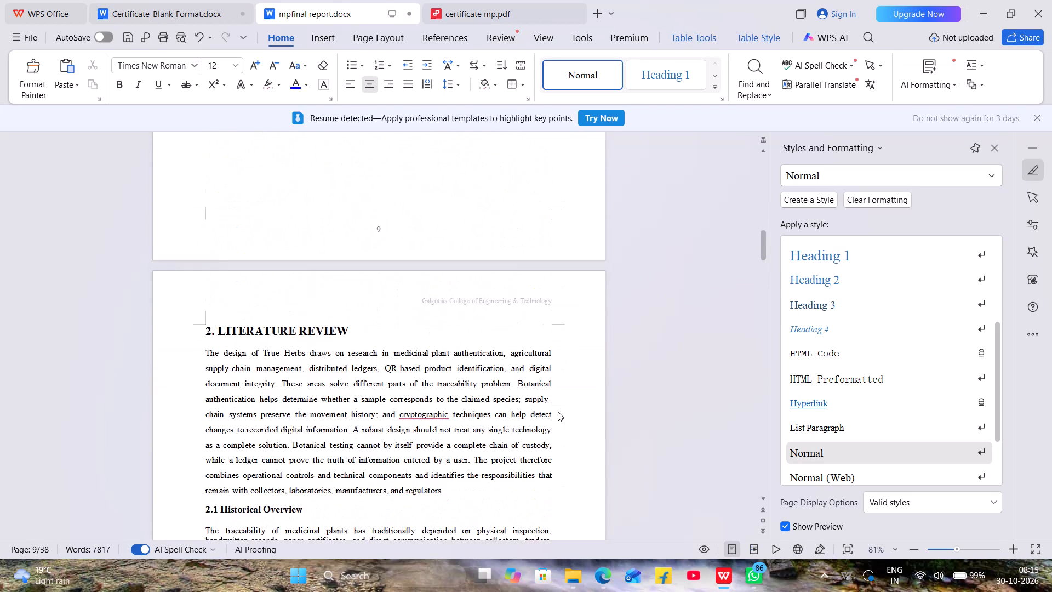
{"action": "scroll", "coordinate": [558, 412], "scroll_direction": "down", "scroll_amount": 10}
{"action": "scroll", "coordinate": [558, 412], "scroll_direction": "up", "scroll_amount": 6}
{"action": "scroll", "coordinate": [558, 412], "scroll_direction": "up", "scroll_amount": 15}
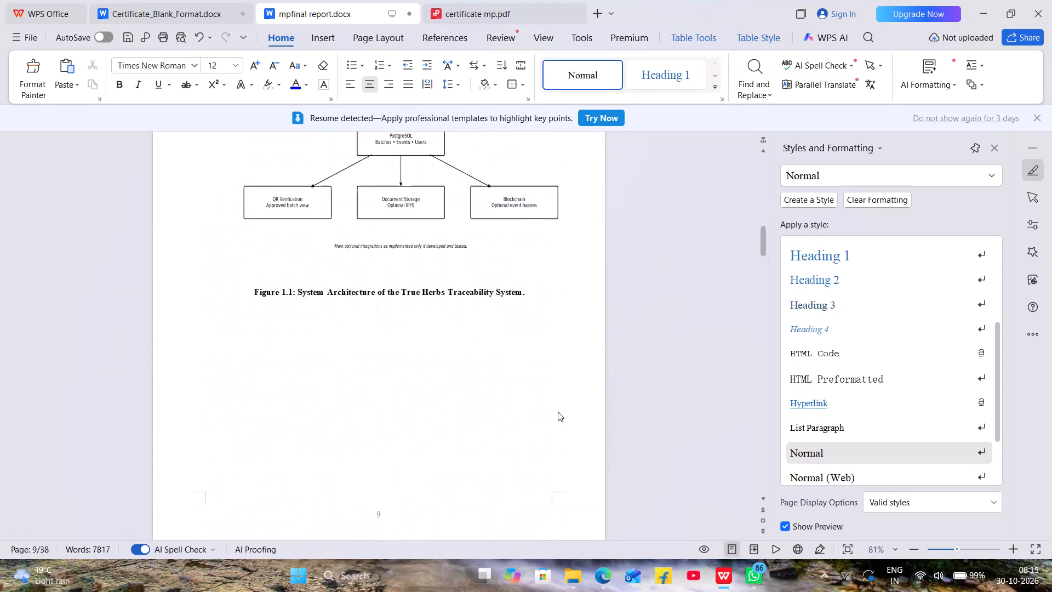
{"action": "scroll", "coordinate": [558, 412], "scroll_direction": "up", "scroll_amount": 3}
Set the page number of 2.2 Related Work to 11 in the Table of Contents.
{"action": "left_click_drag", "start_coordinate": [766, 230], "coordinate": [775, 178]}
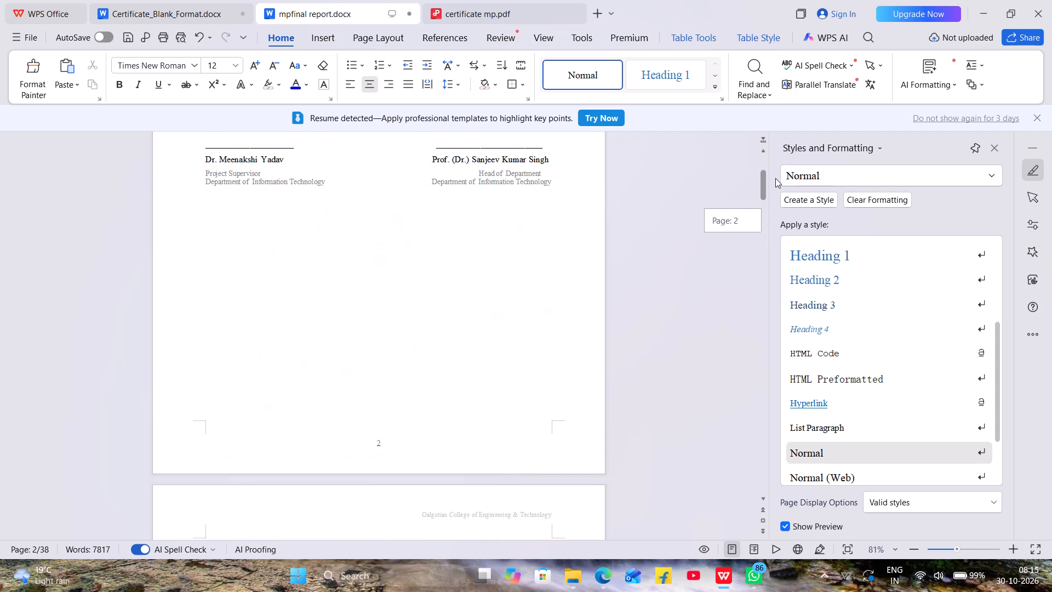
{"action": "left_click_drag", "start_coordinate": [775, 178], "coordinate": [774, 198]}
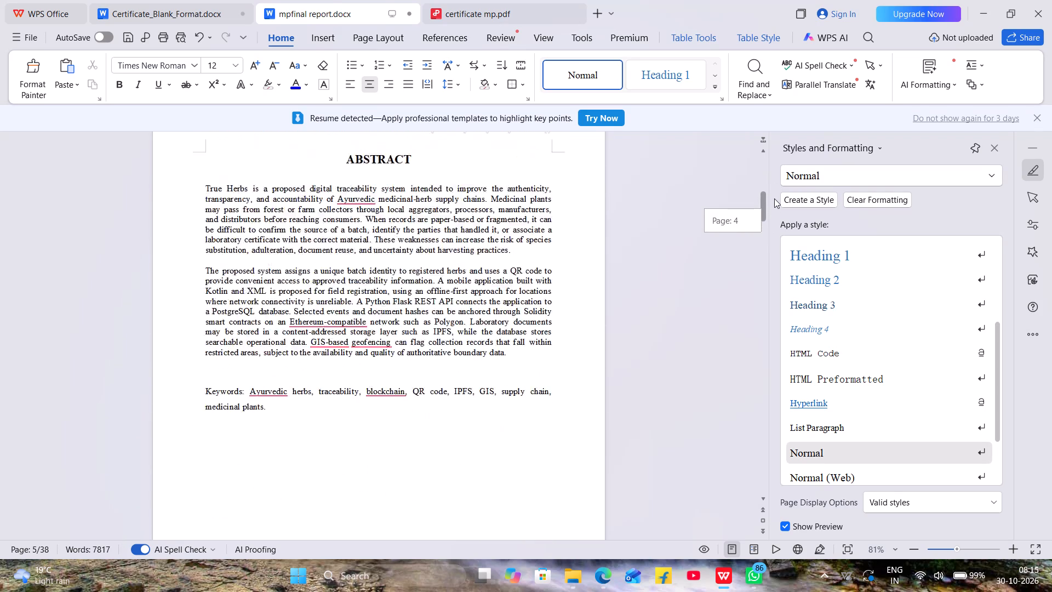
{"action": "left_click_drag", "start_coordinate": [774, 198], "coordinate": [776, 187]}
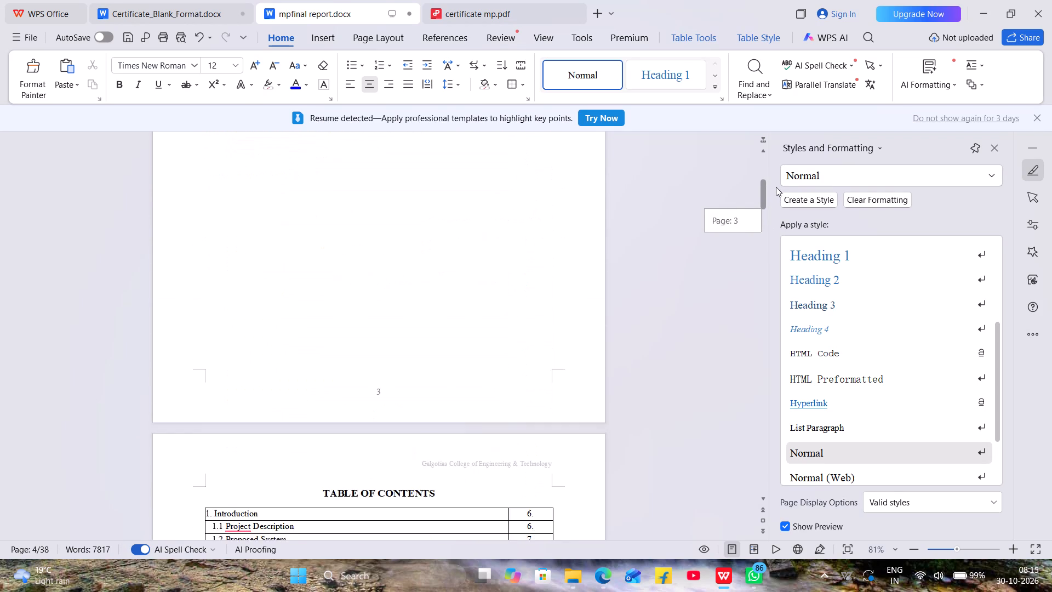
{"action": "left_click_drag", "start_coordinate": [776, 187], "coordinate": [776, 189]}
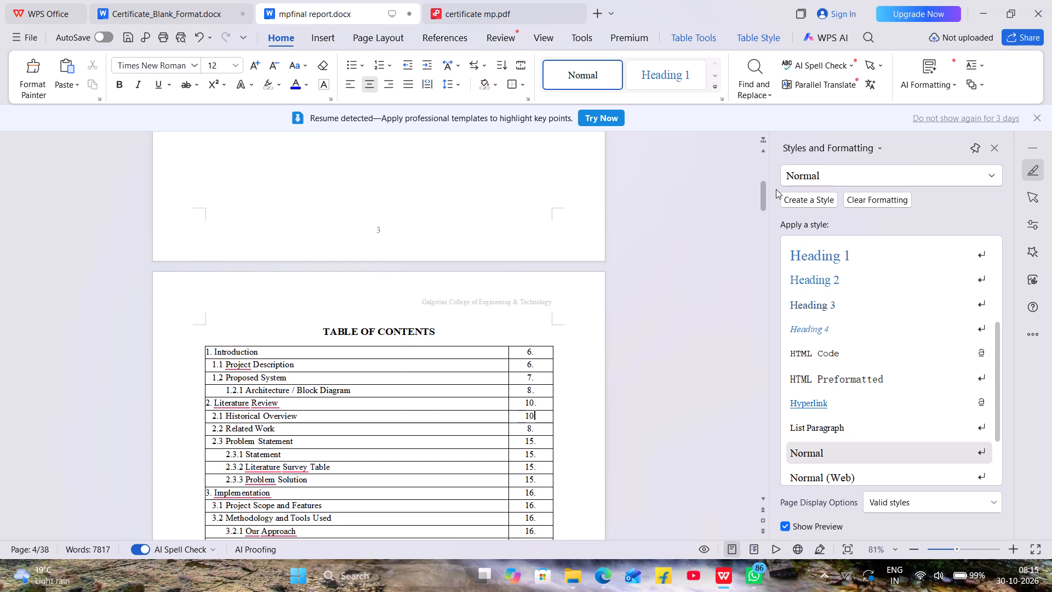
{"action": "left_click", "coordinate": [533, 431]}
{"action": "key", "text": "BackSpace"}
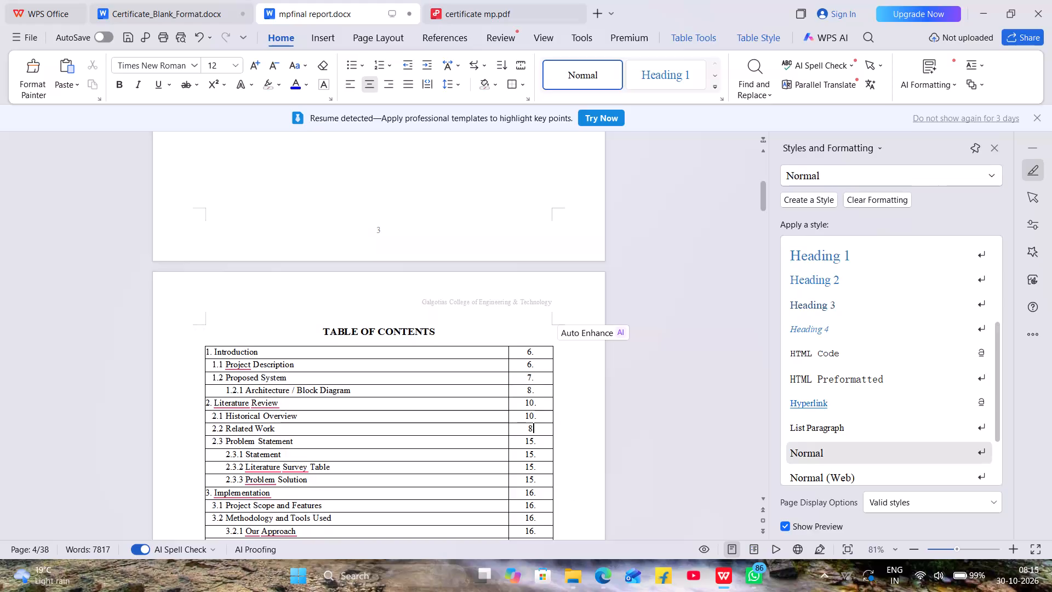
{"action": "key", "text": "BackSpace"}
{"action": "type", "text": "11"}
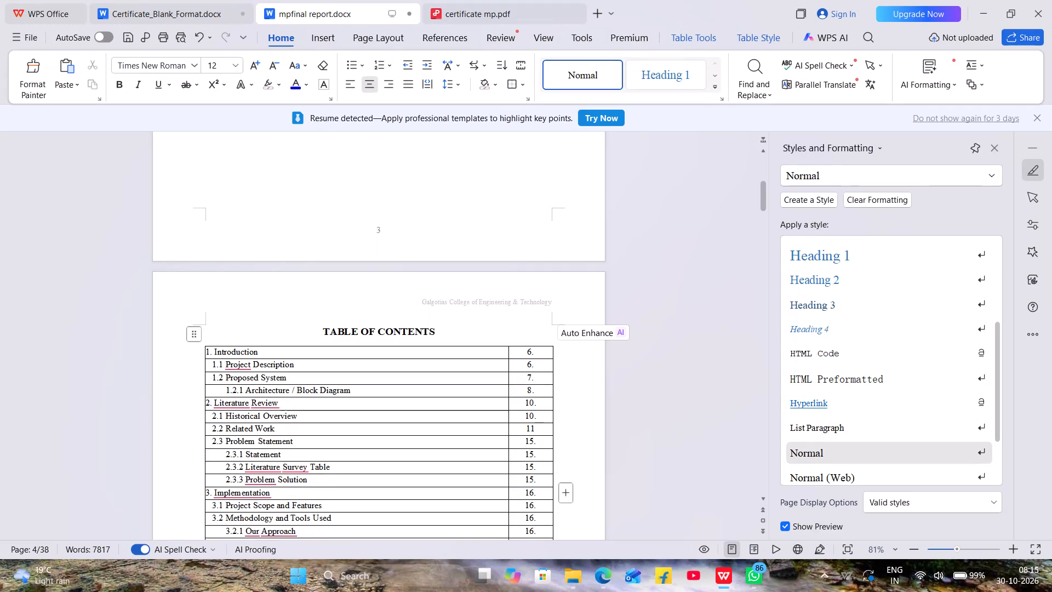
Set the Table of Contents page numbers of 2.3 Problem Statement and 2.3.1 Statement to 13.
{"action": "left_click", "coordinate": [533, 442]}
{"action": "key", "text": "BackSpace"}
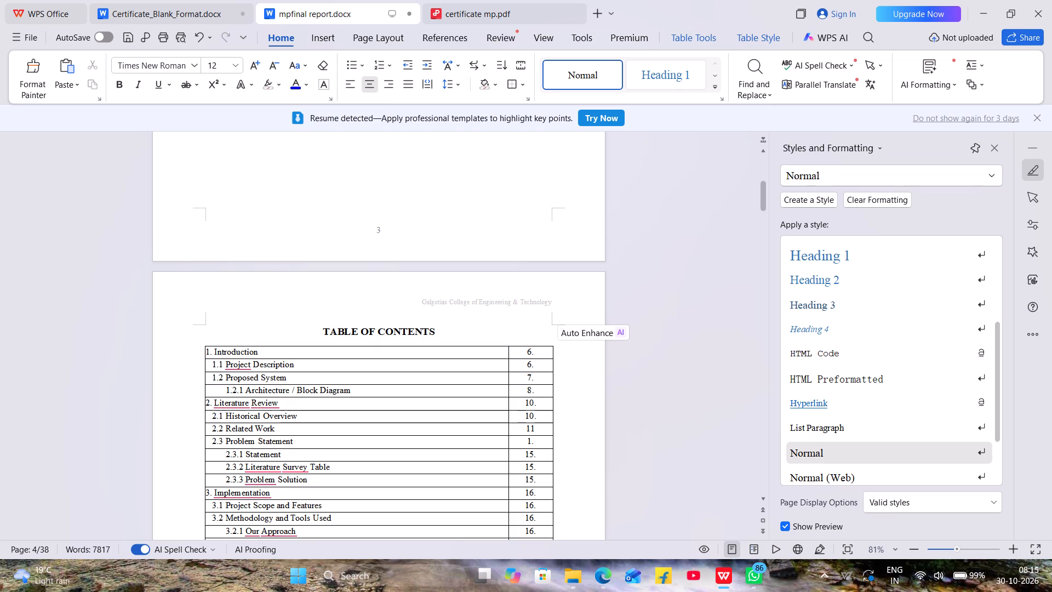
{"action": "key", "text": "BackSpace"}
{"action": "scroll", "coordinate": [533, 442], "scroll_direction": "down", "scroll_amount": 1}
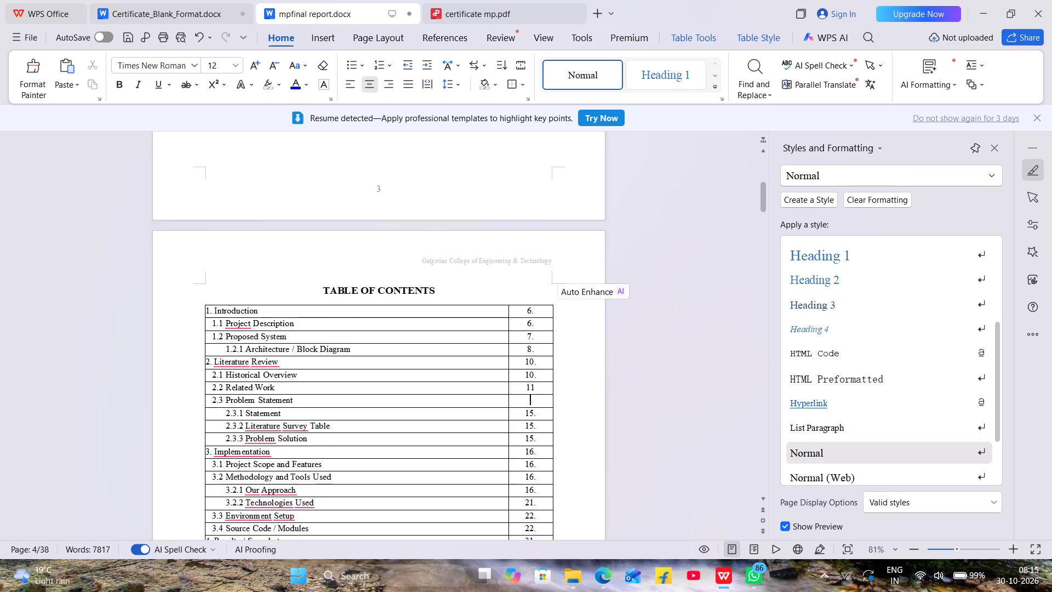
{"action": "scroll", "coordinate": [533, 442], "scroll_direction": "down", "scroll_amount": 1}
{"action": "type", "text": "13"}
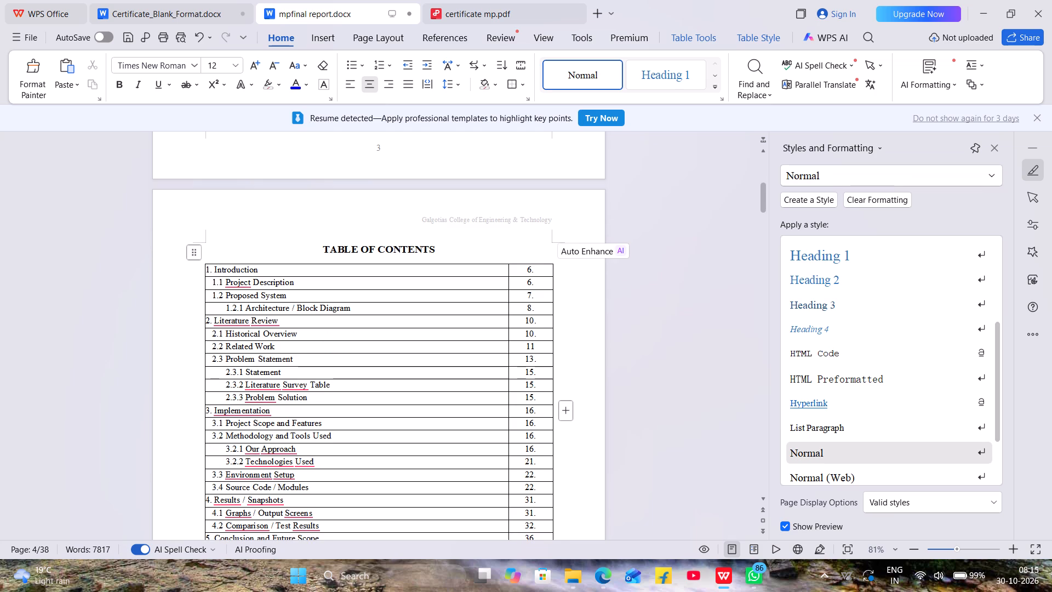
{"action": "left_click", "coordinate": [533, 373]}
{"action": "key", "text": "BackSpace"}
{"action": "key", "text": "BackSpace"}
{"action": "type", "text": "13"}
Open a second window of the report and bring its Table of Contents and List of Figures into view.
{"action": "scroll", "coordinate": [532, 388], "scroll_direction": "down", "scroll_amount": 13}
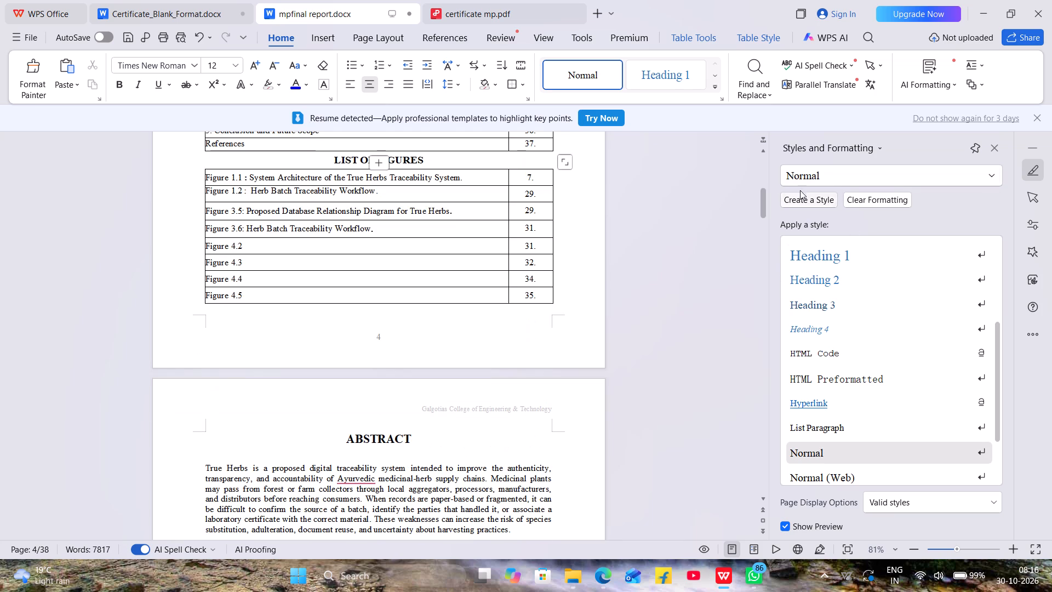
{"action": "left_click_drag", "start_coordinate": [763, 202], "coordinate": [760, 218]}
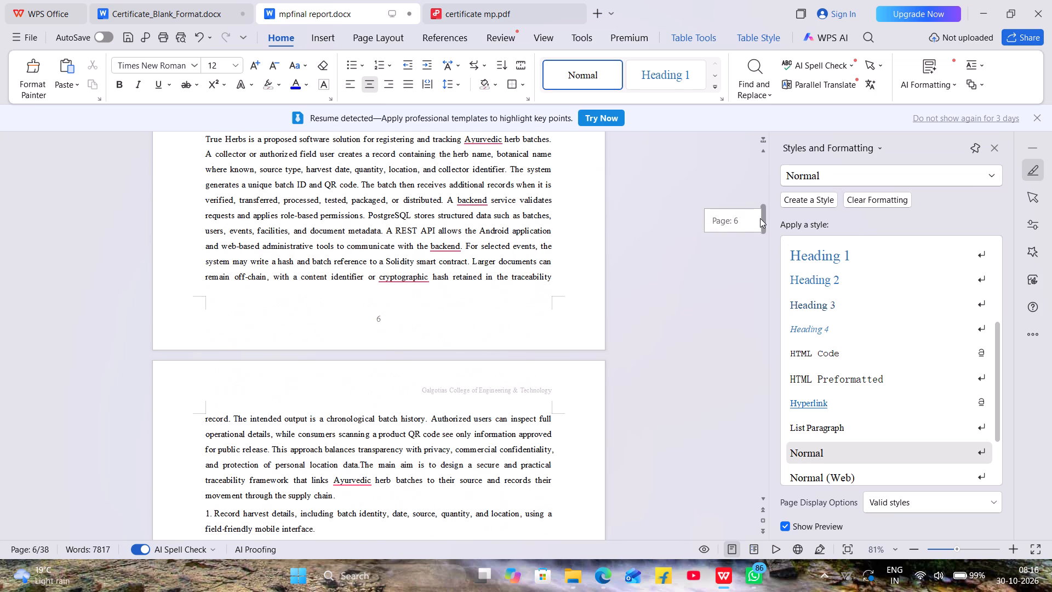
{"action": "left_click_drag", "start_coordinate": [760, 218], "coordinate": [758, 226]}
{"action": "left_click", "coordinate": [551, 42]}
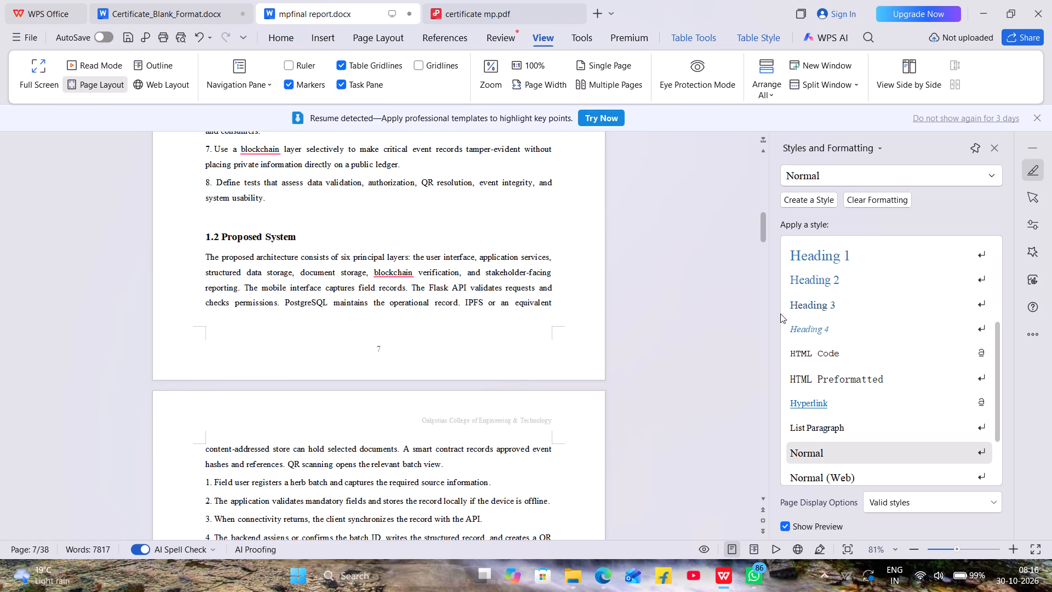
{"action": "left_click", "coordinate": [824, 62]}
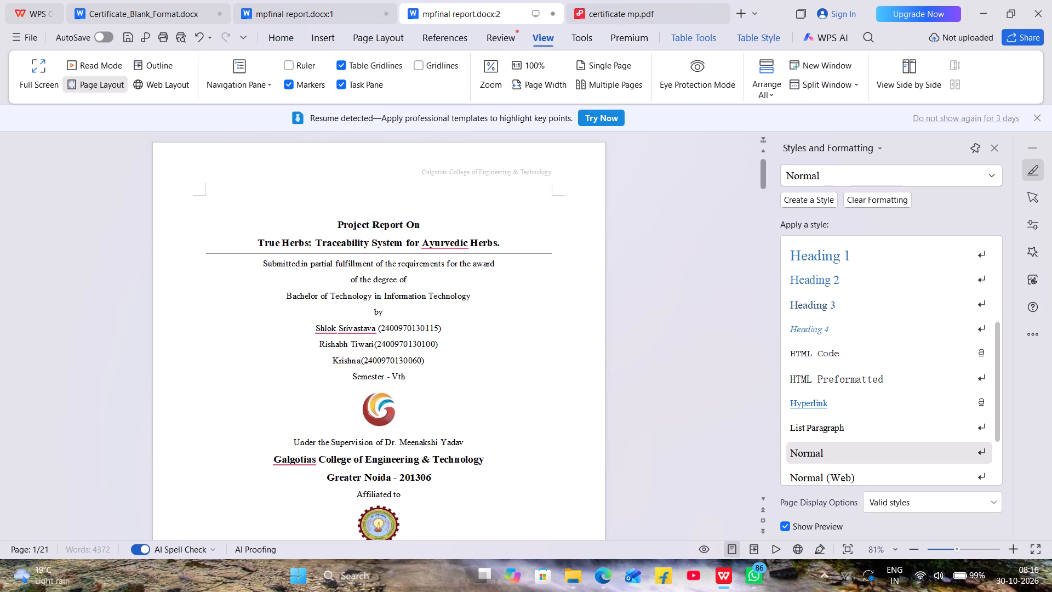
{"action": "scroll", "coordinate": [670, 278], "scroll_direction": "down", "scroll_amount": 8}
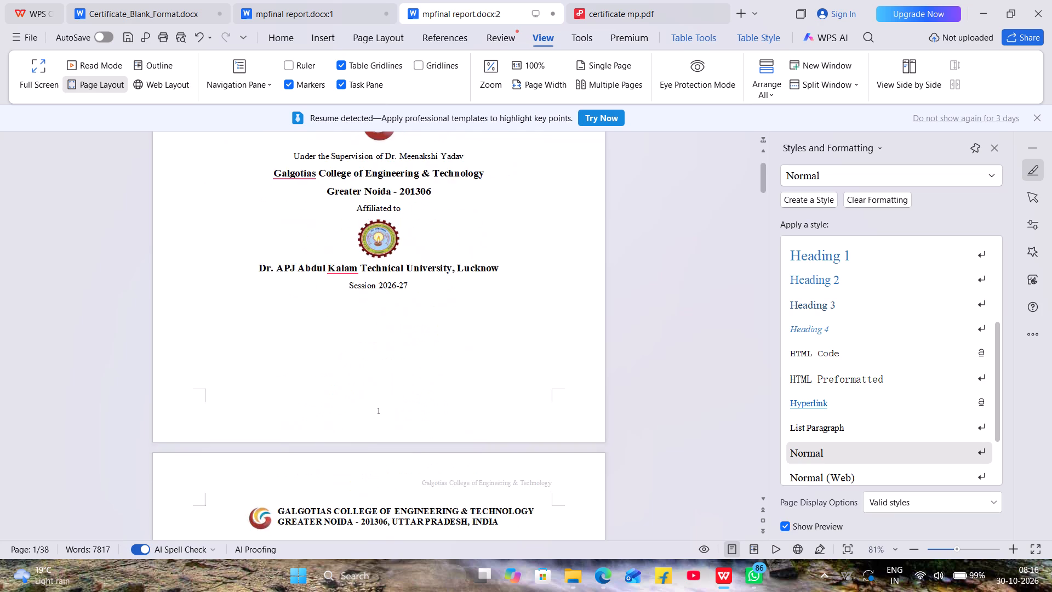
{"action": "scroll", "coordinate": [670, 281], "scroll_direction": "down", "scroll_amount": 17}
{"action": "scroll", "coordinate": [670, 281], "scroll_direction": "down", "scroll_amount": 12}
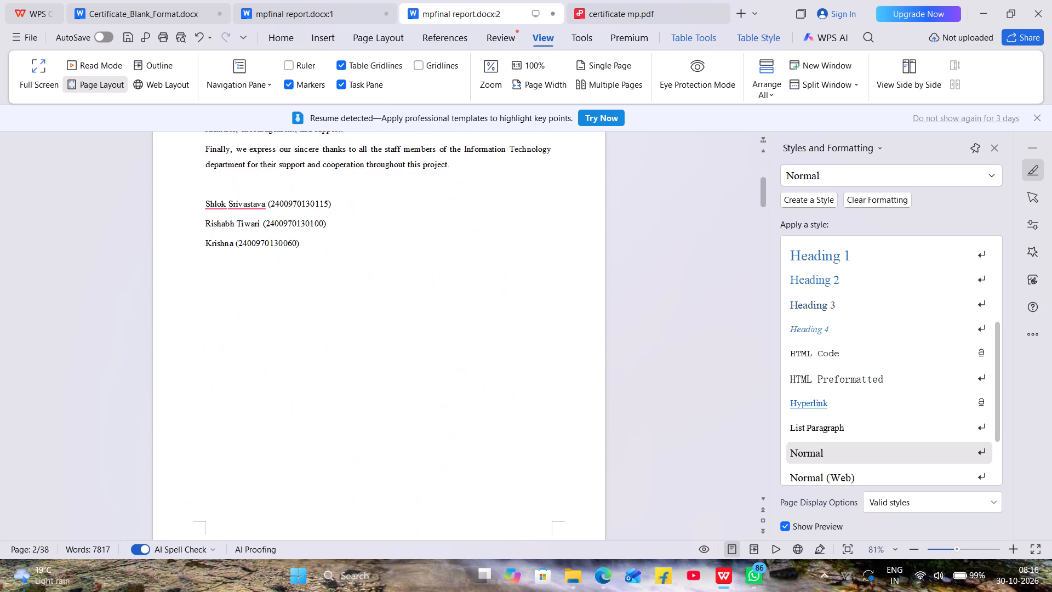
{"action": "scroll", "coordinate": [670, 281], "scroll_direction": "down", "scroll_amount": 17}
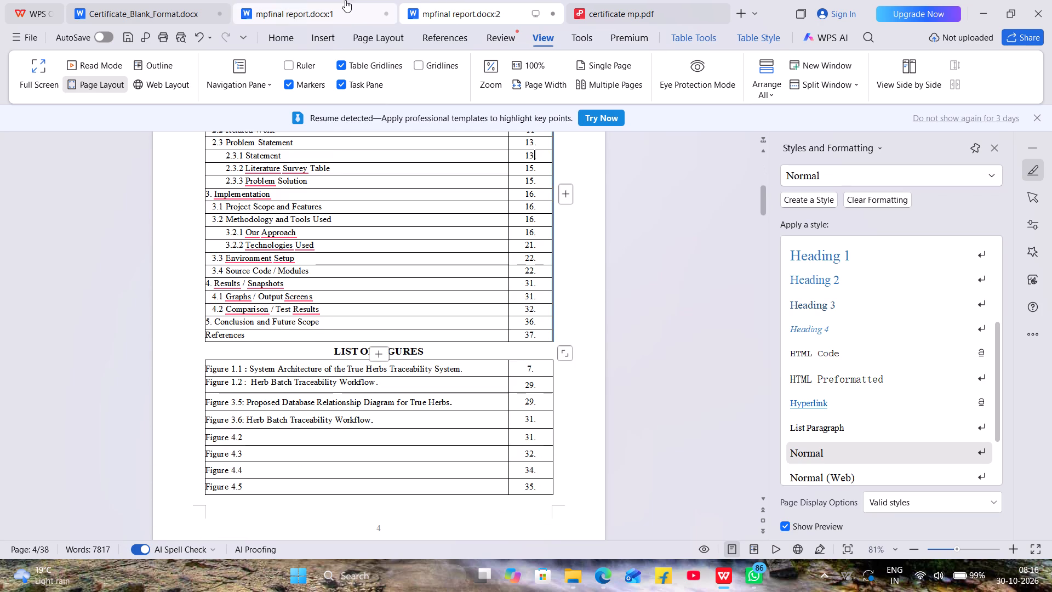
In the report's first window, check which pages the sections from 1.2.1 Architecture / Block Diagram through 2.3.3 Problem Solution fall on.
{"action": "left_click", "coordinate": [333, 14]}
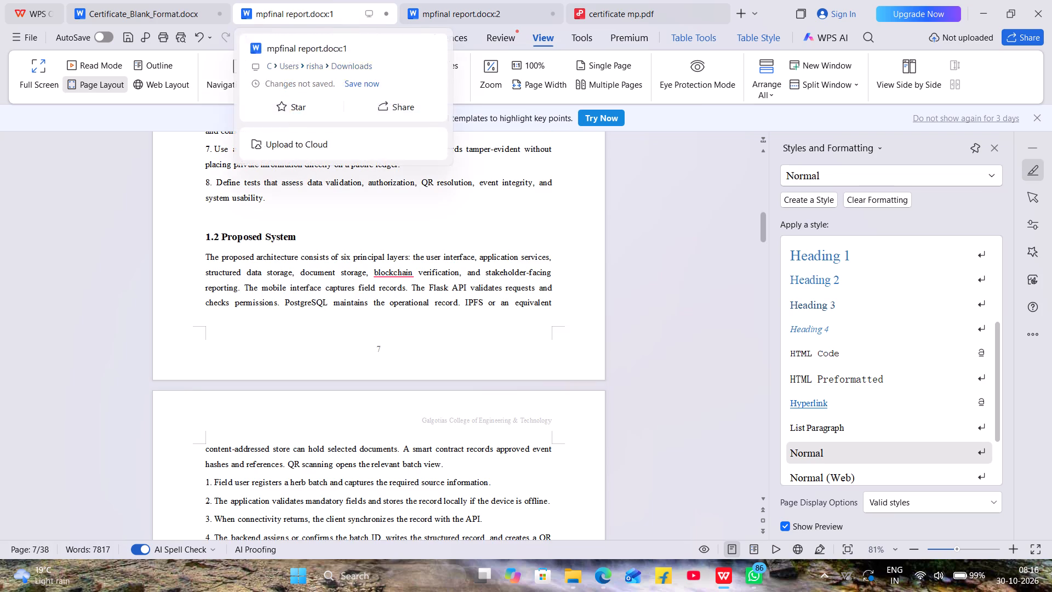
{"action": "scroll", "coordinate": [385, 277], "scroll_direction": "down", "scroll_amount": 9}
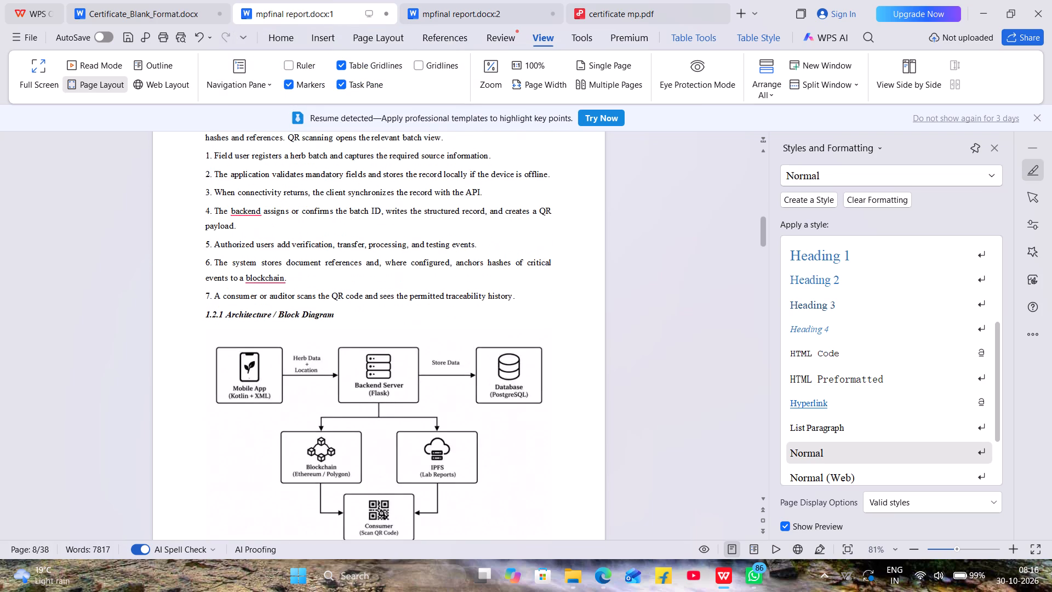
{"action": "scroll", "coordinate": [385, 279], "scroll_direction": "down", "scroll_amount": 11}
{"action": "scroll", "coordinate": [385, 279], "scroll_direction": "down", "scroll_amount": 19}
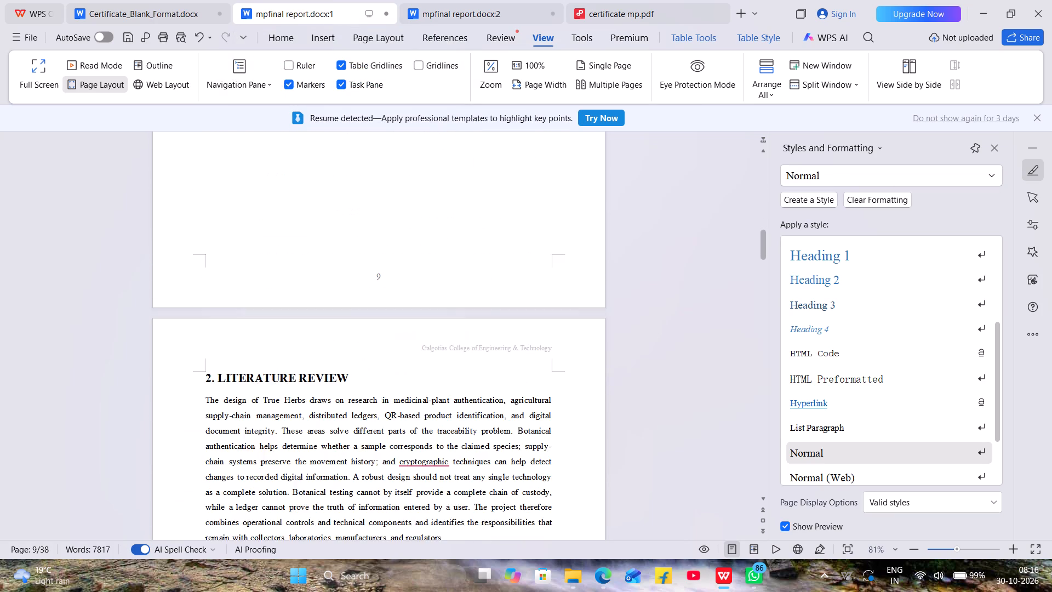
{"action": "scroll", "coordinate": [385, 279], "scroll_direction": "down", "scroll_amount": 17}
{"action": "scroll", "coordinate": [385, 279], "scroll_direction": "down", "scroll_amount": 5}
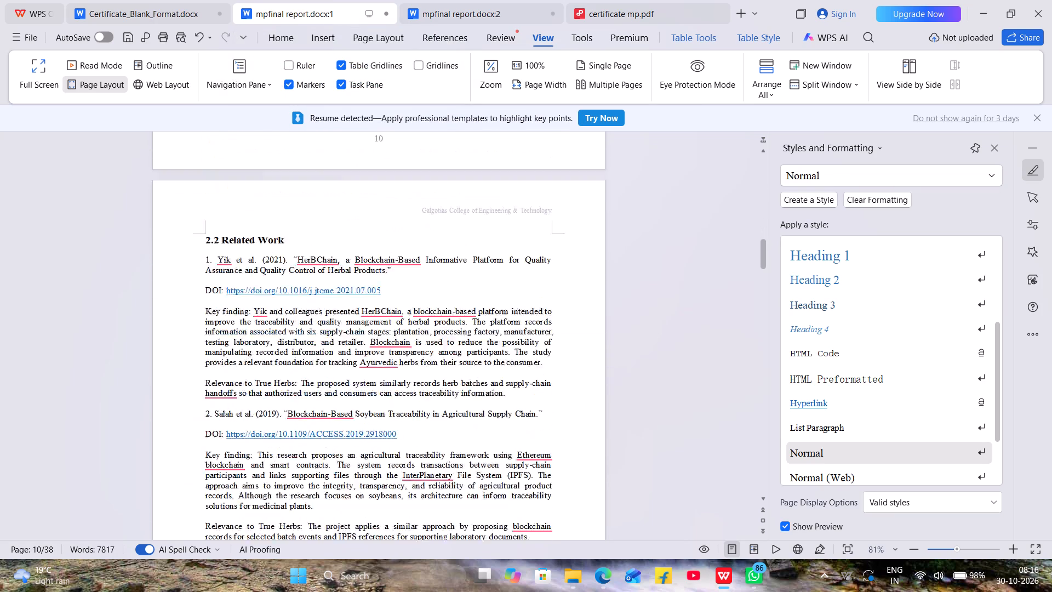
{"action": "scroll", "coordinate": [385, 278], "scroll_direction": "down", "scroll_amount": 10}
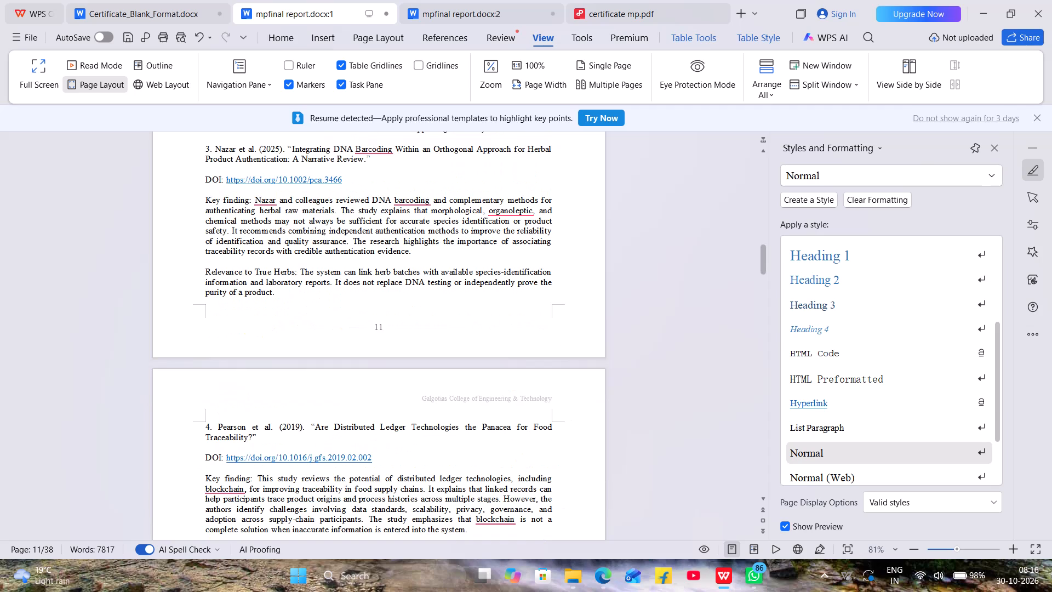
{"action": "scroll", "coordinate": [385, 278], "scroll_direction": "down", "scroll_amount": 16}
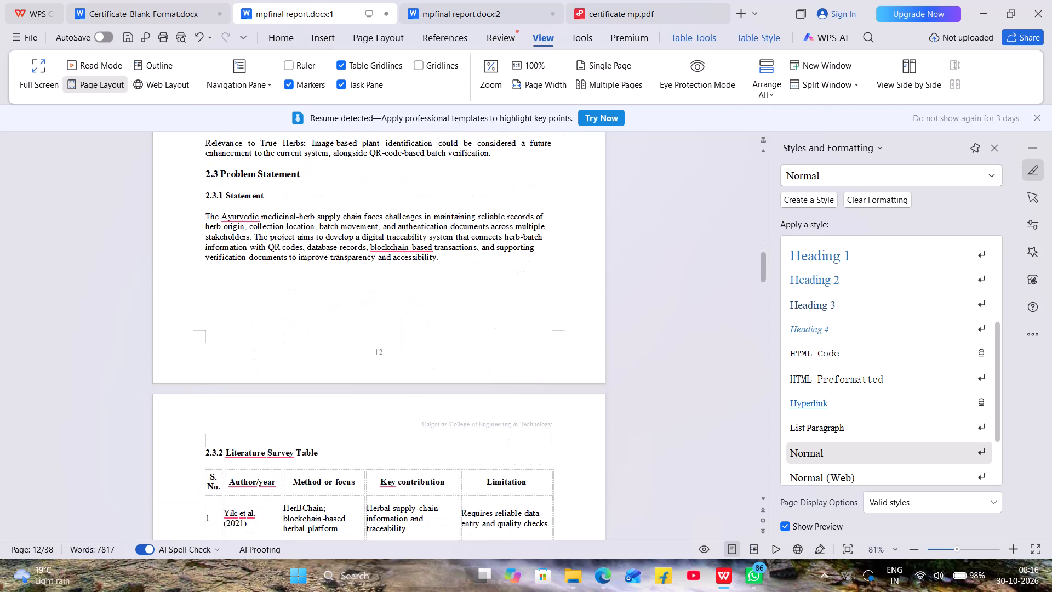
{"action": "scroll", "coordinate": [385, 278], "scroll_direction": "down", "scroll_amount": 9}
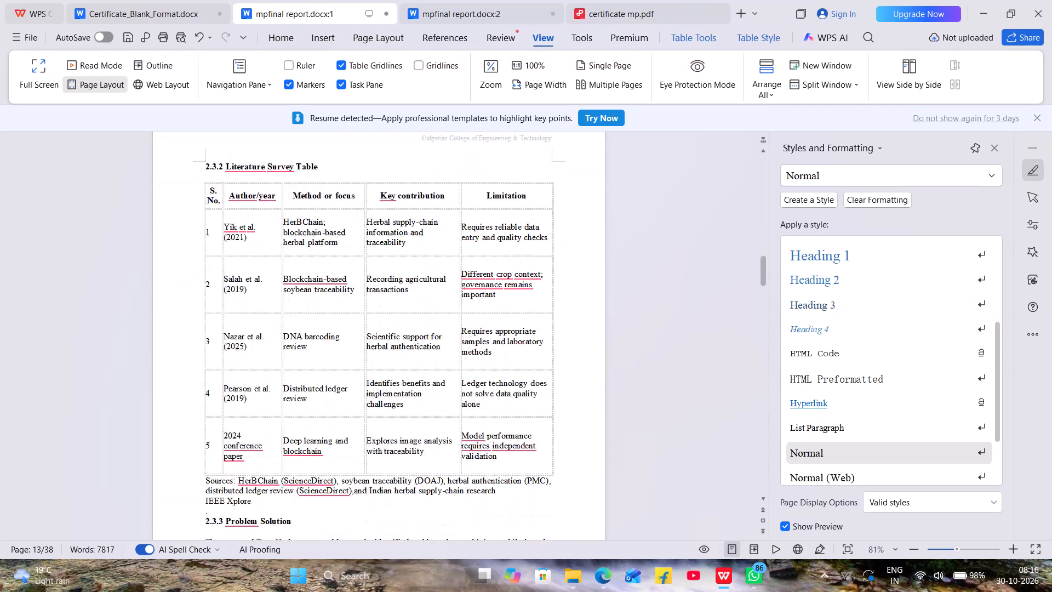
{"action": "scroll", "coordinate": [385, 278], "scroll_direction": "down", "scroll_amount": 9}
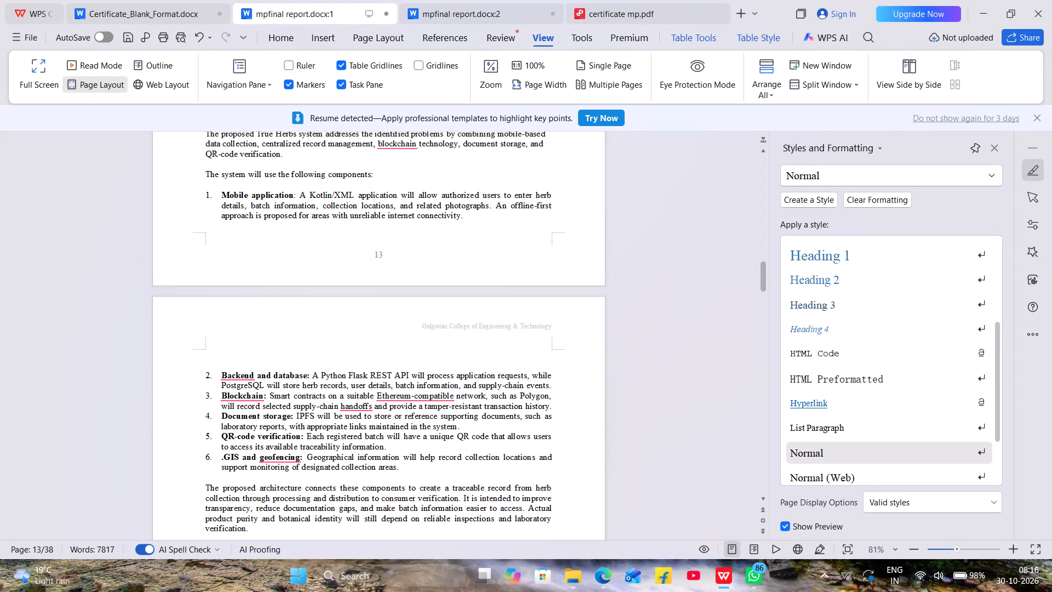
Set the Table of Contents page numbers of 2.3 Problem Statement and 2.3.1 Statement to 12.
{"action": "left_click_drag", "start_coordinate": [764, 279], "coordinate": [758, 123]}
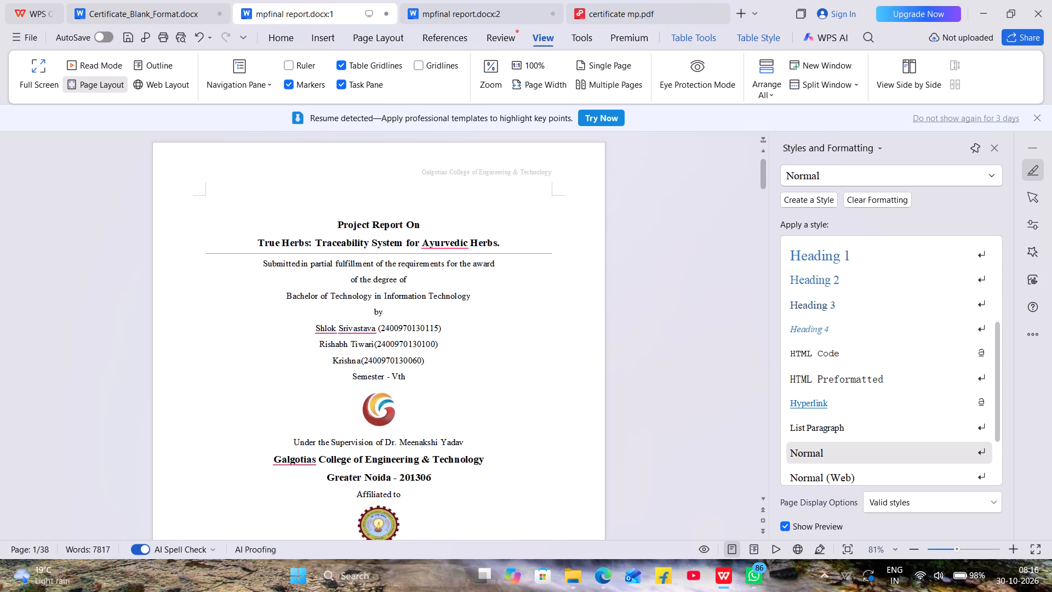
{"action": "left_click_drag", "start_coordinate": [765, 176], "coordinate": [762, 215]}
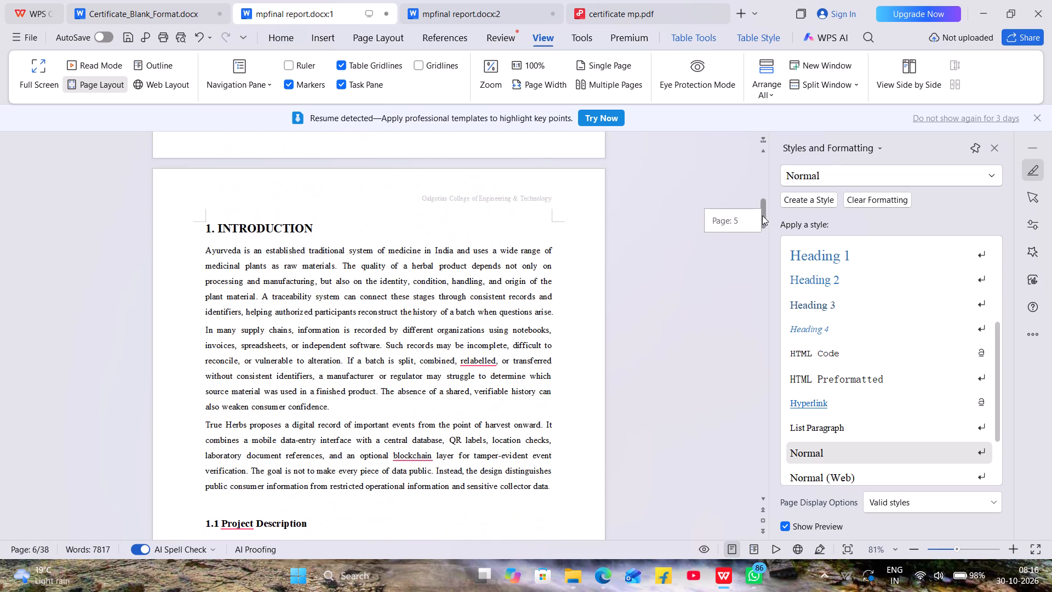
{"action": "left_click_drag", "start_coordinate": [762, 215], "coordinate": [766, 203]}
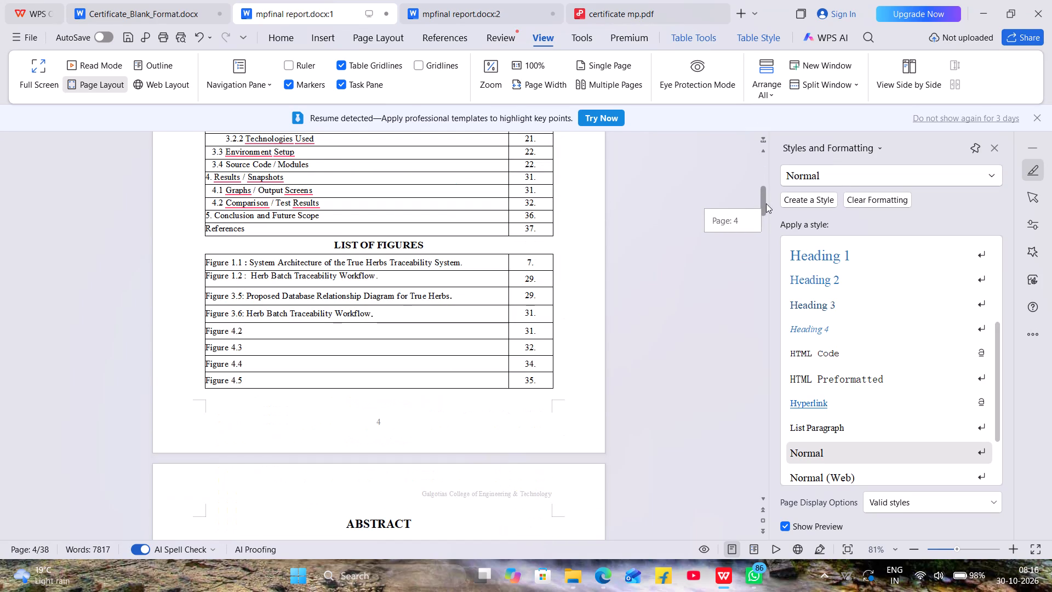
{"action": "left_click_drag", "start_coordinate": [766, 203], "coordinate": [766, 201]}
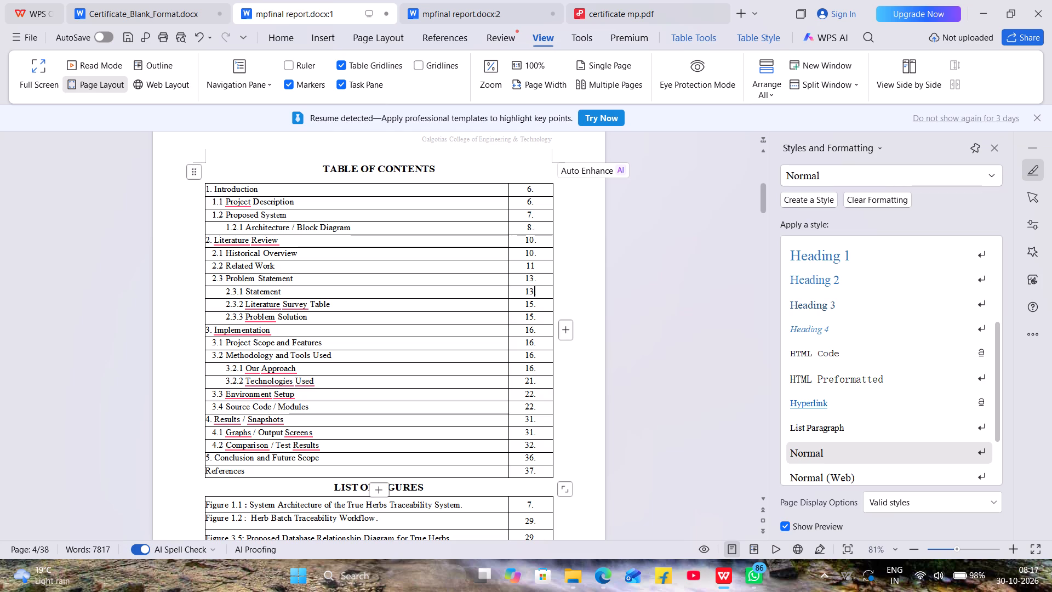
{"action": "left_click", "coordinate": [532, 280]}
{"action": "key", "text": "BackSpace"}
{"action": "key", "text": "2"}
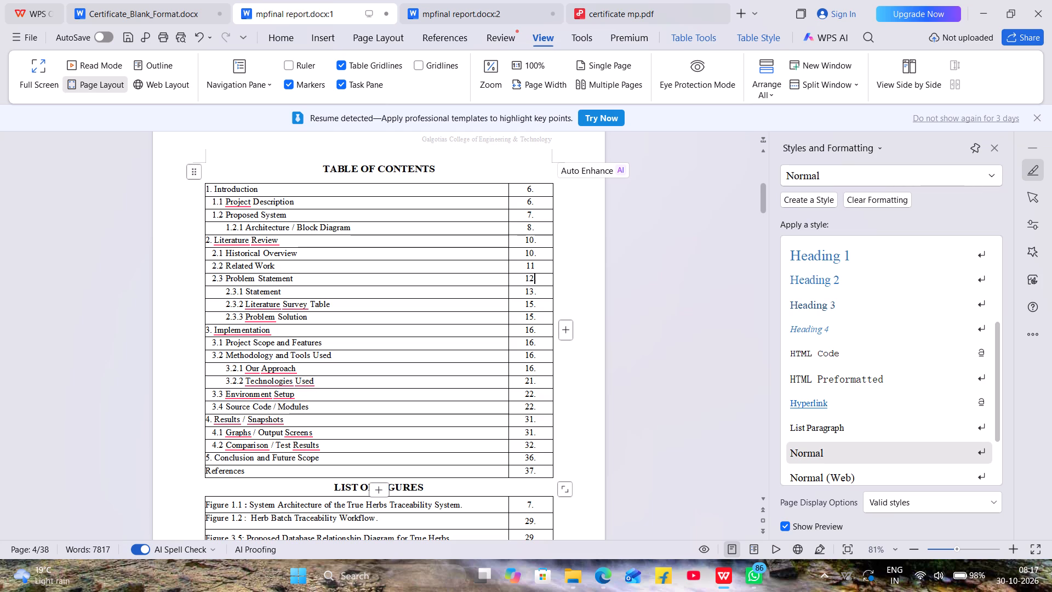
{"action": "left_click", "coordinate": [531, 291]}
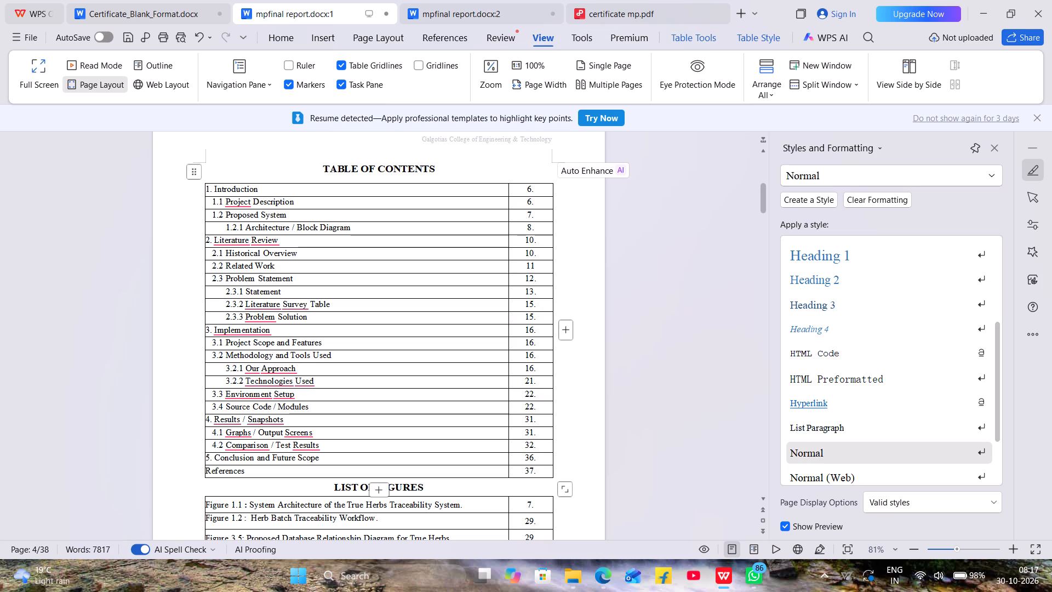
{"action": "left_click", "coordinate": [535, 291]}
{"action": "key", "text": "BackSpace"}
{"action": "key", "text": "2"}
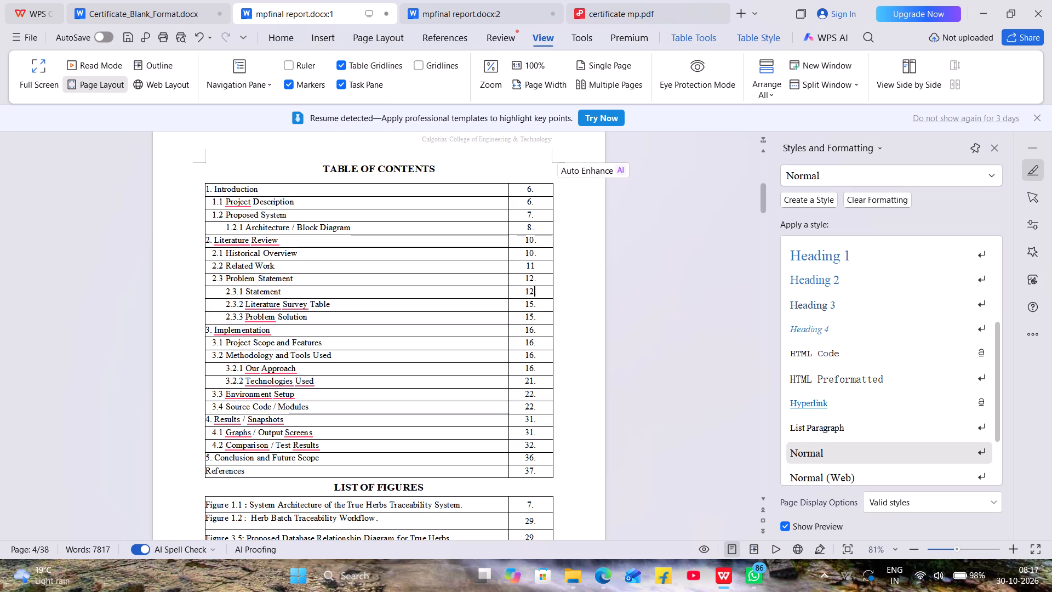
Set the Table of Contents page numbers of 2.3.2 Literature Survey Table to 13 and 2.3.3 Problem Solution to 14.
{"action": "left_click", "coordinate": [534, 303]}
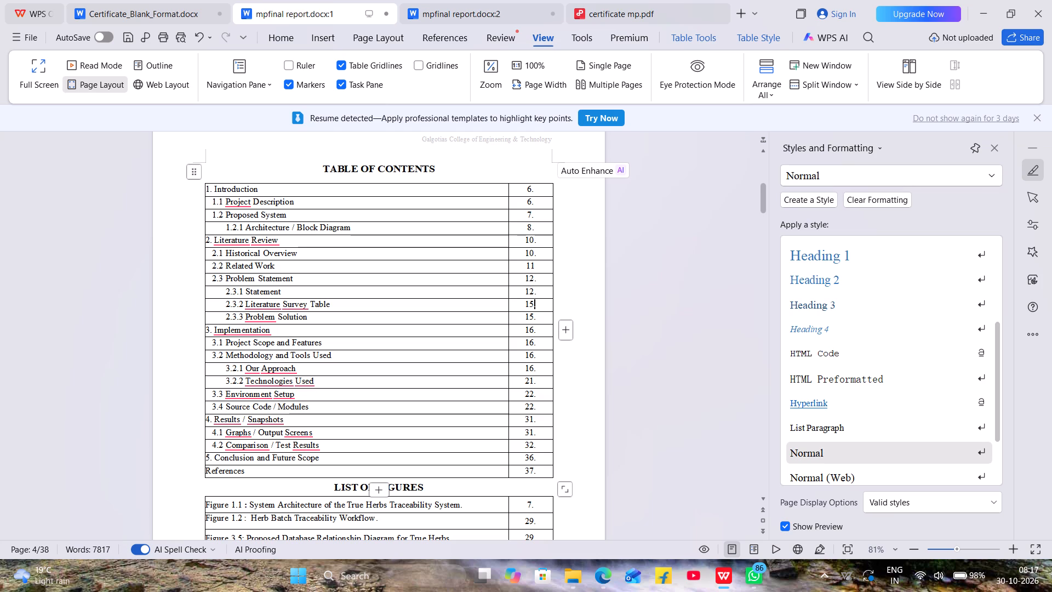
{"action": "key", "text": "BackSpace"}
{"action": "key", "text": "3"}
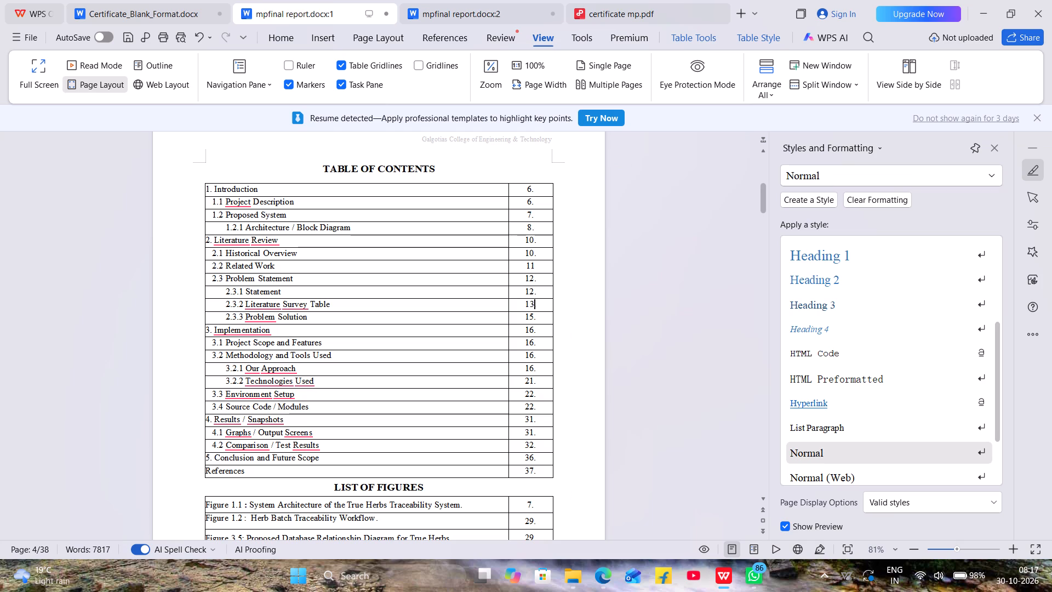
{"action": "left_click", "coordinate": [533, 320]}
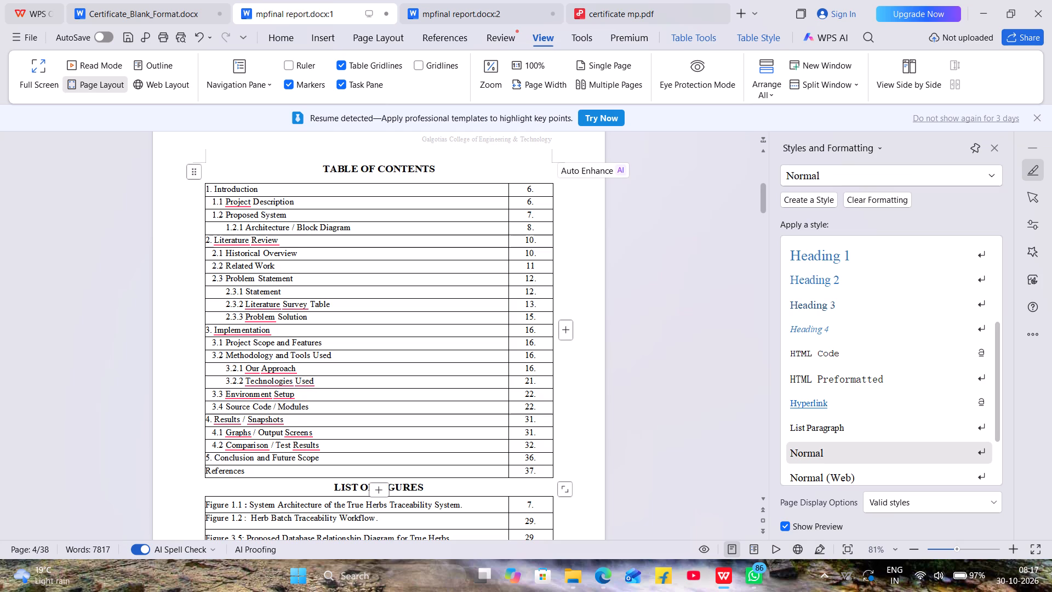
{"action": "key", "text": "BackSpace"}
{"action": "key", "text": "4"}
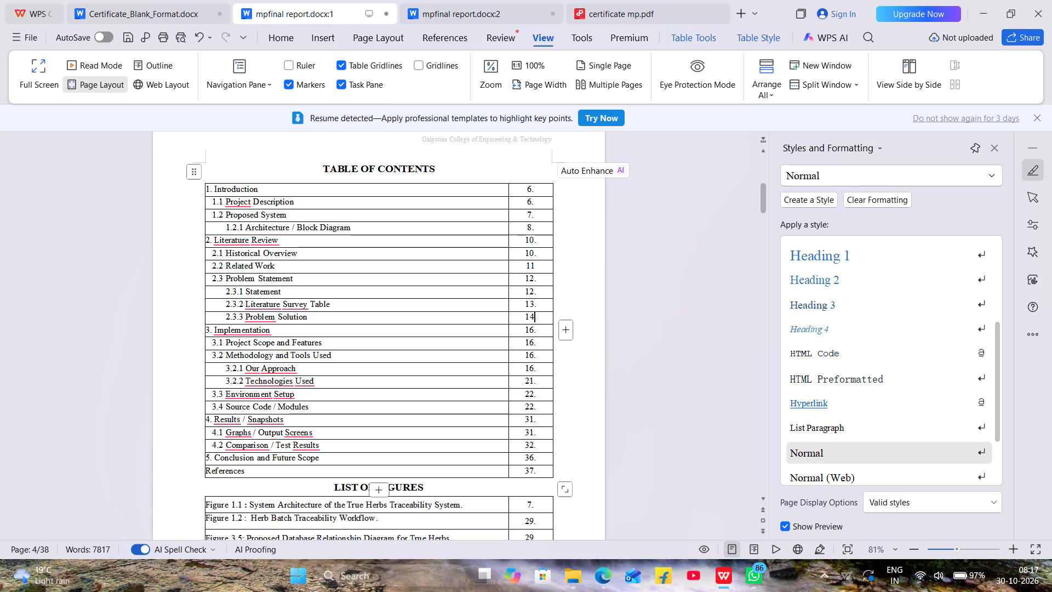
Check which pages the report sections from 2.3.2 Literature Survey Table through 3.2 Methodology and Tools Used fall on.
{"action": "scroll", "coordinate": [636, 380], "scroll_direction": "down", "scroll_amount": 19}
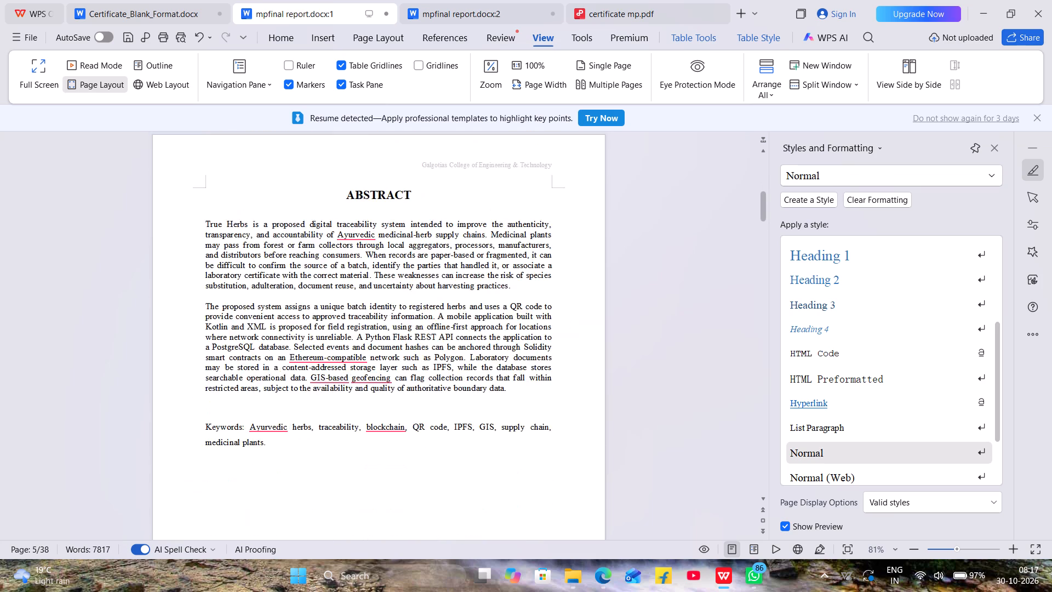
{"action": "scroll", "coordinate": [636, 381], "scroll_direction": "down", "scroll_amount": 20}
{"action": "scroll", "coordinate": [636, 381], "scroll_direction": "down", "scroll_amount": 16}
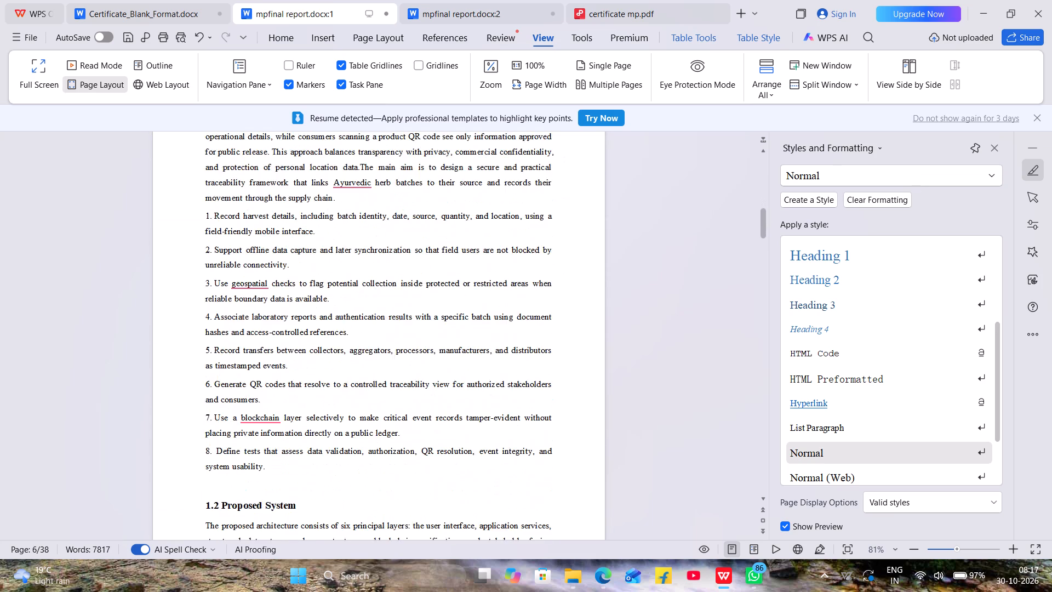
{"action": "scroll", "coordinate": [625, 403], "scroll_direction": "down", "scroll_amount": 20}
{"action": "scroll", "coordinate": [625, 403], "scroll_direction": "down", "scroll_amount": 16}
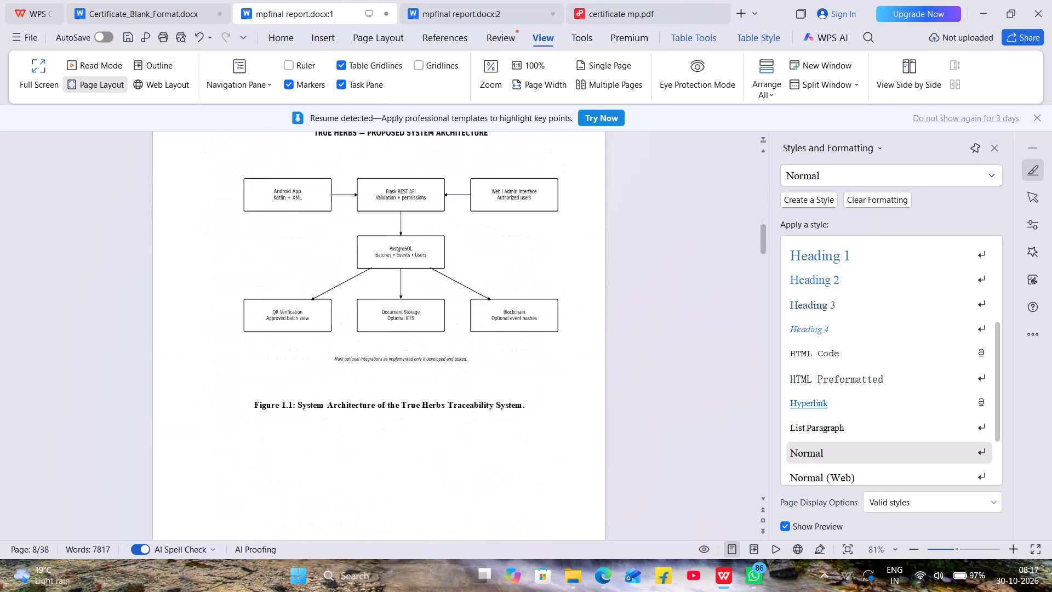
{"action": "scroll", "coordinate": [625, 403], "scroll_direction": "down", "scroll_amount": 20}
{"action": "scroll", "coordinate": [625, 403], "scroll_direction": "down", "scroll_amount": 15}
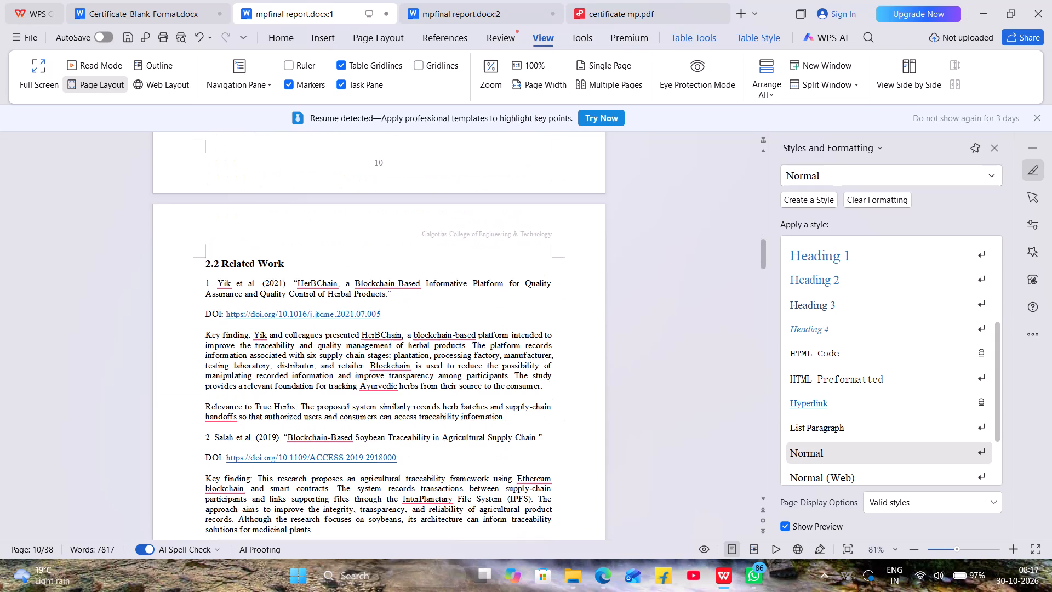
{"action": "scroll", "coordinate": [625, 403], "scroll_direction": "down", "scroll_amount": 11}
{"action": "scroll", "coordinate": [625, 403], "scroll_direction": "down", "scroll_amount": 12}
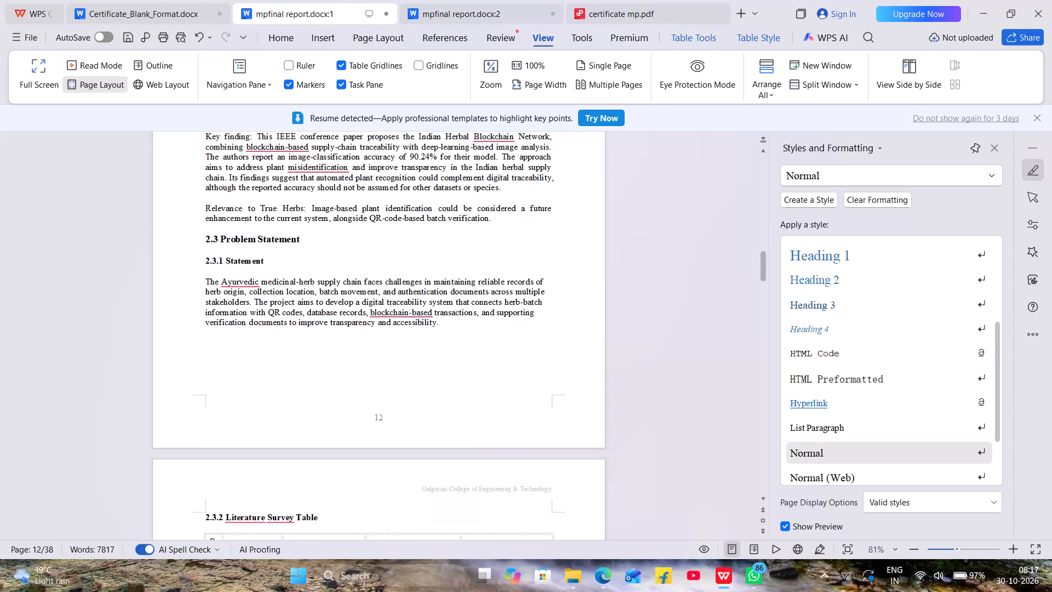
{"action": "scroll", "coordinate": [625, 403], "scroll_direction": "down", "scroll_amount": 9}
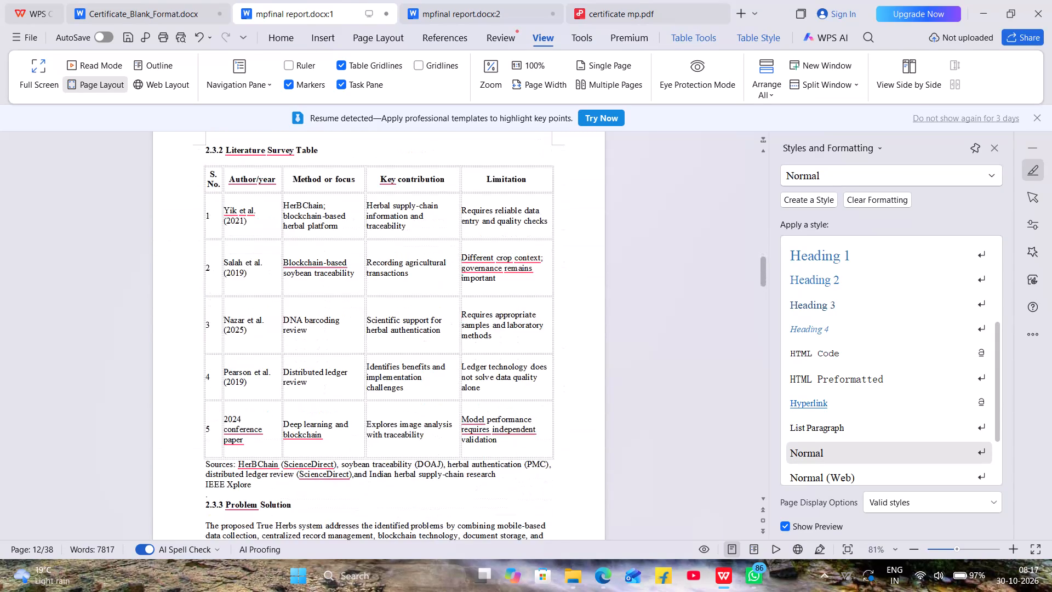
{"action": "scroll", "coordinate": [625, 403], "scroll_direction": "down", "scroll_amount": 11}
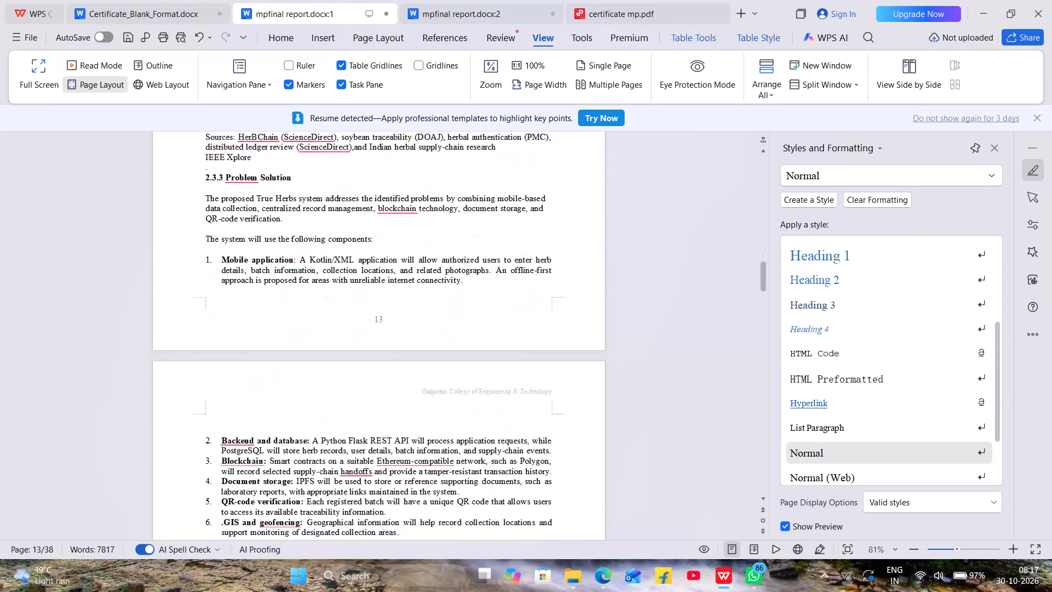
{"action": "scroll", "coordinate": [625, 403], "scroll_direction": "down", "scroll_amount": 7}
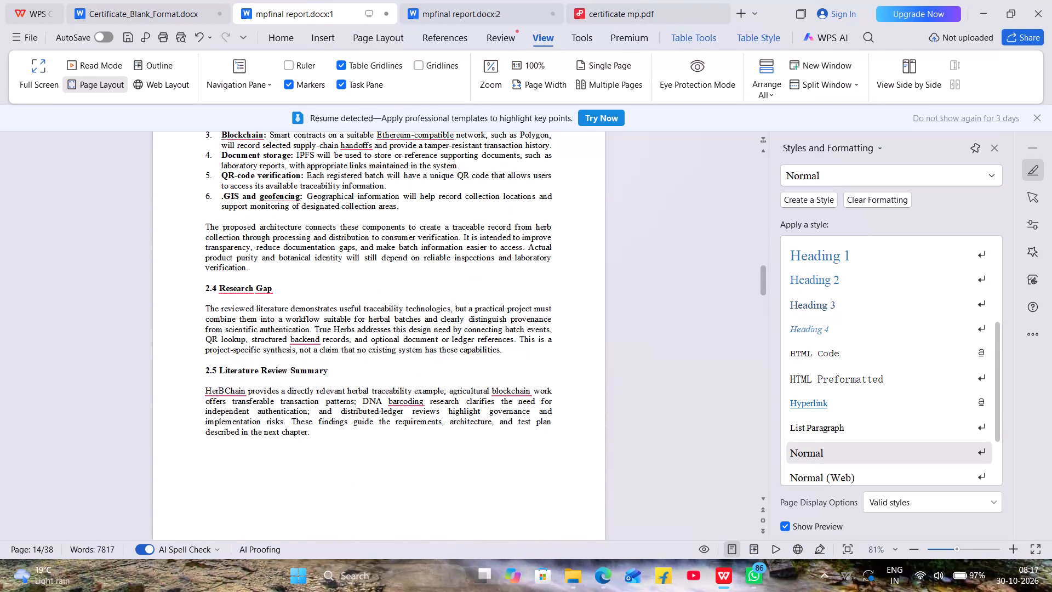
{"action": "scroll", "coordinate": [625, 403], "scroll_direction": "down", "scroll_amount": 10}
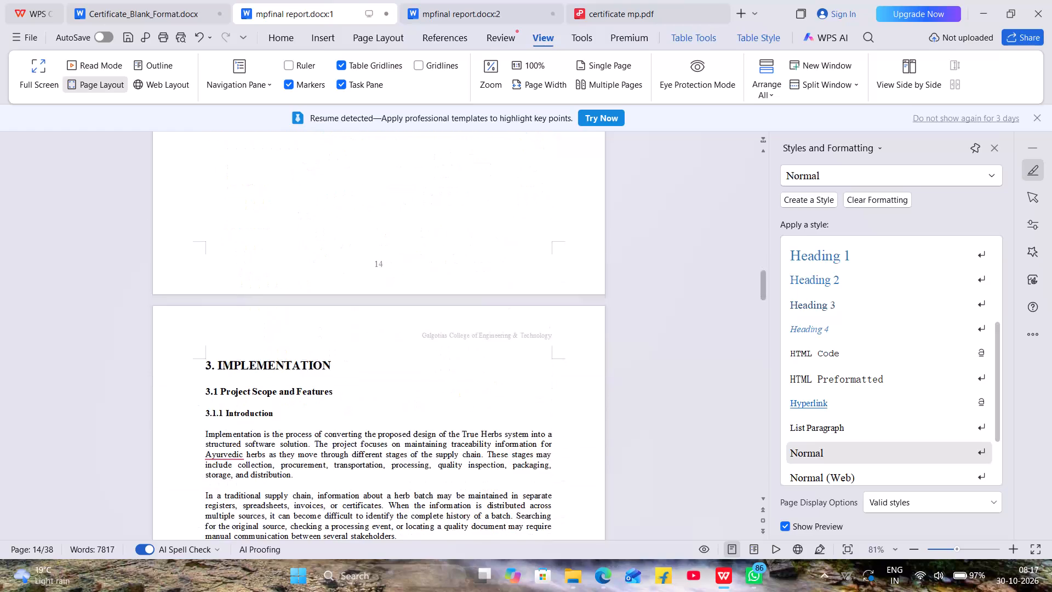
{"action": "scroll", "coordinate": [625, 403], "scroll_direction": "down", "scroll_amount": 7}
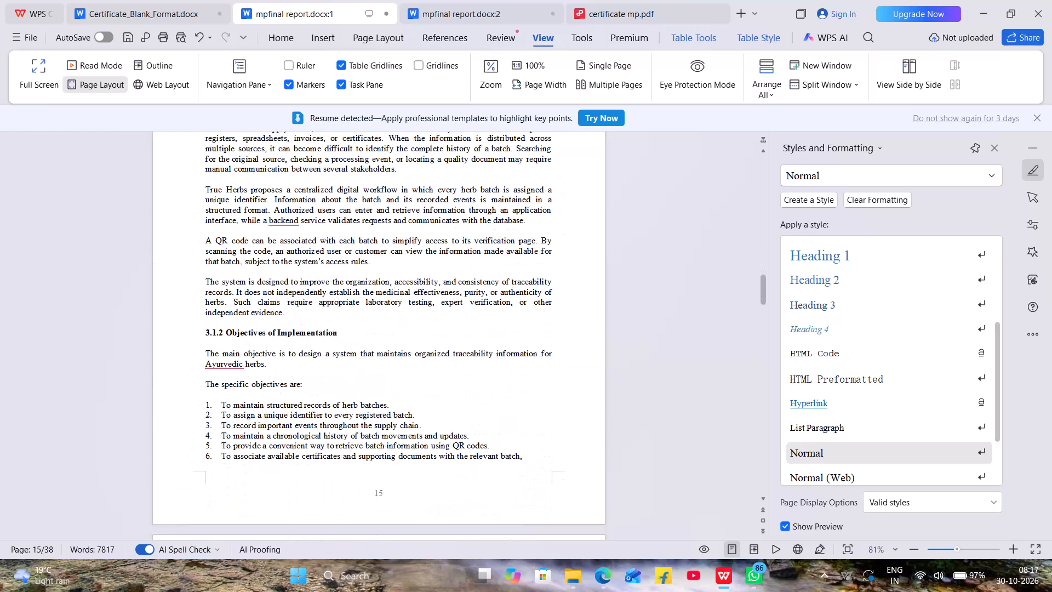
{"action": "scroll", "coordinate": [625, 403], "scroll_direction": "down", "scroll_amount": 8}
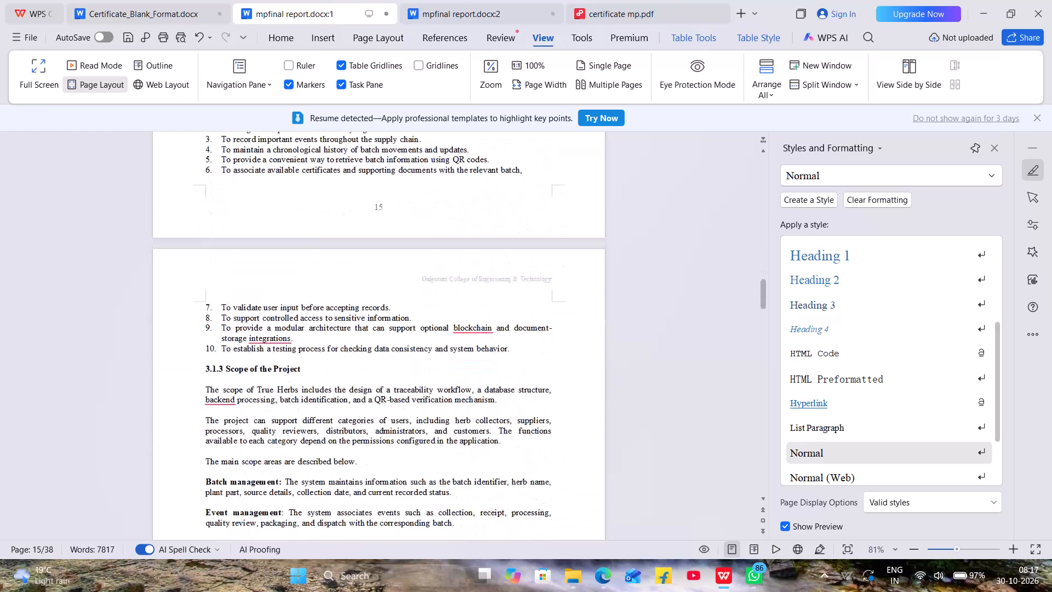
{"action": "scroll", "coordinate": [625, 403], "scroll_direction": "down", "scroll_amount": 13}
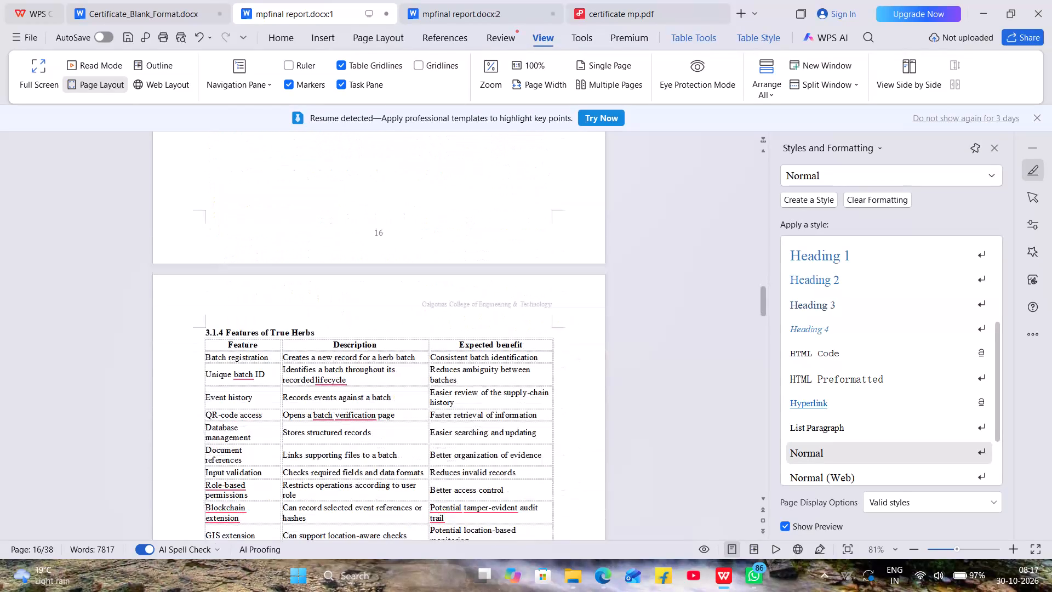
{"action": "scroll", "coordinate": [625, 403], "scroll_direction": "down", "scroll_amount": 16}
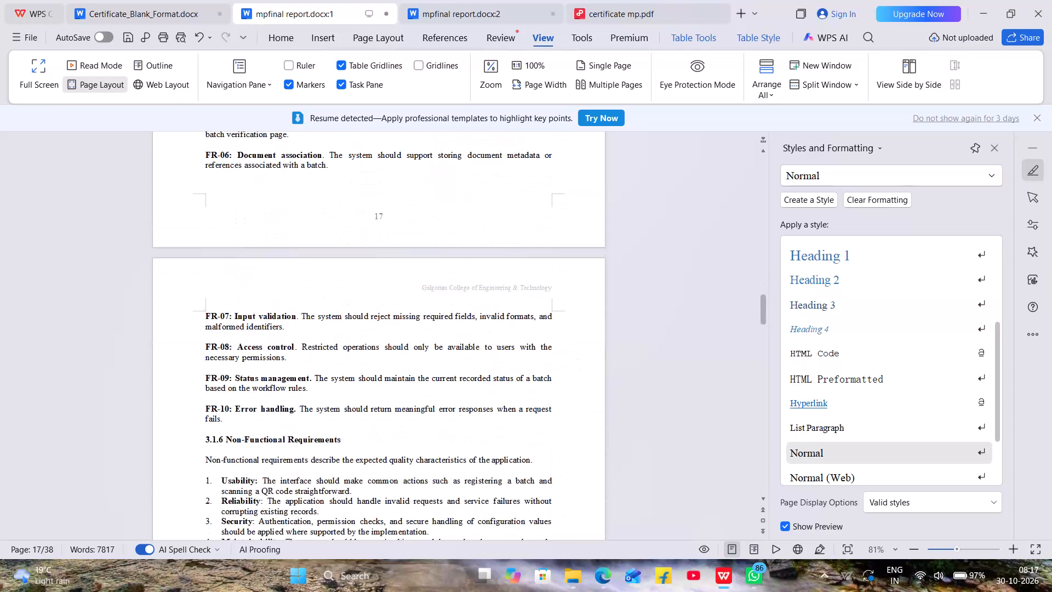
{"action": "scroll", "coordinate": [625, 403], "scroll_direction": "down", "scroll_amount": 16}
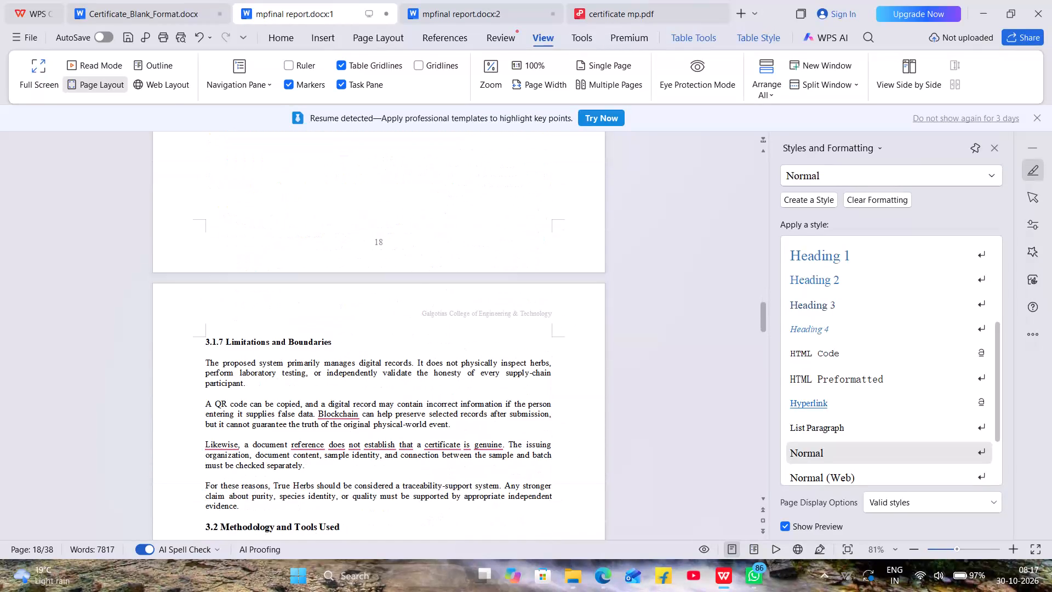
{"action": "scroll", "coordinate": [625, 403], "scroll_direction": "down", "scroll_amount": 9}
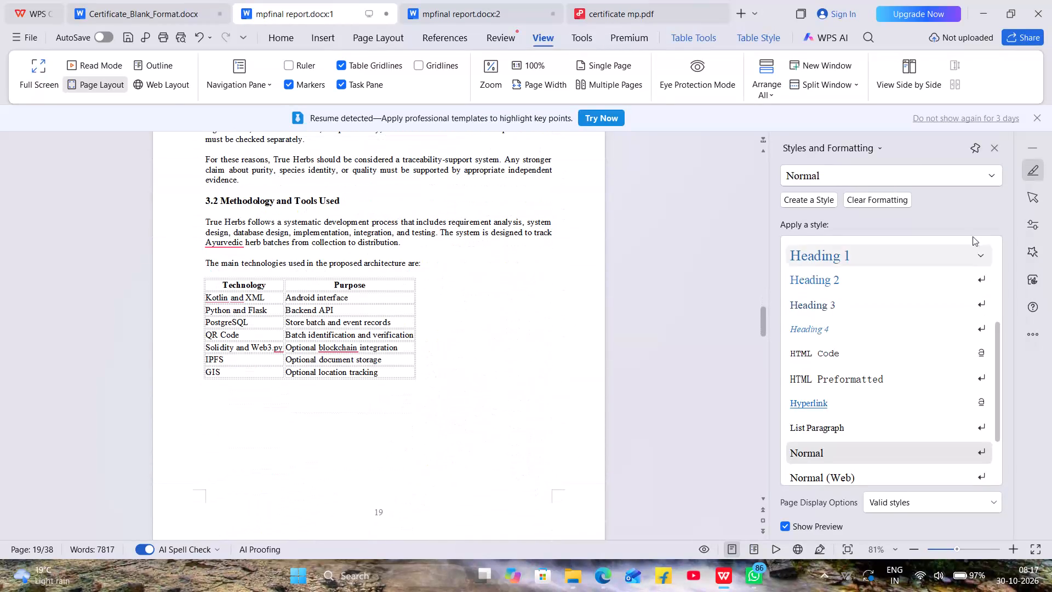
Set the Table of Contents page numbers of 3. Implementation and 3.1 Project Scope and Features to 15.
{"action": "left_click_drag", "start_coordinate": [765, 317], "coordinate": [757, 91]}
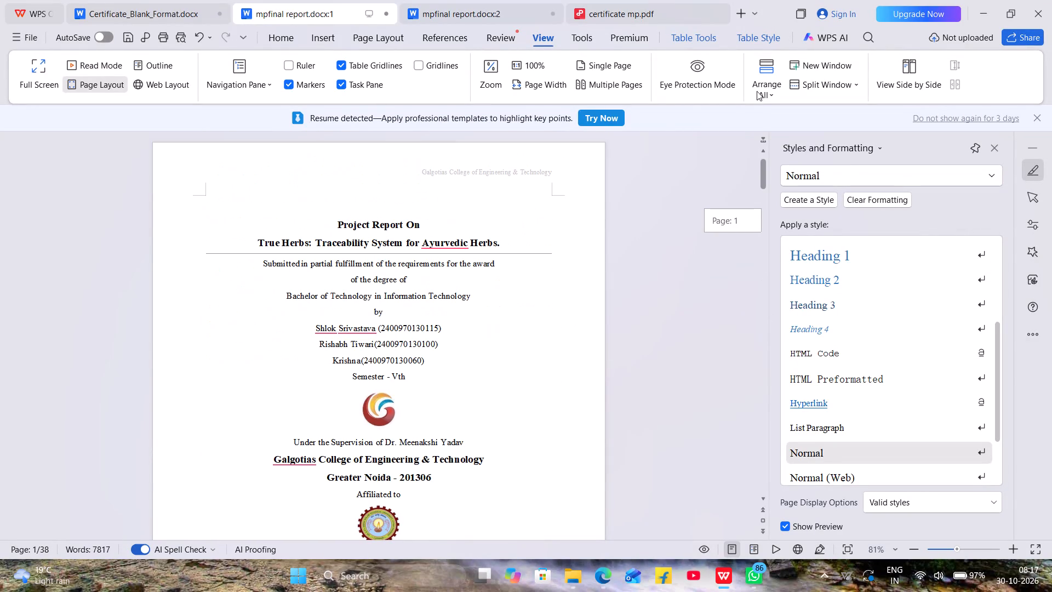
{"action": "left_click_drag", "start_coordinate": [757, 91], "coordinate": [749, 201]}
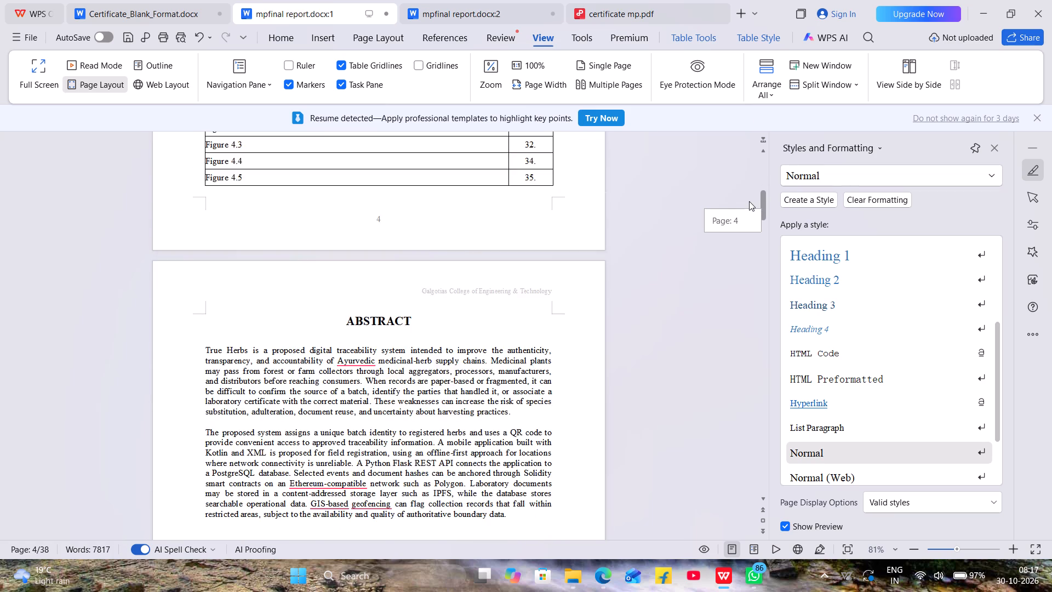
{"action": "left_click_drag", "start_coordinate": [749, 201], "coordinate": [749, 199]}
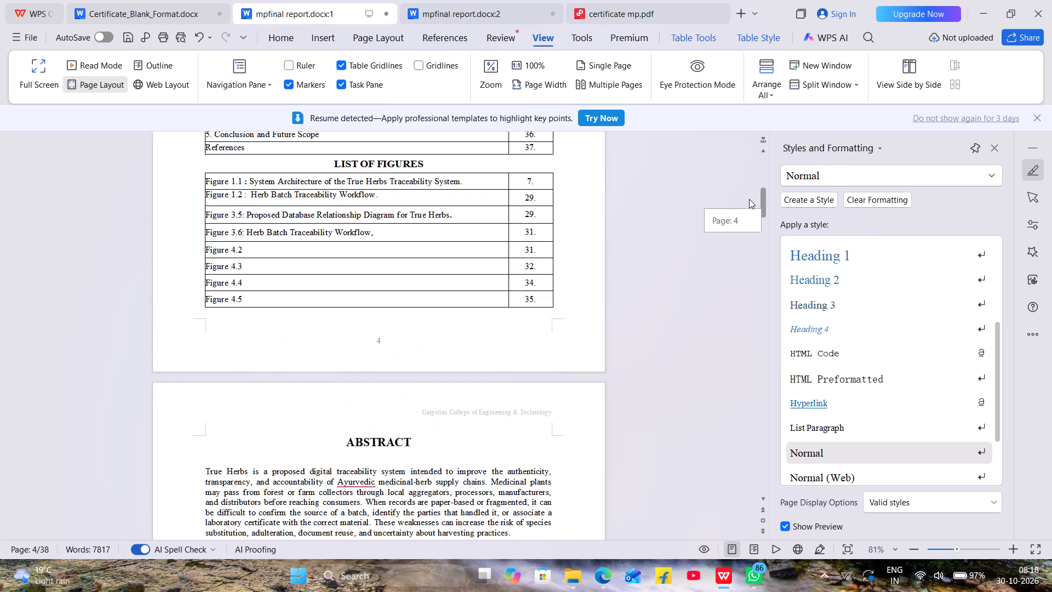
{"action": "left_click_drag", "start_coordinate": [749, 199], "coordinate": [749, 197]}
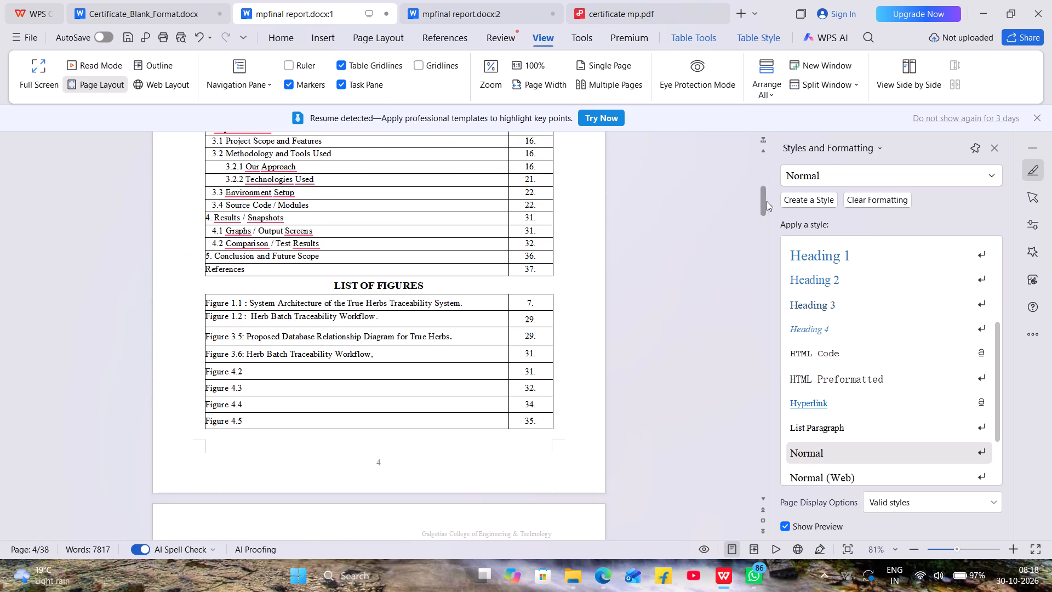
{"action": "scroll", "coordinate": [507, 176], "scroll_direction": "up", "scroll_amount": 2}
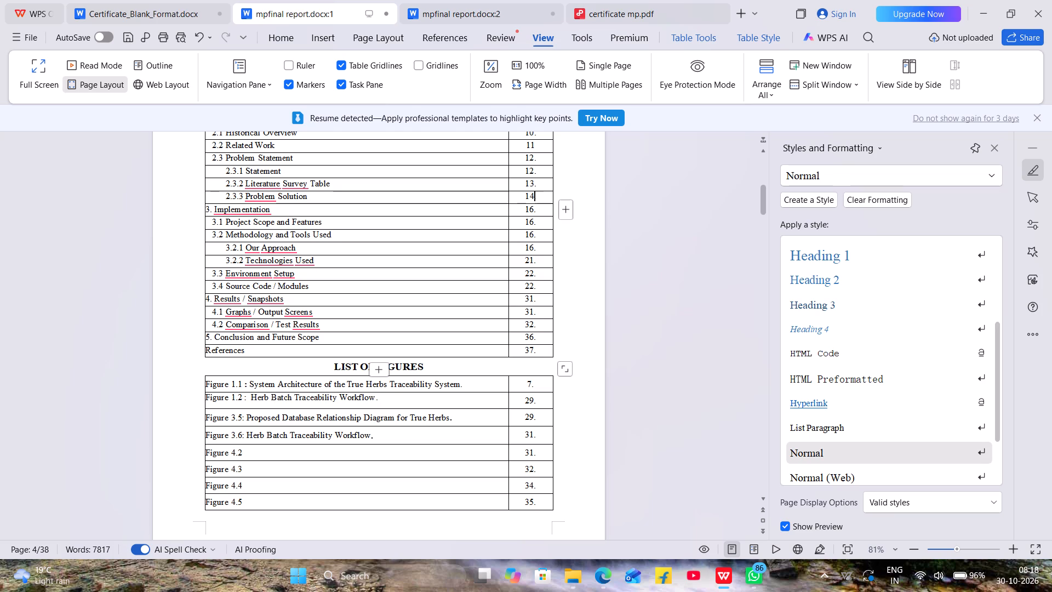
{"action": "left_click", "coordinate": [532, 213]}
{"action": "key", "text": "BackSpace"}
{"action": "key", "text": "5"}
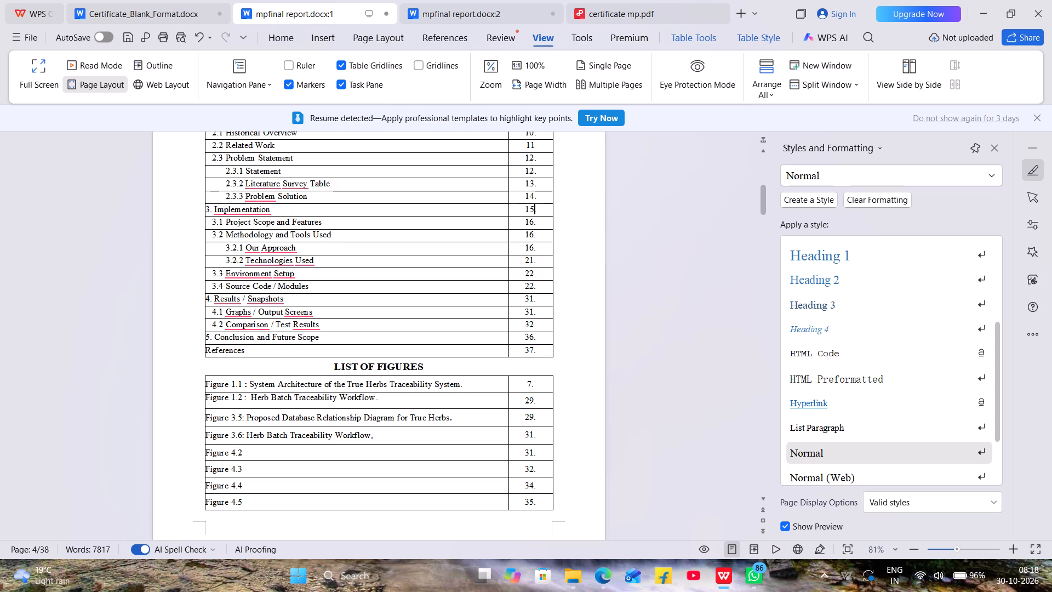
{"action": "left_click", "coordinate": [534, 225]}
{"action": "key", "text": "BackSpace"}
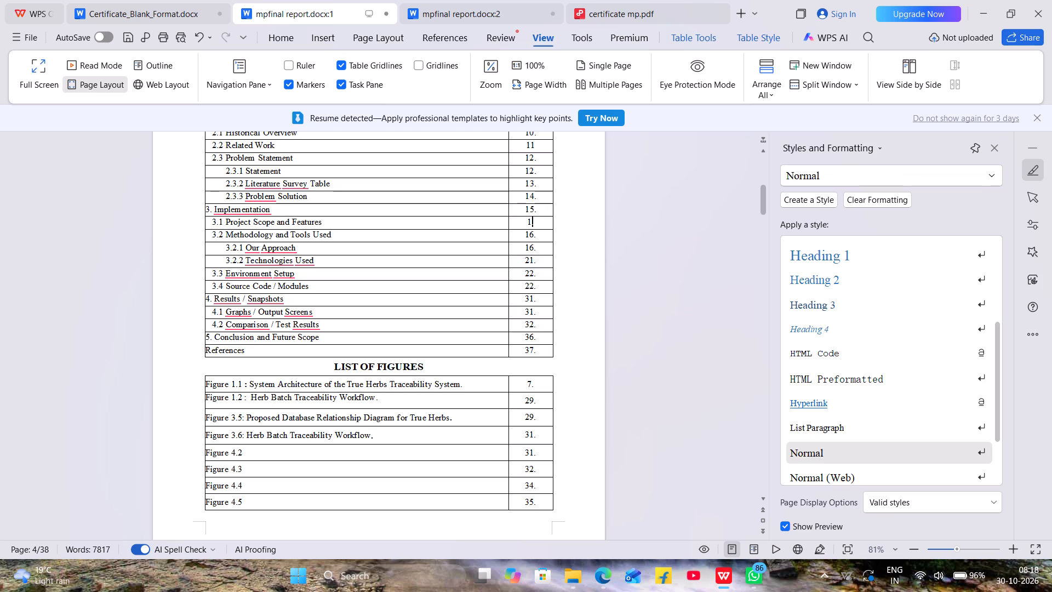
{"action": "key", "text": "5"}
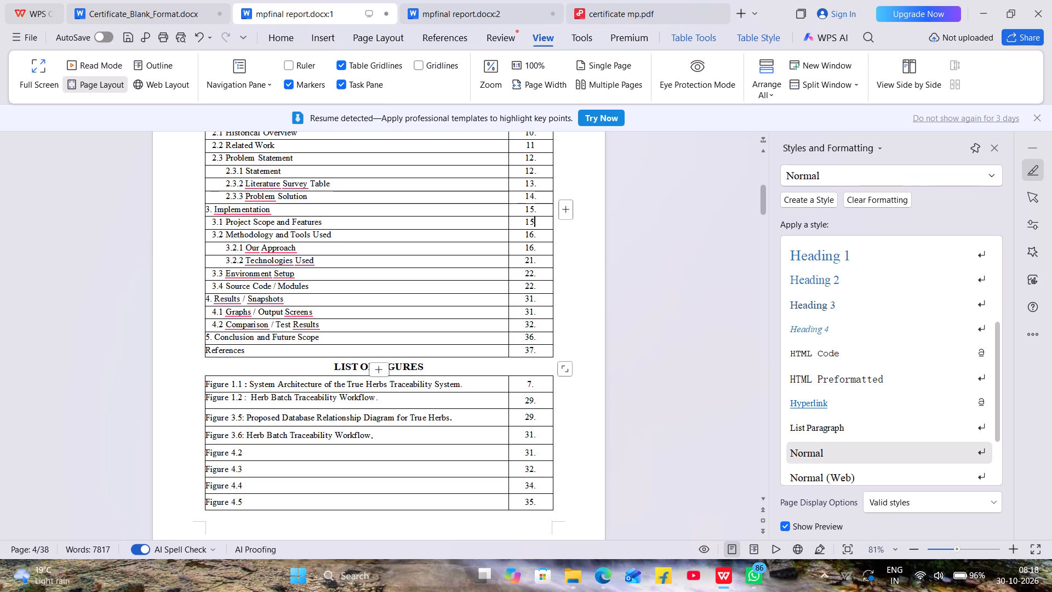
Check which pages 3.2 Methodology and Tools Used and the following section 3 headings up to 3.5 Backend API fall on.
{"action": "left_click", "coordinate": [764, 204]}
{"action": "left_click", "coordinate": [765, 199]}
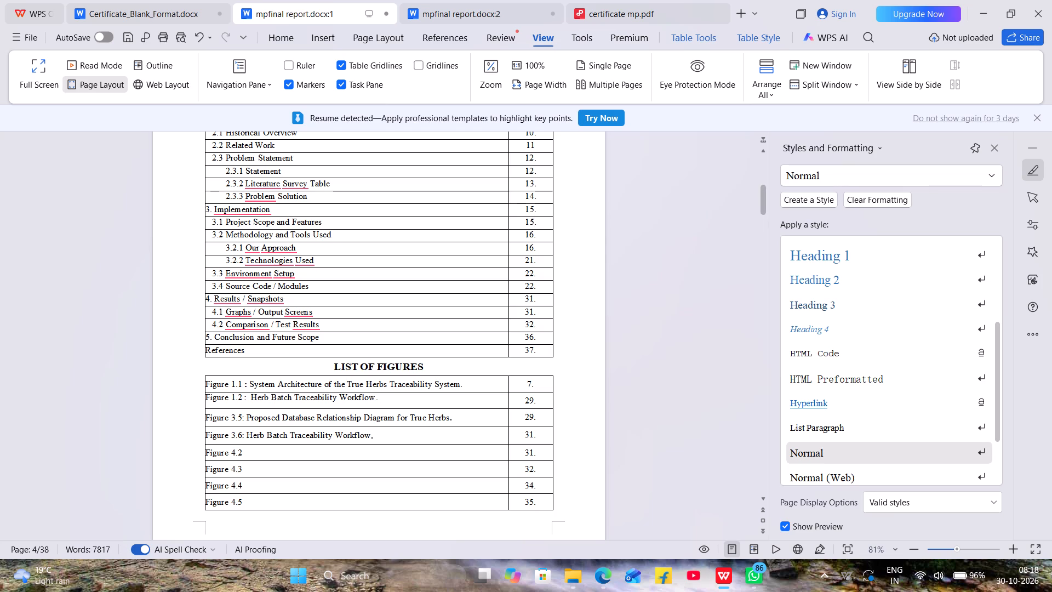
{"action": "left_click", "coordinate": [756, 200]}
{"action": "left_click", "coordinate": [759, 200]}
{"action": "right_click", "coordinate": [759, 200]}
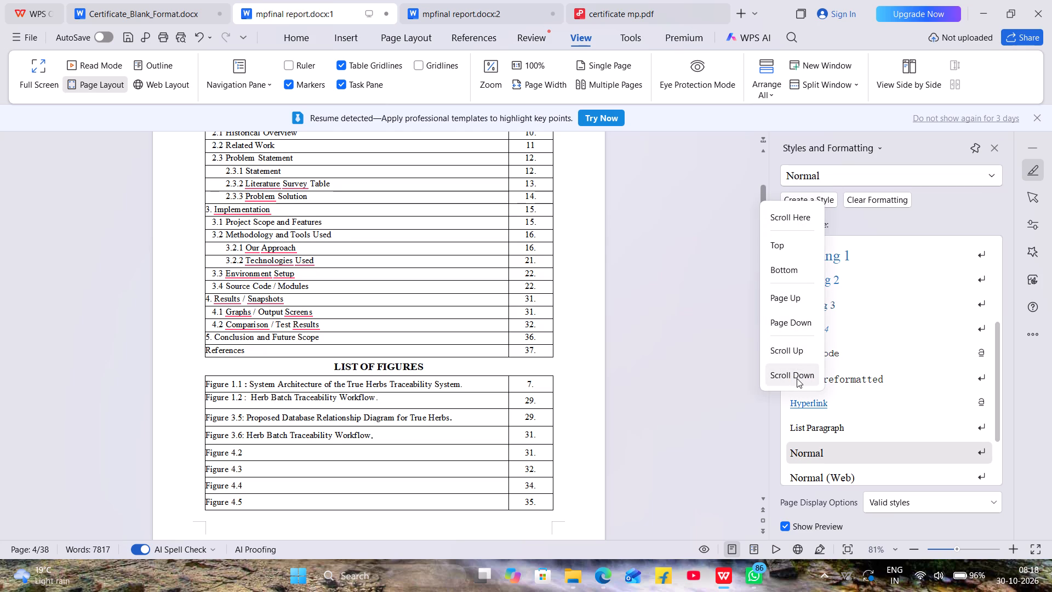
{"action": "left_click", "coordinate": [801, 219]}
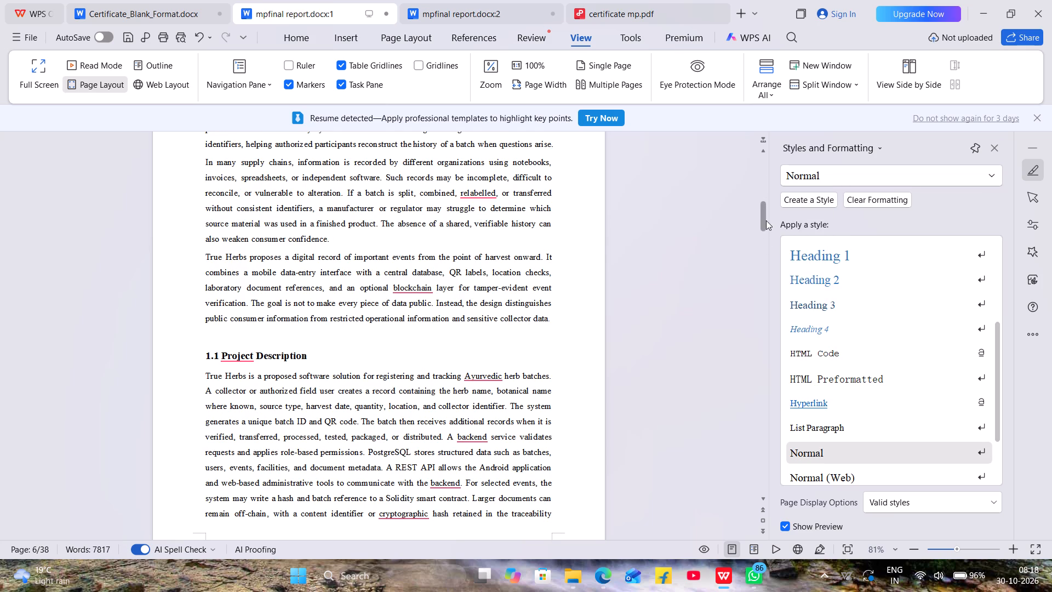
{"action": "left_click_drag", "start_coordinate": [761, 221], "coordinate": [762, 244]}
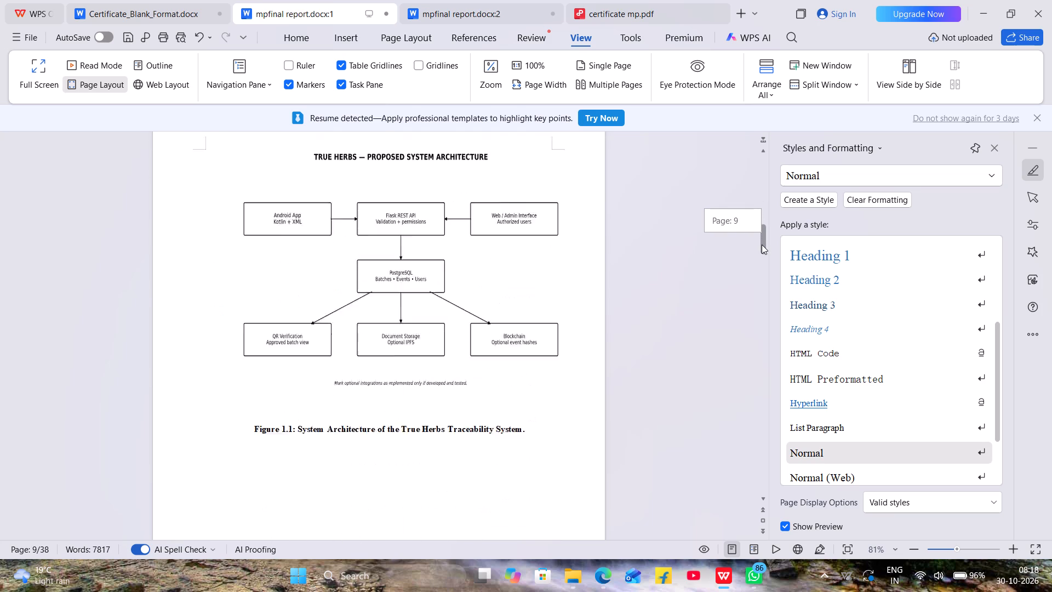
{"action": "left_click_drag", "start_coordinate": [762, 244], "coordinate": [761, 278]}
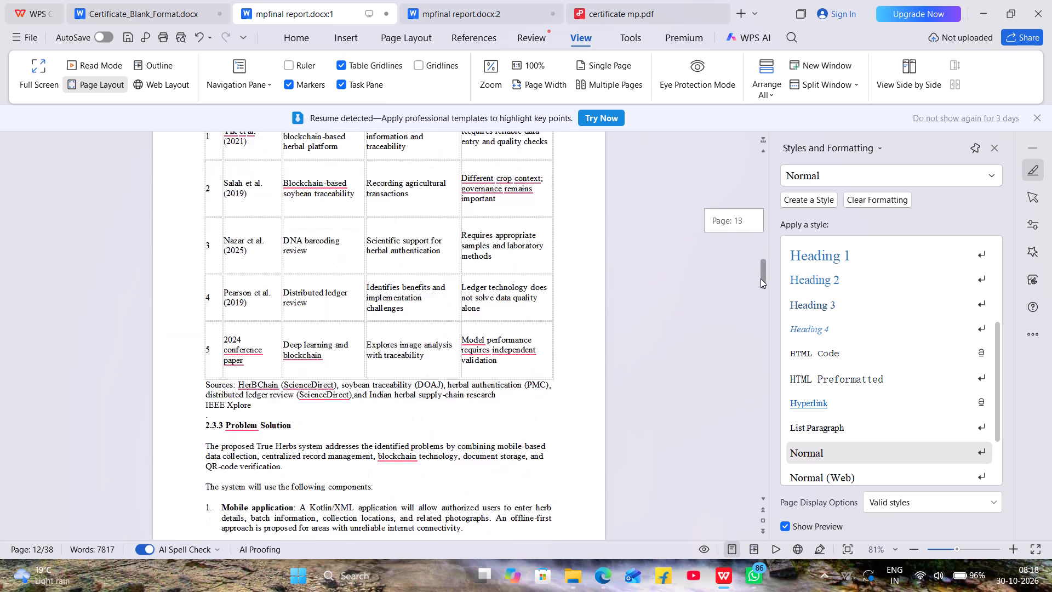
{"action": "left_click_drag", "start_coordinate": [761, 278], "coordinate": [761, 280]}
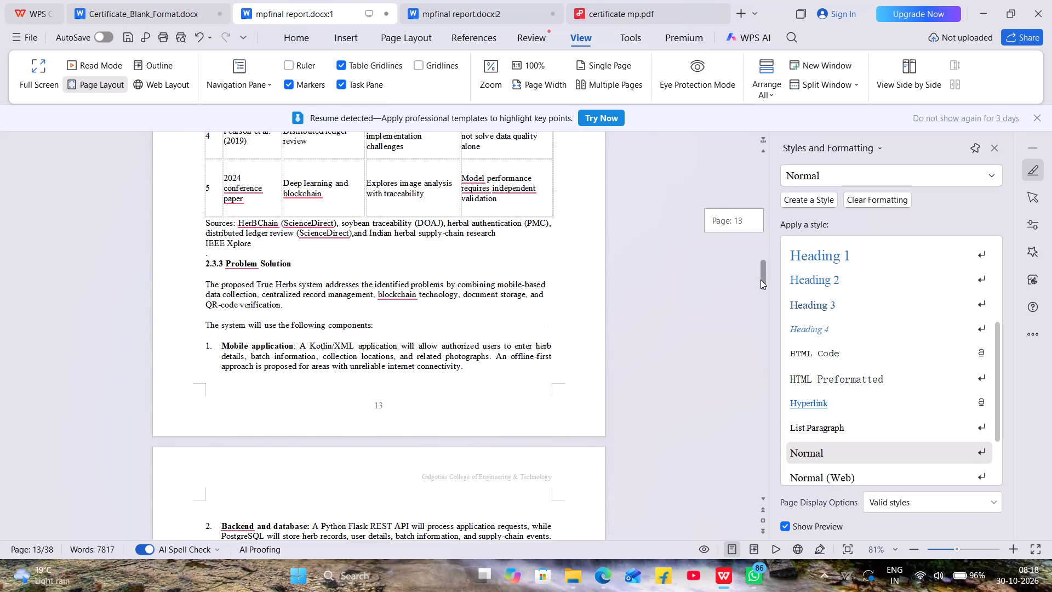
{"action": "left_click_drag", "start_coordinate": [761, 280], "coordinate": [754, 325]}
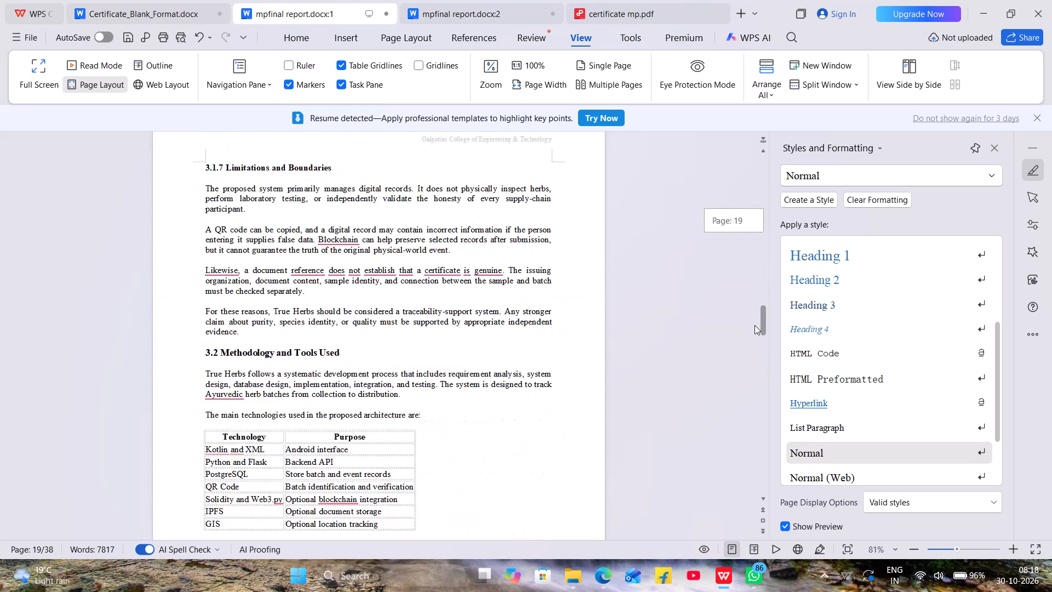
{"action": "left_click_drag", "start_coordinate": [754, 325], "coordinate": [751, 353]}
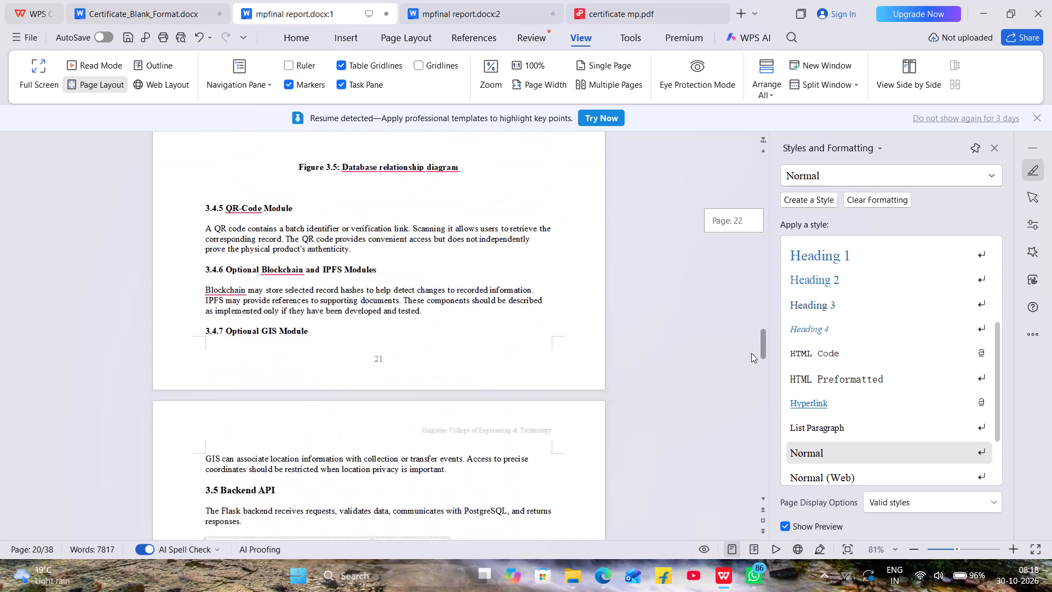
{"action": "left_click_drag", "start_coordinate": [751, 353], "coordinate": [751, 333]}
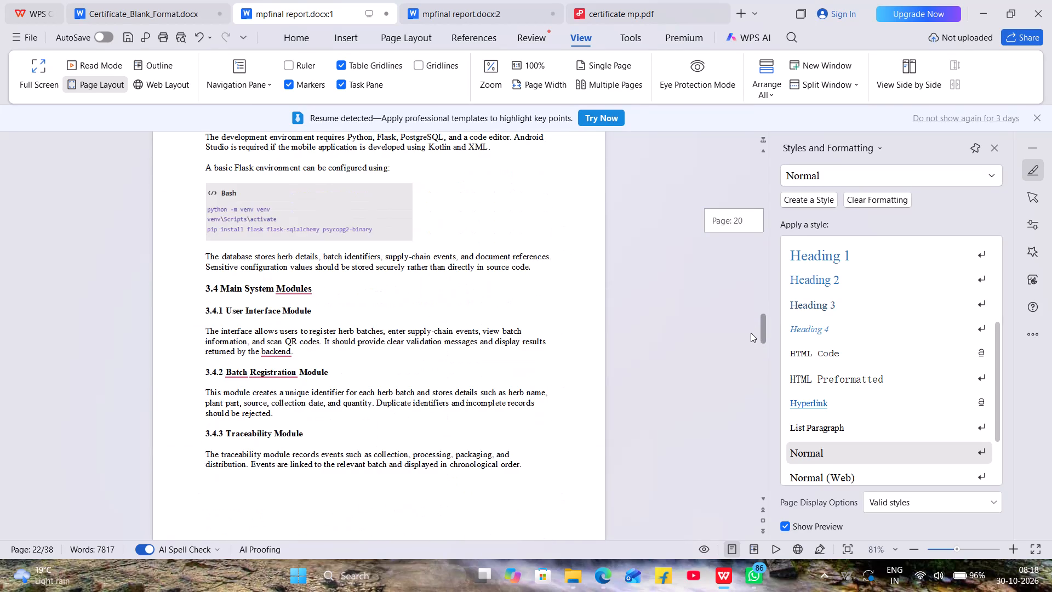
{"action": "left_click_drag", "start_coordinate": [751, 333], "coordinate": [751, 325]}
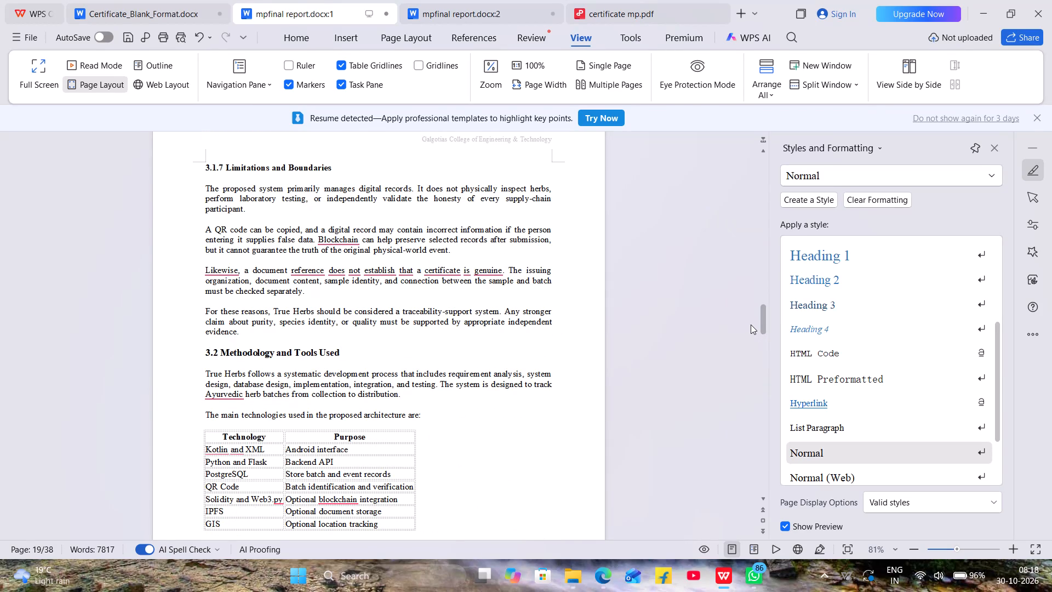
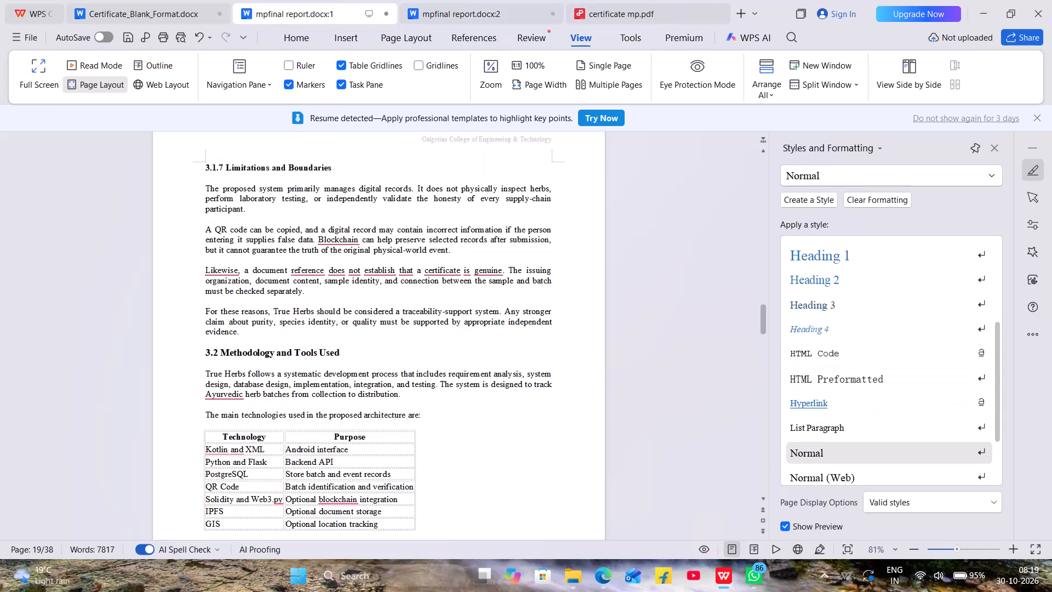
Look back through the report from 3.2 Methodology and Tools Used to the start of 3.1 Project Scope and Features to recheck its pages.
{"action": "scroll", "coordinate": [445, 383], "scroll_direction": "down", "scroll_amount": 3}
{"action": "scroll", "coordinate": [445, 383], "scroll_direction": "up", "scroll_amount": 4}
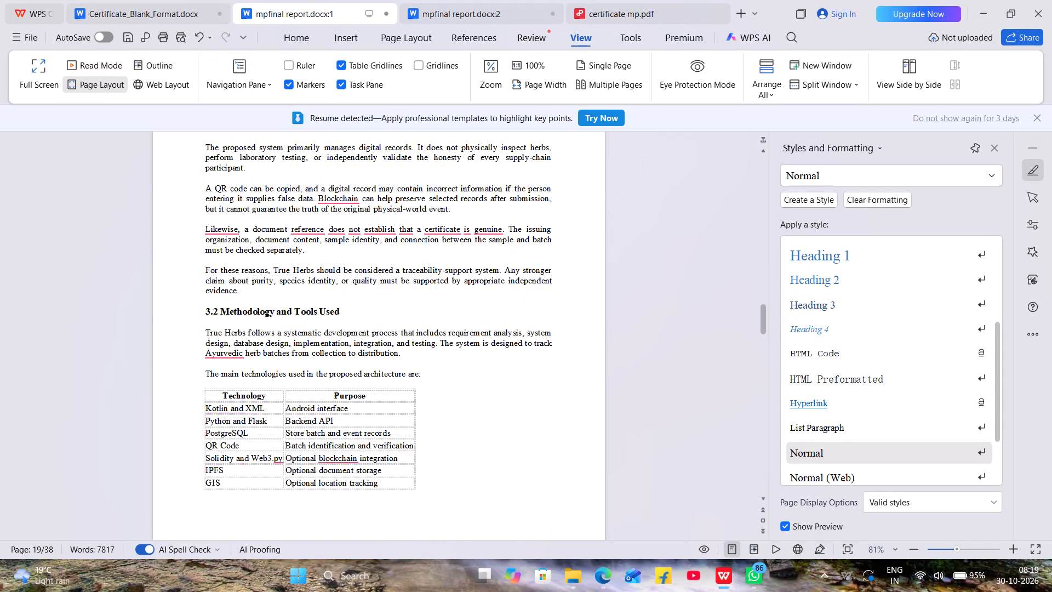
{"action": "scroll", "coordinate": [445, 383], "scroll_direction": "up", "scroll_amount": 20}
{"action": "scroll", "coordinate": [445, 383], "scroll_direction": "up", "scroll_amount": 9}
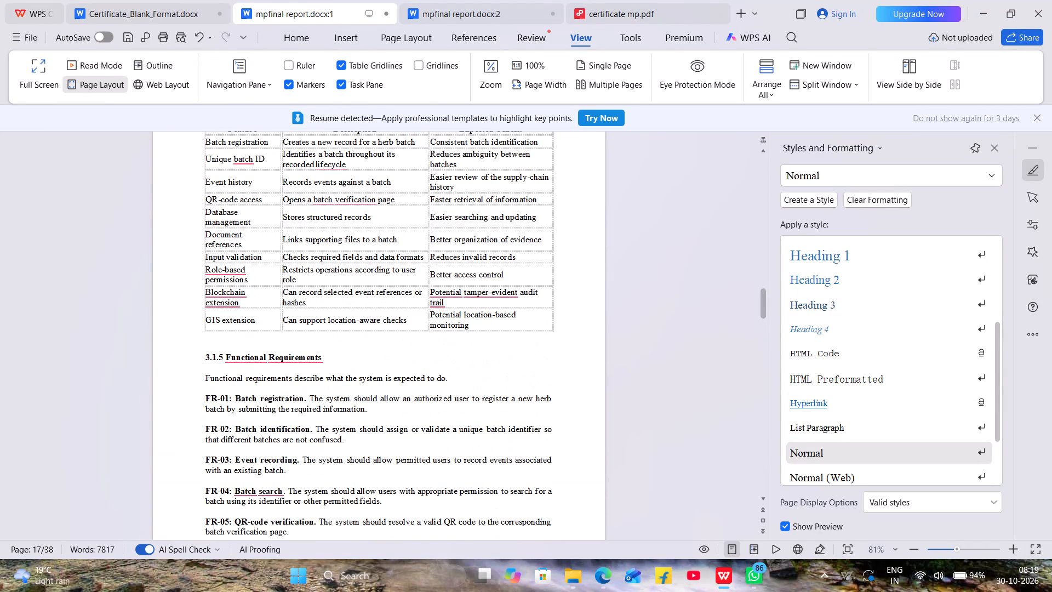
{"action": "scroll", "coordinate": [445, 383], "scroll_direction": "up", "scroll_amount": 19}
{"action": "scroll", "coordinate": [445, 383], "scroll_direction": "up", "scroll_amount": 3}
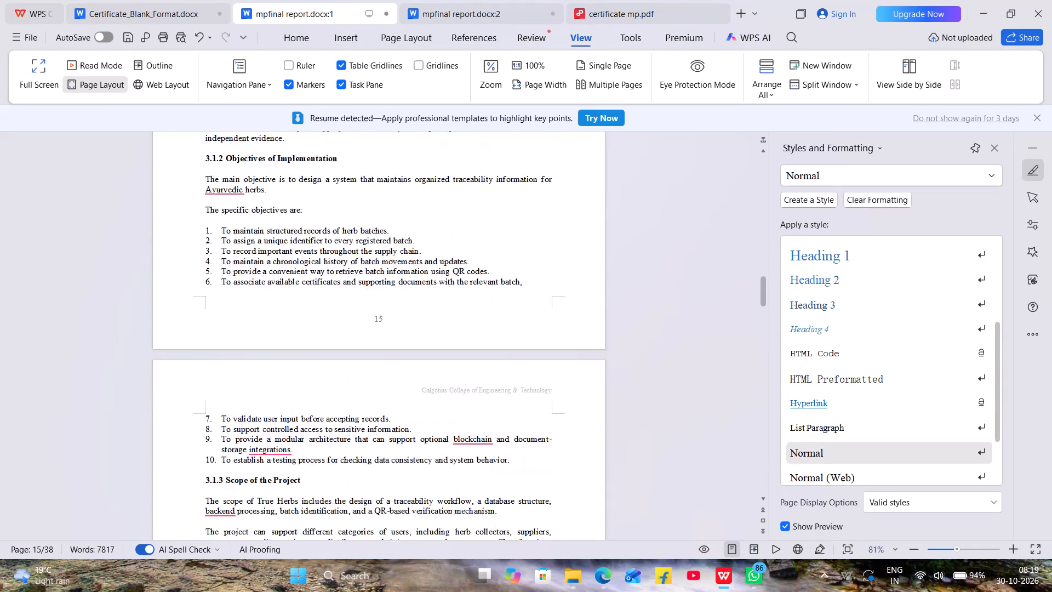
{"action": "scroll", "coordinate": [445, 383], "scroll_direction": "up", "scroll_amount": 6}
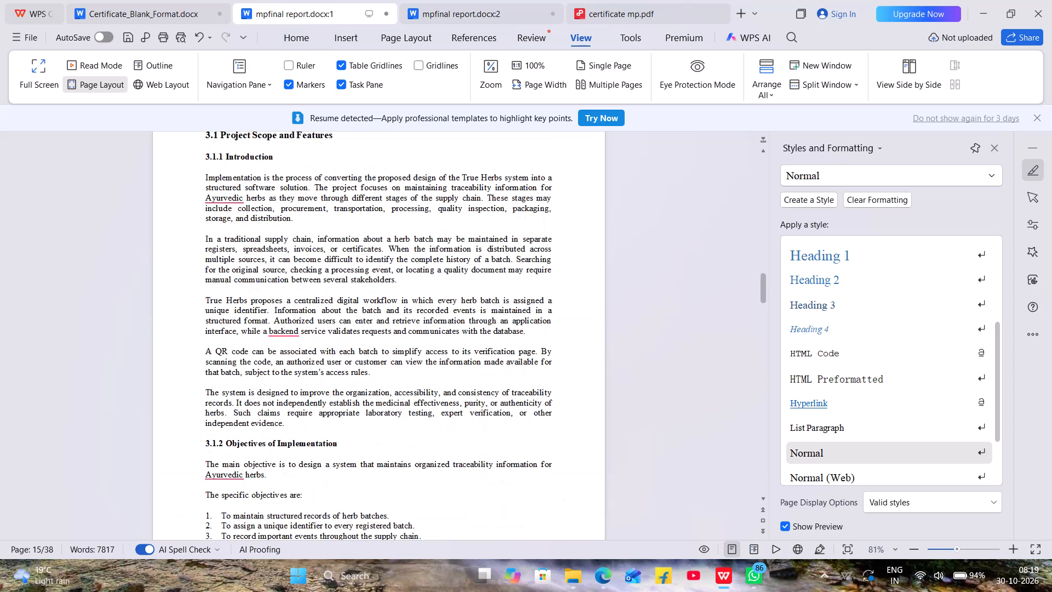
{"action": "scroll", "coordinate": [445, 383], "scroll_direction": "up", "scroll_amount": 6}
Check which pages the section 3 headings fall on, from 3.1.2 Objectives of Implementation through 3.4.4 Database Module.
{"action": "scroll", "coordinate": [445, 383], "scroll_direction": "down", "scroll_amount": 11}
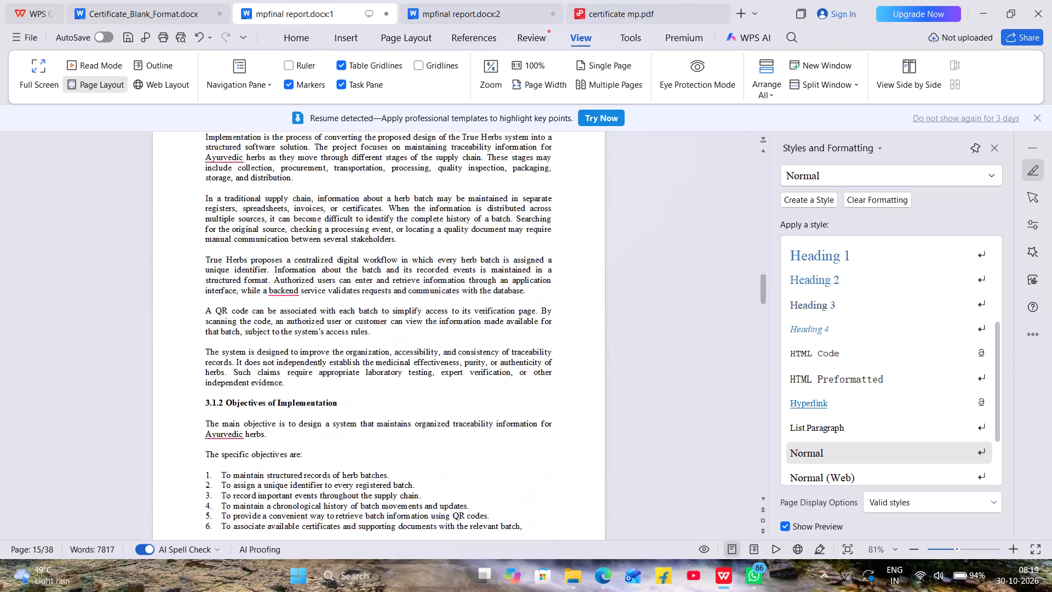
{"action": "scroll", "coordinate": [445, 383], "scroll_direction": "down", "scroll_amount": 15}
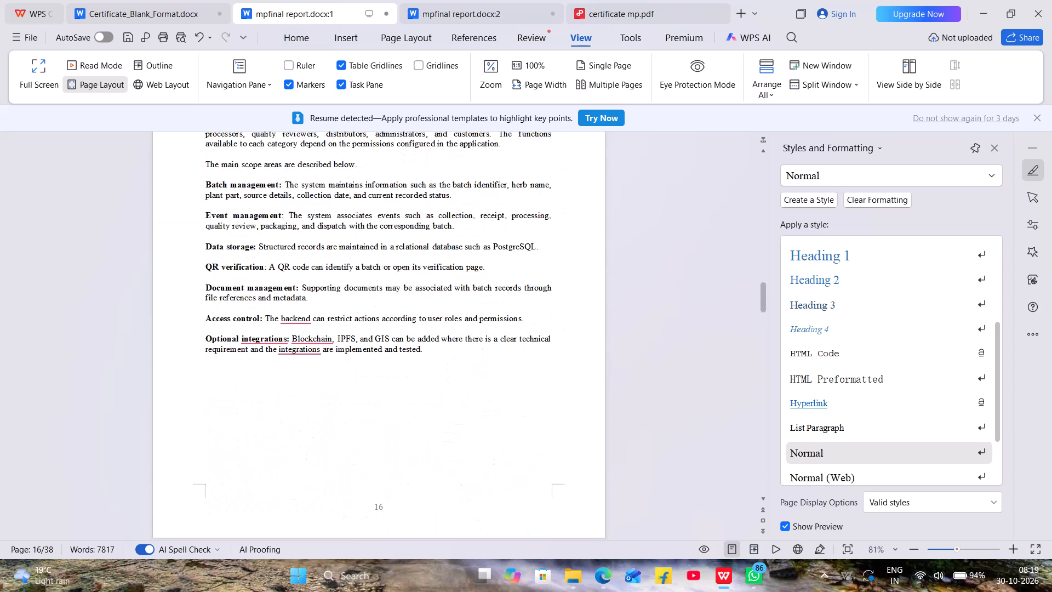
{"action": "scroll", "coordinate": [445, 383], "scroll_direction": "down", "scroll_amount": 15}
{"action": "scroll", "coordinate": [445, 383], "scroll_direction": "down", "scroll_amount": 6}
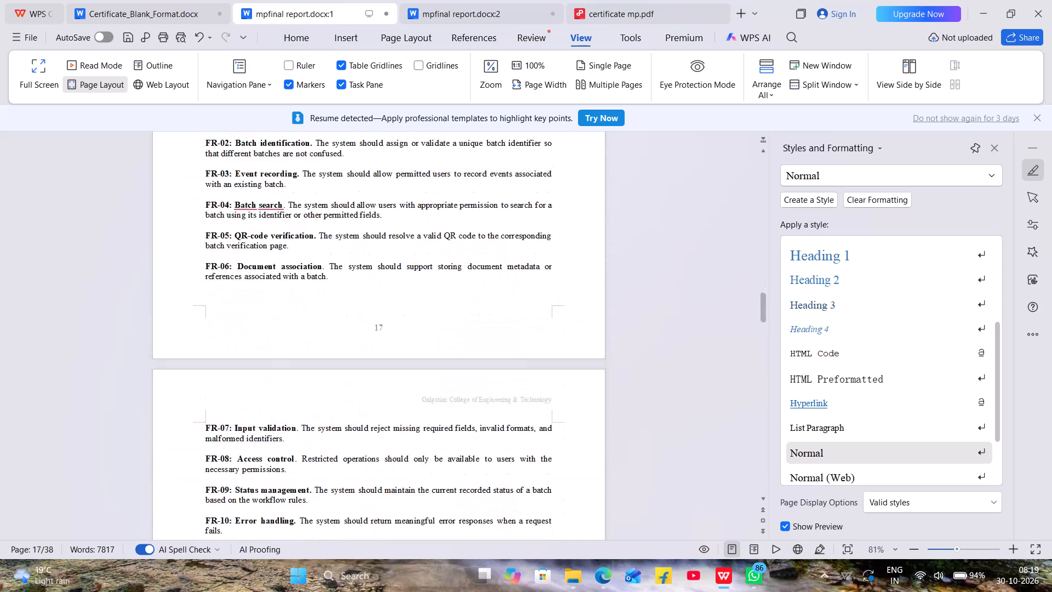
{"action": "scroll", "coordinate": [445, 383], "scroll_direction": "down", "scroll_amount": 18}
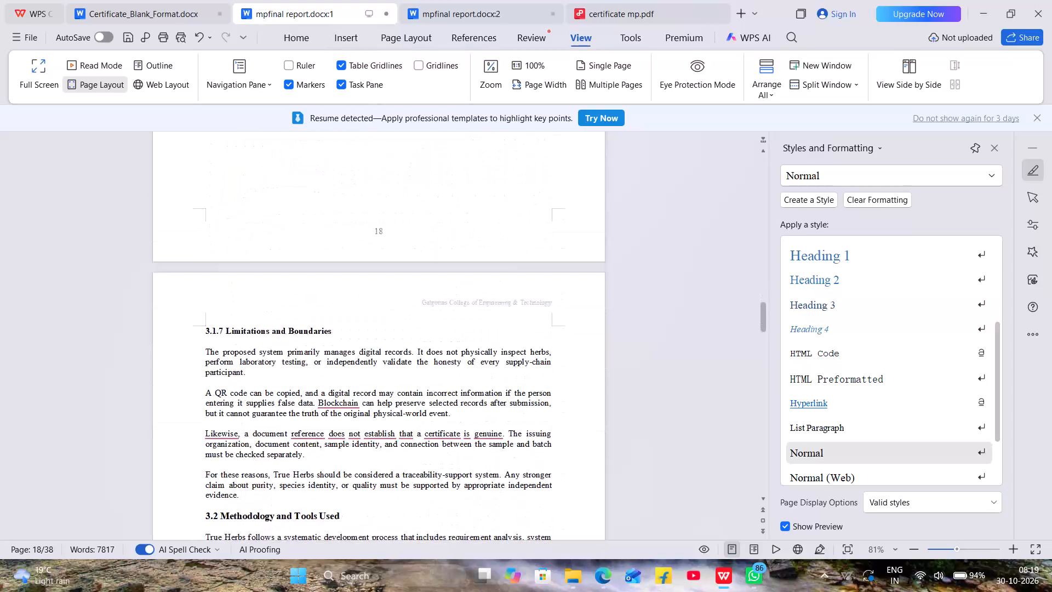
{"action": "scroll", "coordinate": [445, 383], "scroll_direction": "down", "scroll_amount": 12}
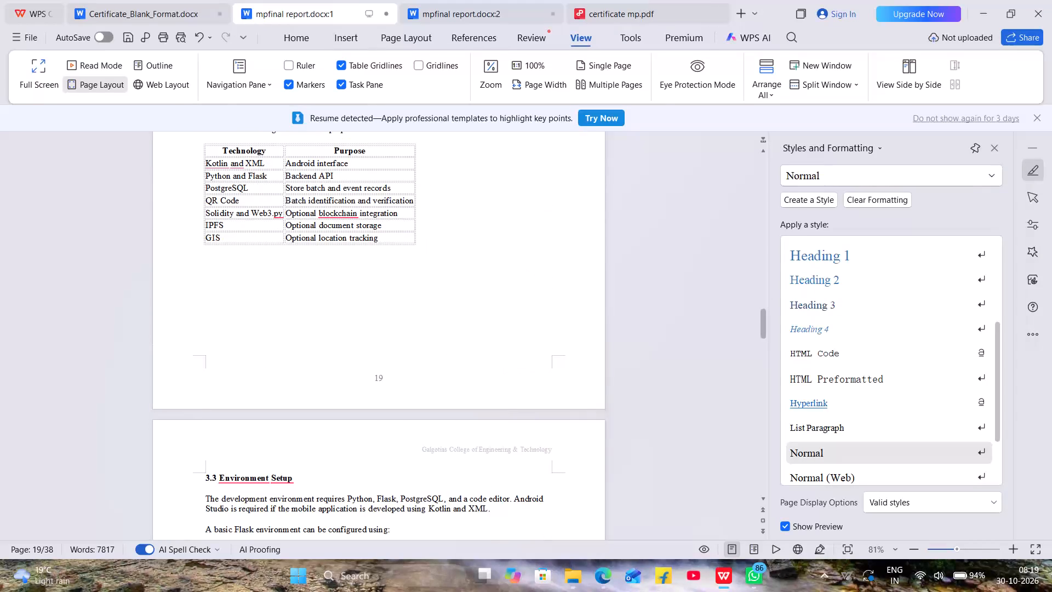
{"action": "scroll", "coordinate": [441, 383], "scroll_direction": "down", "scroll_amount": 13}
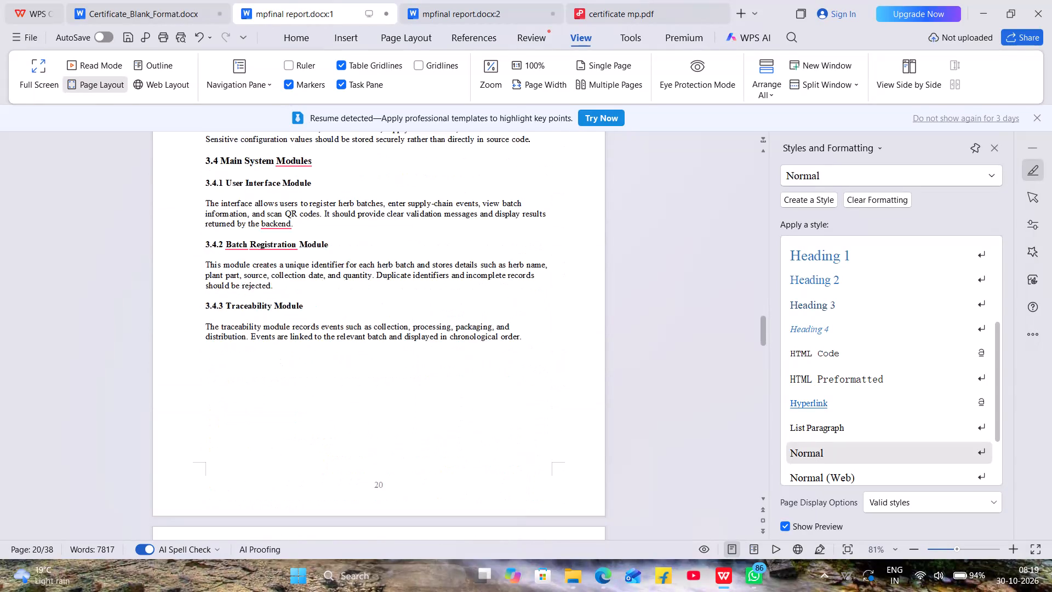
{"action": "scroll", "coordinate": [413, 382], "scroll_direction": "down", "scroll_amount": 9}
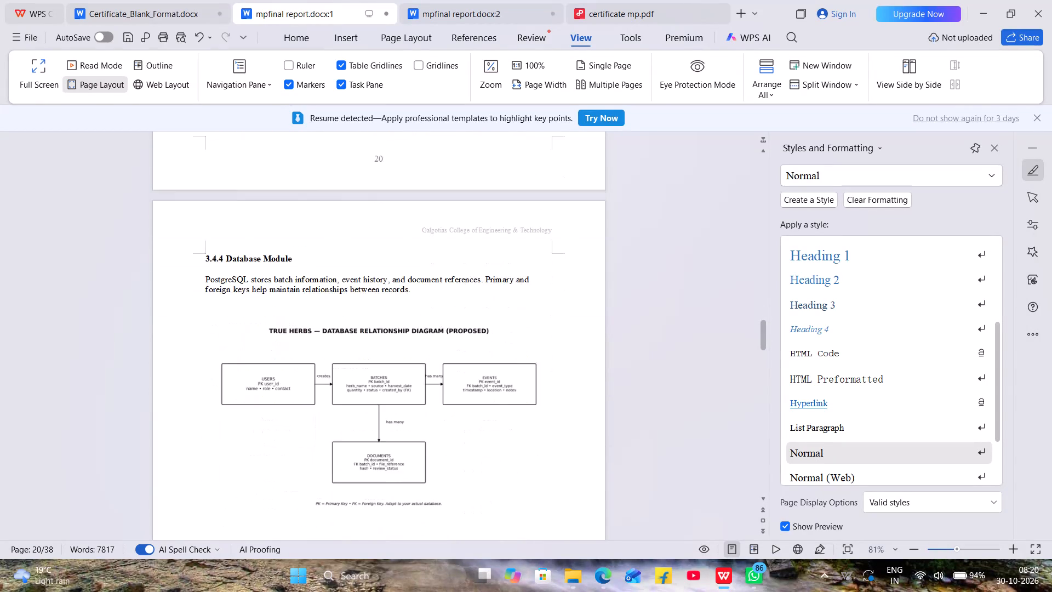
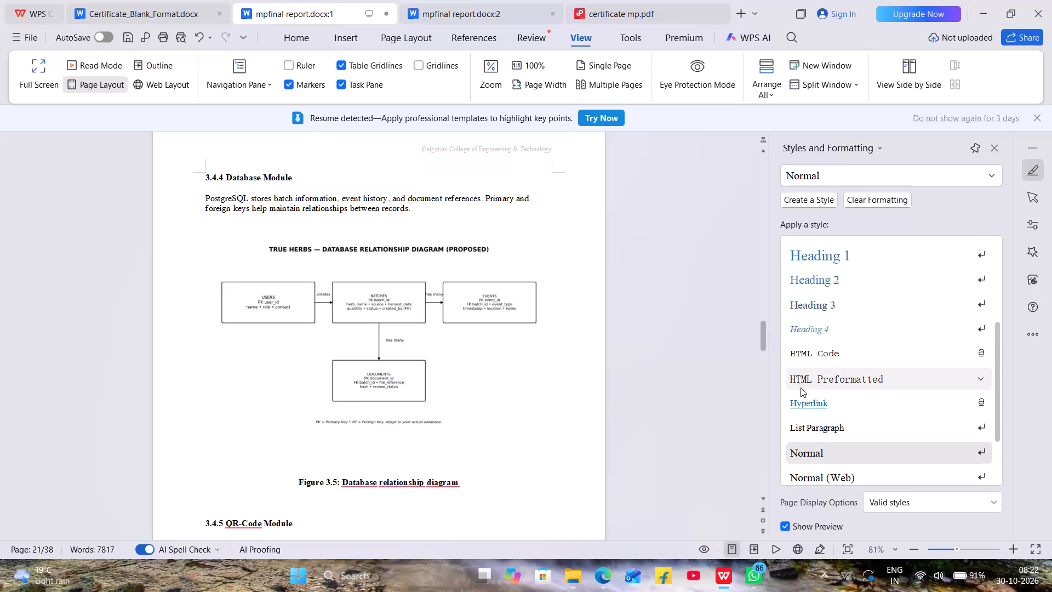
Recheck which pages 3.4 Main System Modules, 3.1.7 Limitations and Boundaries, and 3.2 Methodology and Tools Used fall on.
{"action": "scroll", "coordinate": [801, 388], "scroll_direction": "up", "scroll_amount": 2}
{"action": "scroll", "coordinate": [758, 333], "scroll_direction": "up", "scroll_amount": 2}
{"action": "scroll", "coordinate": [660, 305], "scroll_direction": "up", "scroll_amount": 8}
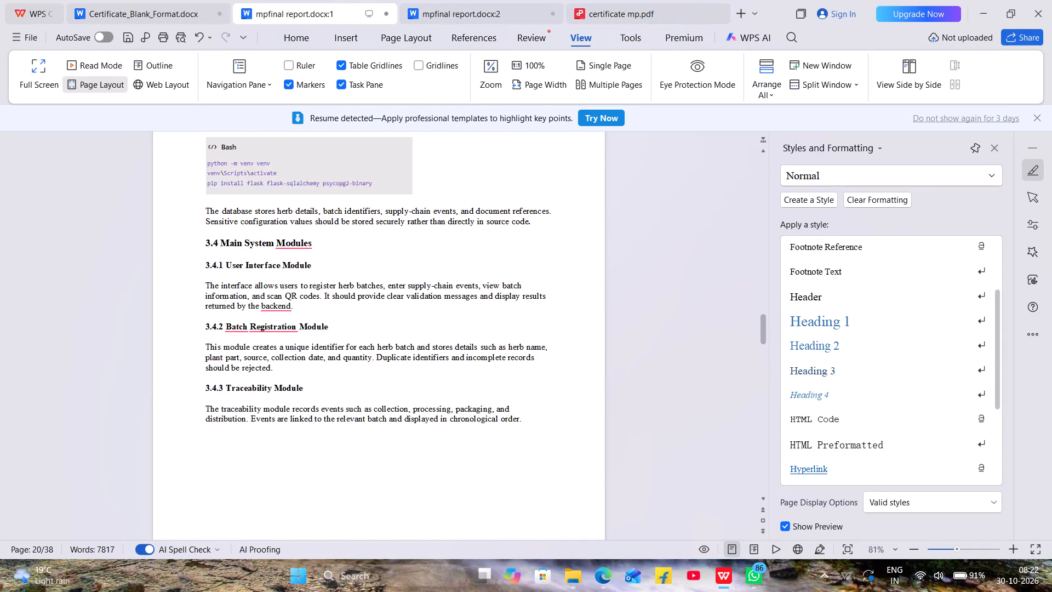
{"action": "scroll", "coordinate": [591, 334], "scroll_direction": "up", "scroll_amount": 18}
{"action": "scroll", "coordinate": [589, 335], "scroll_direction": "up", "scroll_amount": 4}
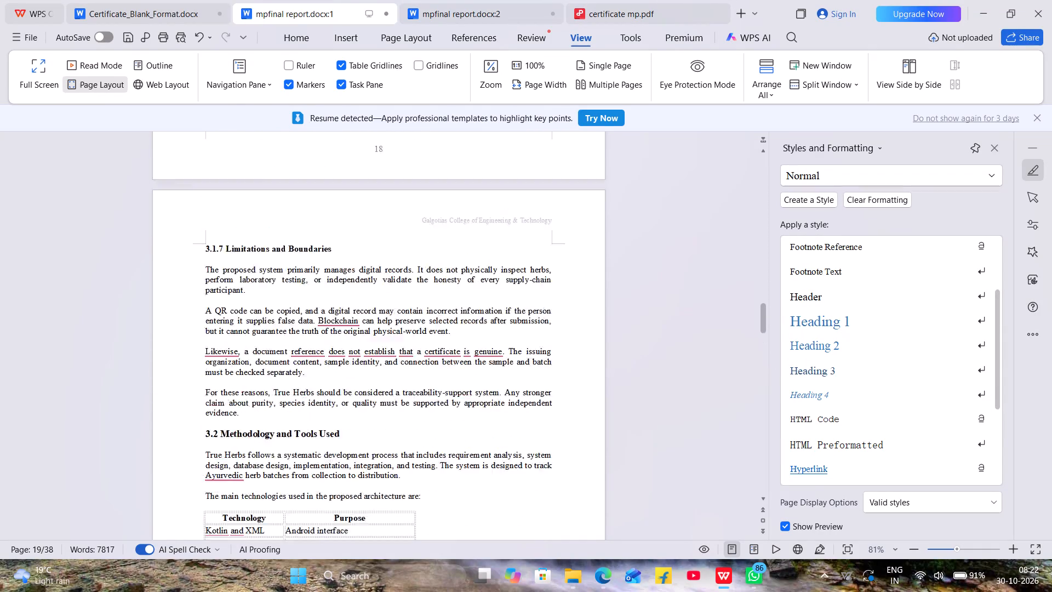
{"action": "scroll", "coordinate": [589, 335], "scroll_direction": "up", "scroll_amount": 1}
{"action": "scroll", "coordinate": [589, 335], "scroll_direction": "down", "scroll_amount": 9}
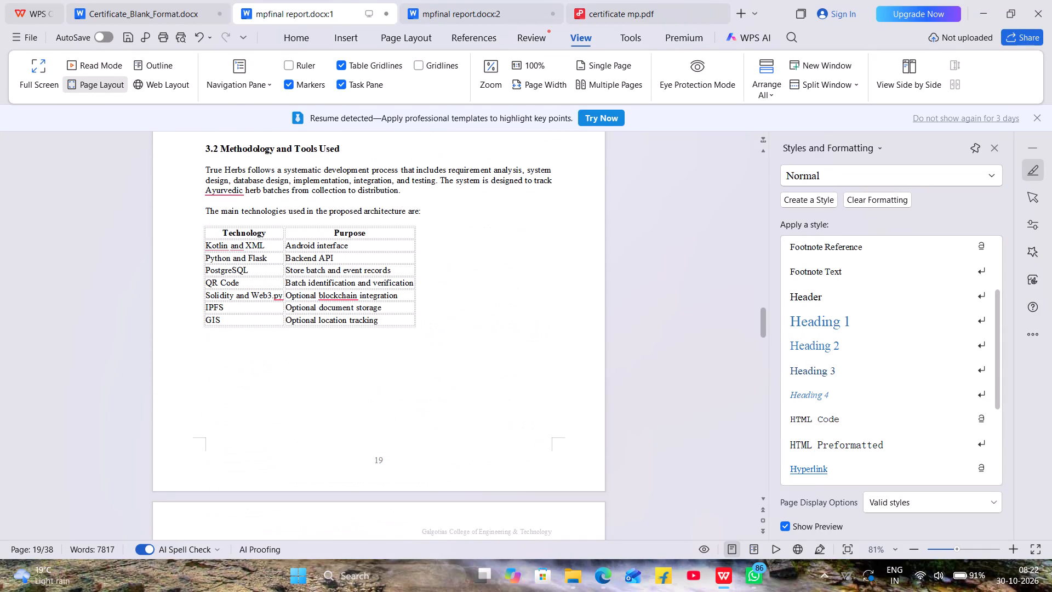
{"action": "scroll", "coordinate": [589, 335], "scroll_direction": "up", "scroll_amount": 5}
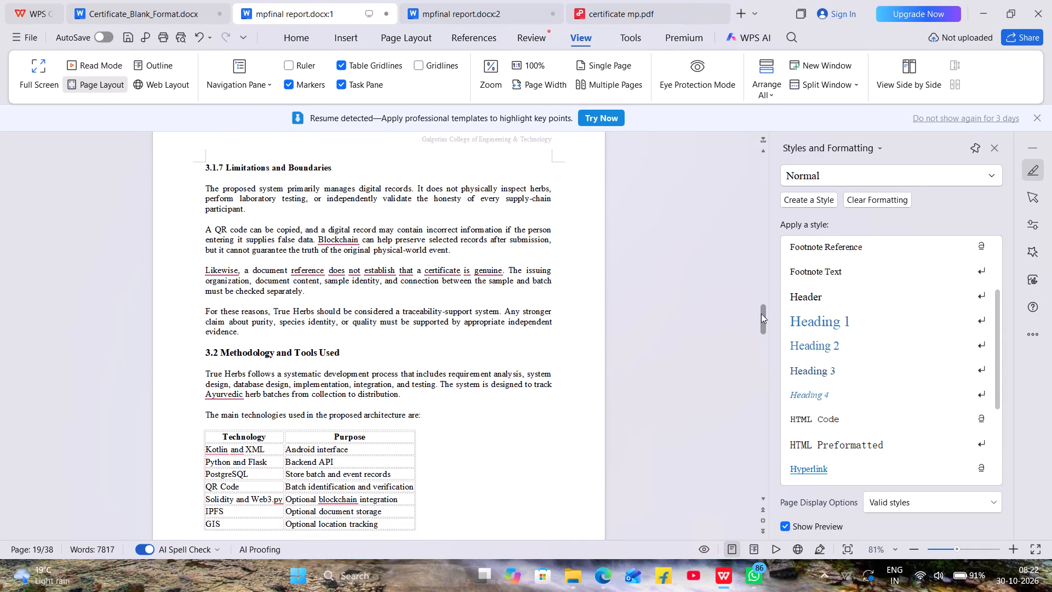
In the Table of Contents, set the page numbers of 3.2 Methodology and Tools Used and 3.2.1 Our Approach to 19.
{"action": "left_click_drag", "start_coordinate": [761, 314], "coordinate": [771, 200]}
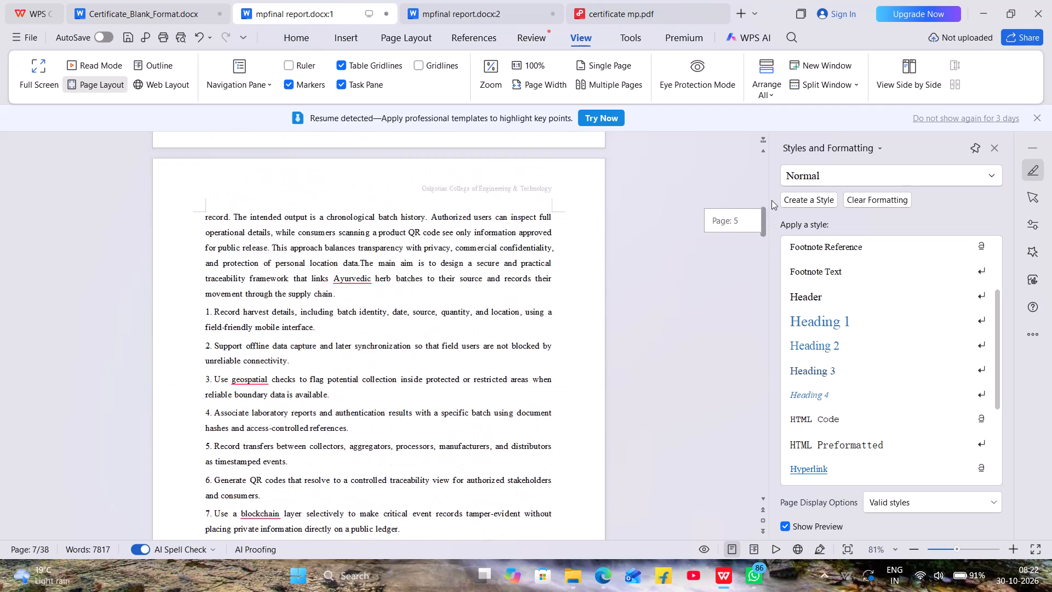
{"action": "left_click_drag", "start_coordinate": [771, 200], "coordinate": [767, 206]}
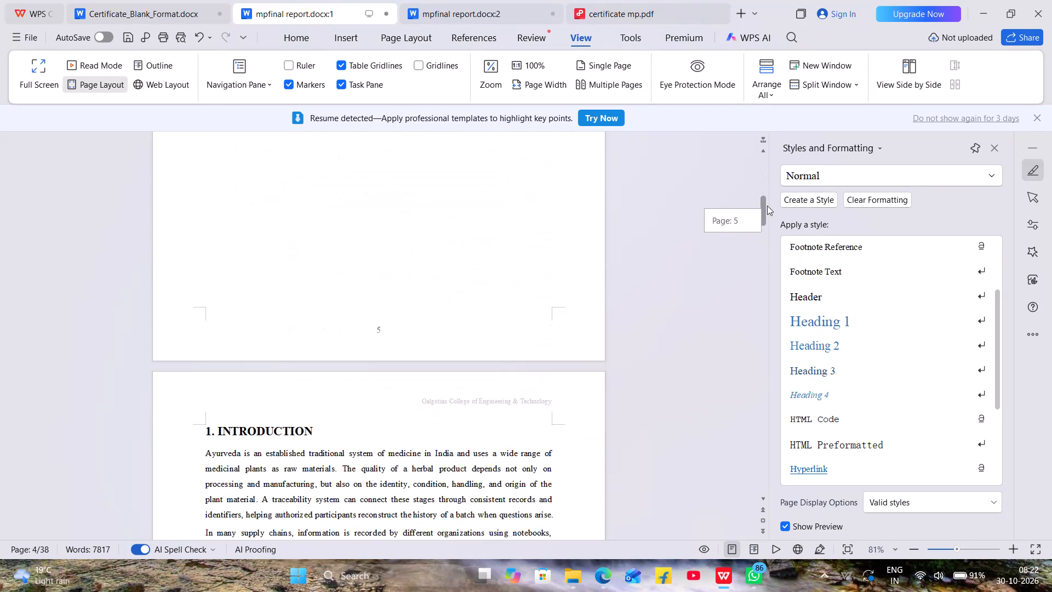
{"action": "left_click_drag", "start_coordinate": [767, 206], "coordinate": [767, 198]}
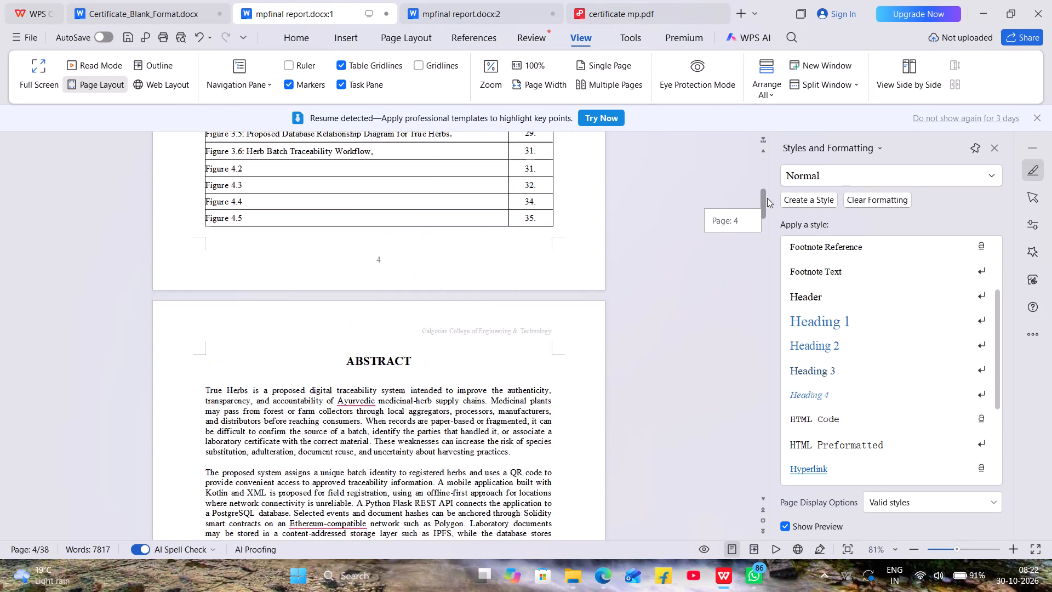
{"action": "left_click_drag", "start_coordinate": [767, 198], "coordinate": [768, 187]}
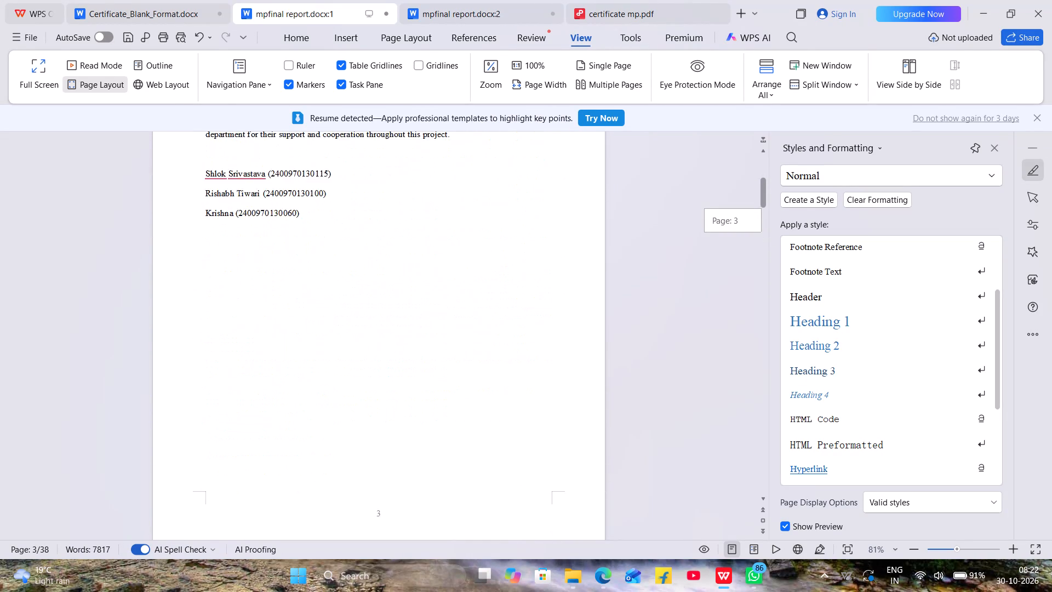
{"action": "left_click_drag", "start_coordinate": [768, 187], "coordinate": [768, 190]}
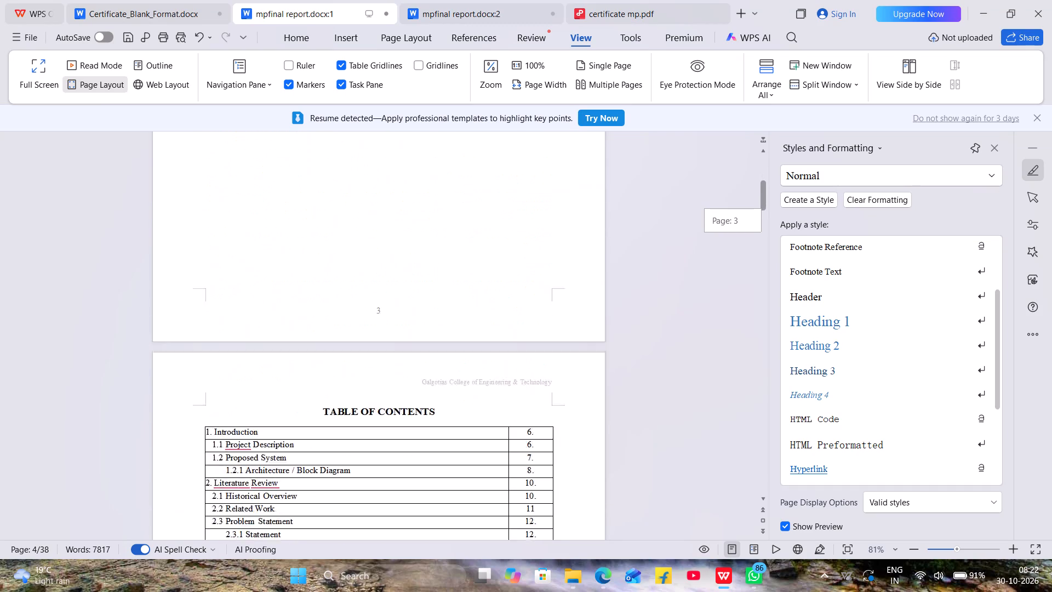
{"action": "left_click_drag", "start_coordinate": [768, 190], "coordinate": [768, 195]}
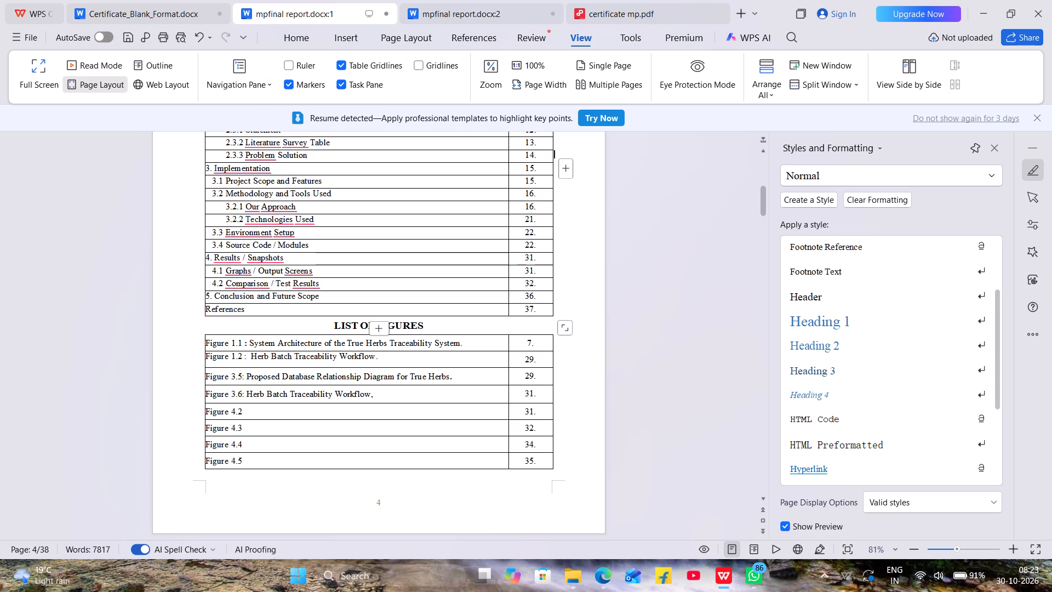
{"action": "left_click", "coordinate": [533, 191]}
{"action": "key", "text": "BackSpace"}
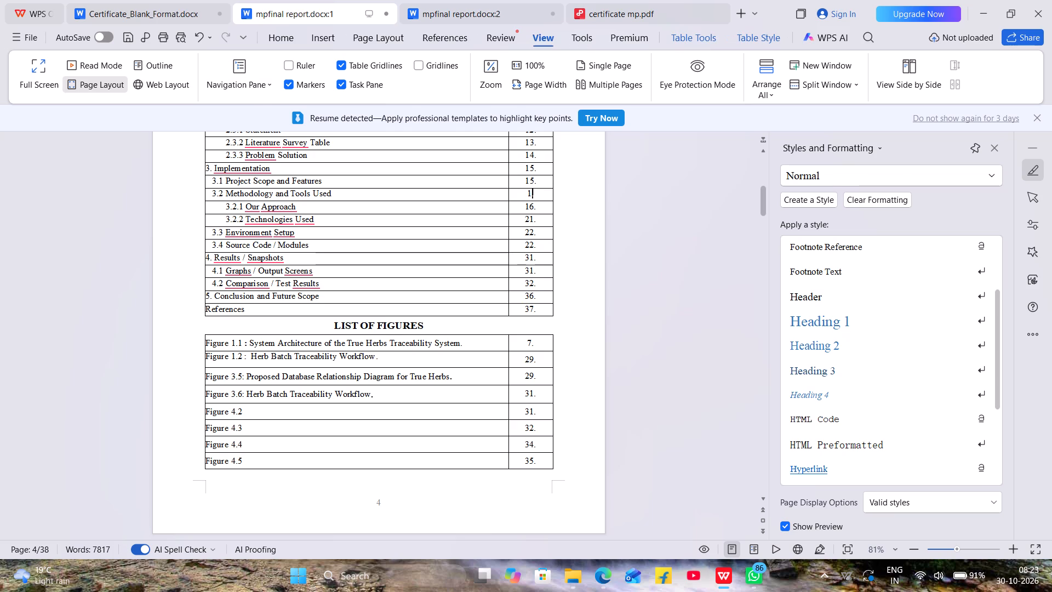
{"action": "key", "text": "9"}
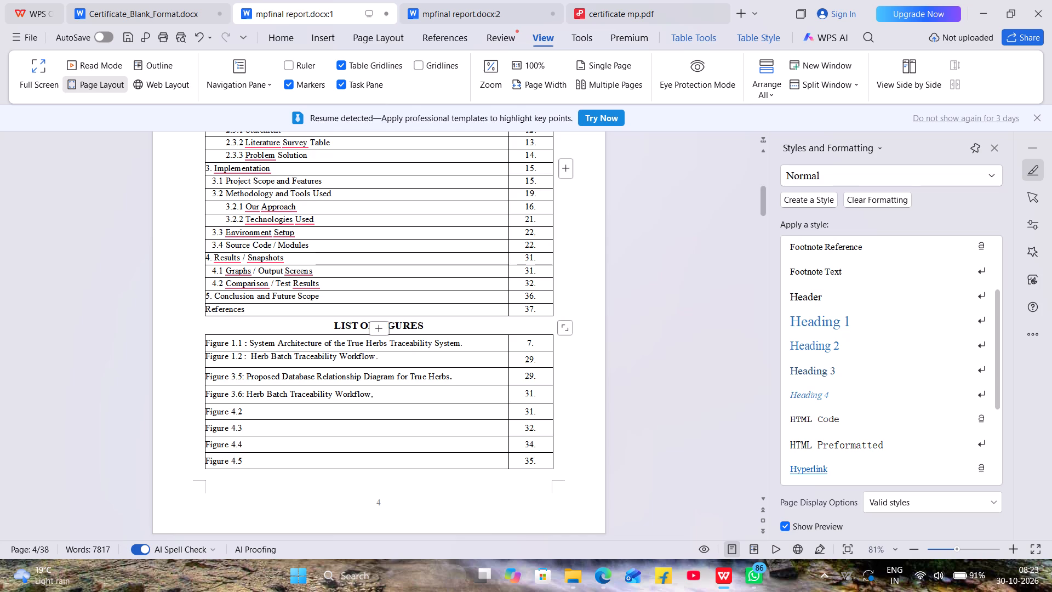
{"action": "left_click", "coordinate": [532, 206]}
{"action": "key", "text": "BackSpace"}
{"action": "key", "text": "9"}
Look through the report from 1. Introduction to 3.2 Methodology and Tools Used, checking the headings against their page numbers.
{"action": "scroll", "coordinate": [532, 207], "scroll_direction": "down", "scroll_amount": 20}
{"action": "scroll", "coordinate": [532, 207], "scroll_direction": "down", "scroll_amount": 10}
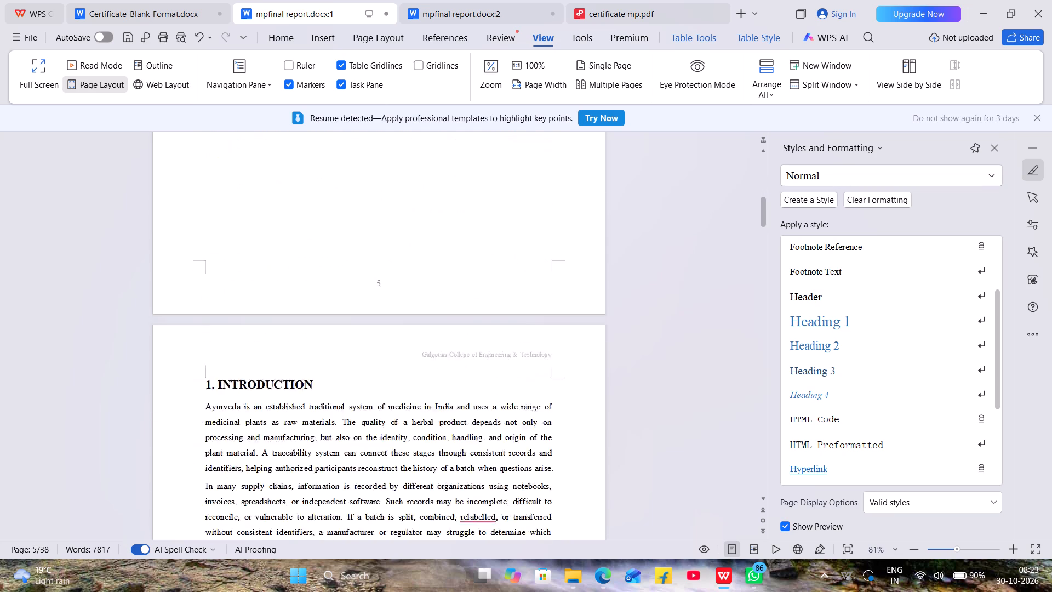
{"action": "scroll", "coordinate": [533, 208], "scroll_direction": "down", "scroll_amount": 20}
{"action": "scroll", "coordinate": [533, 208], "scroll_direction": "down", "scroll_amount": 17}
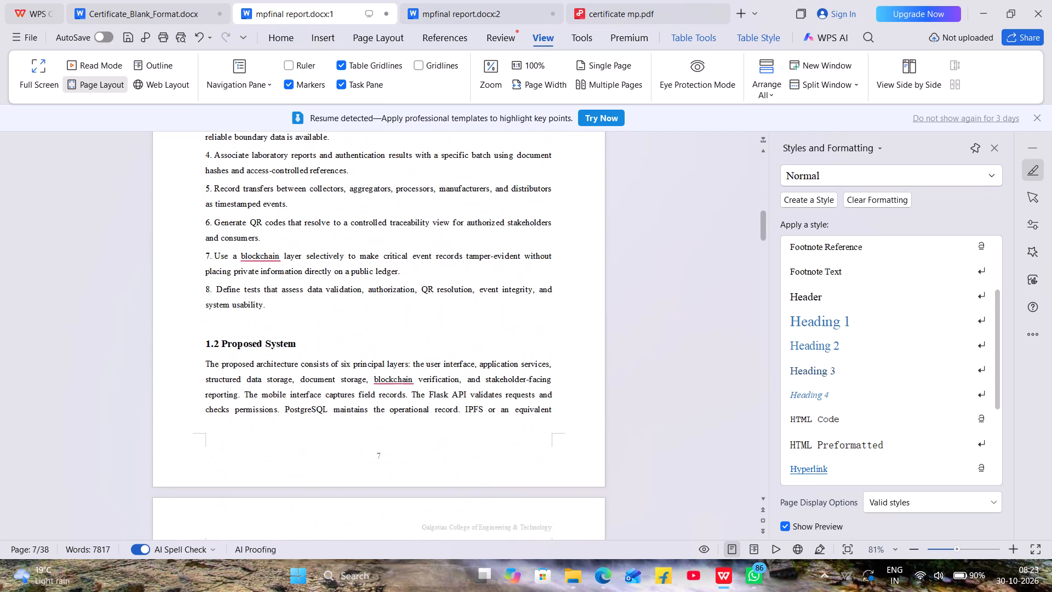
{"action": "scroll", "coordinate": [533, 208], "scroll_direction": "down", "scroll_amount": 20}
{"action": "scroll", "coordinate": [533, 208], "scroll_direction": "down", "scroll_amount": 14}
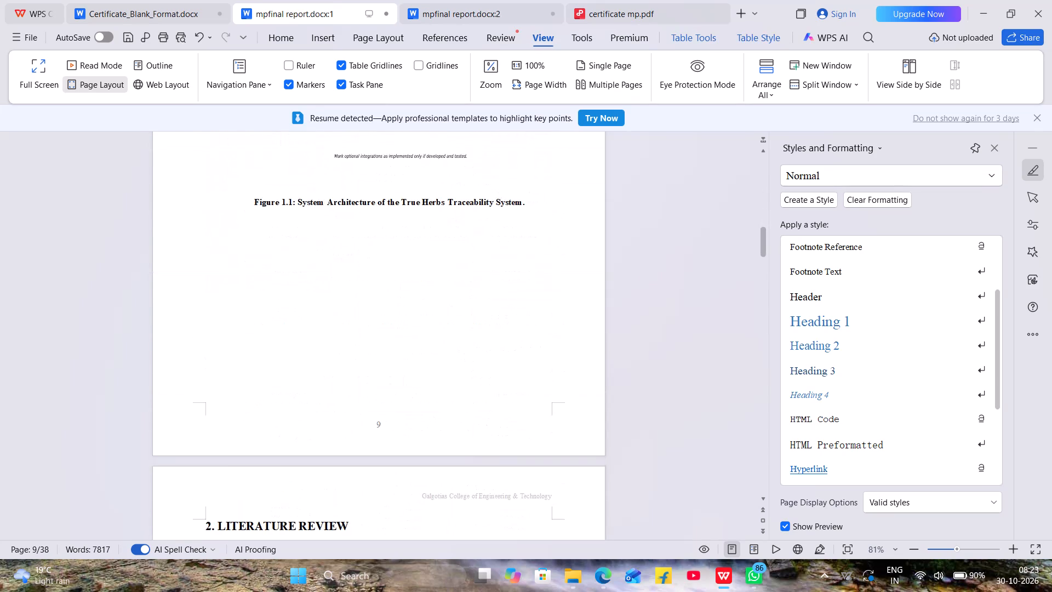
{"action": "scroll", "coordinate": [533, 208], "scroll_direction": "down", "scroll_amount": 10}
{"action": "scroll", "coordinate": [533, 208], "scroll_direction": "down", "scroll_amount": 17}
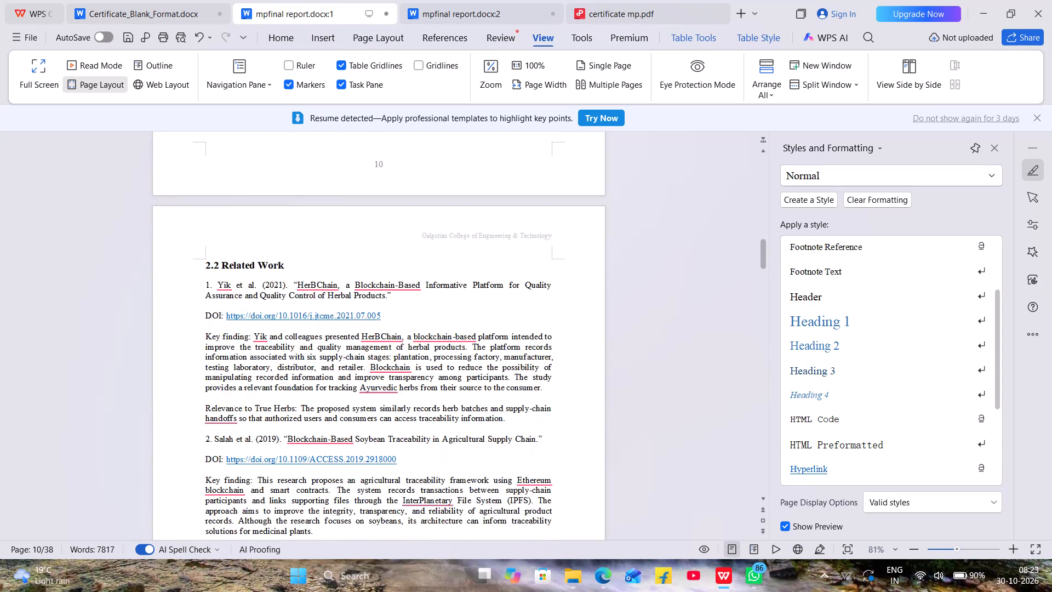
{"action": "scroll", "coordinate": [533, 208], "scroll_direction": "down", "scroll_amount": 12}
{"action": "scroll", "coordinate": [533, 208], "scroll_direction": "down", "scroll_amount": 16}
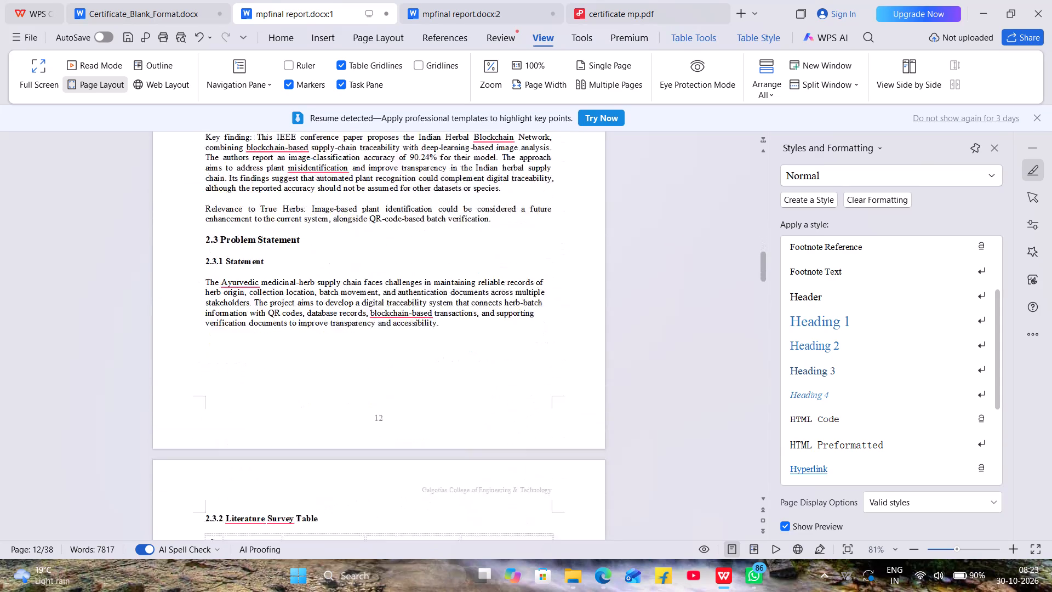
{"action": "scroll", "coordinate": [533, 208], "scroll_direction": "down", "scroll_amount": 3}
{"action": "scroll", "coordinate": [533, 208], "scroll_direction": "down", "scroll_amount": 20}
{"action": "scroll", "coordinate": [533, 208], "scroll_direction": "down", "scroll_amount": 9}
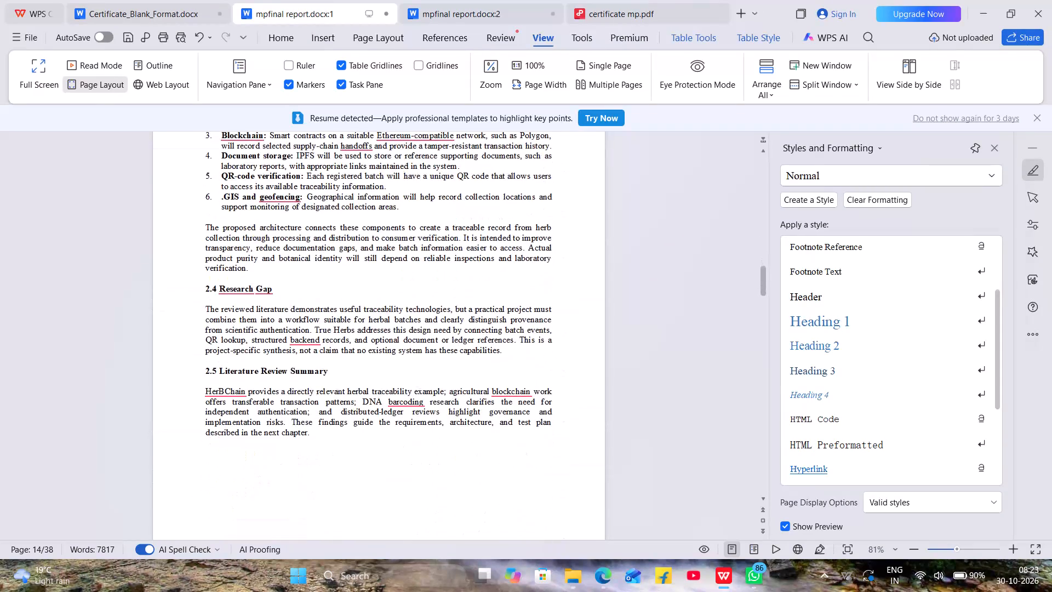
{"action": "scroll", "coordinate": [533, 208], "scroll_direction": "down", "scroll_amount": 13}
{"action": "scroll", "coordinate": [533, 208], "scroll_direction": "down", "scroll_amount": 20}
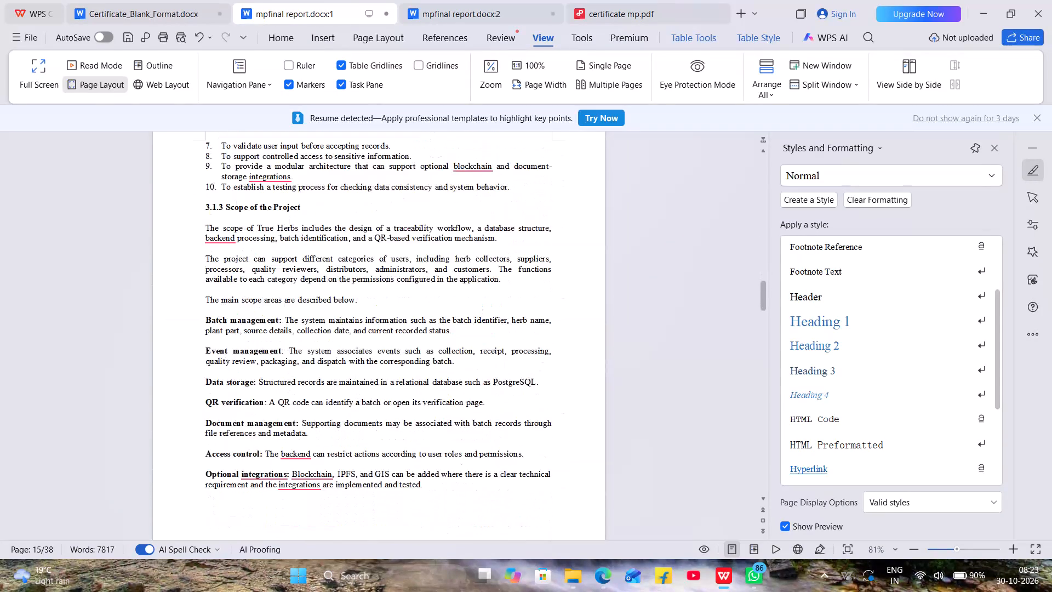
{"action": "scroll", "coordinate": [533, 208], "scroll_direction": "down", "scroll_amount": 18}
{"action": "scroll", "coordinate": [533, 208], "scroll_direction": "down", "scroll_amount": 14}
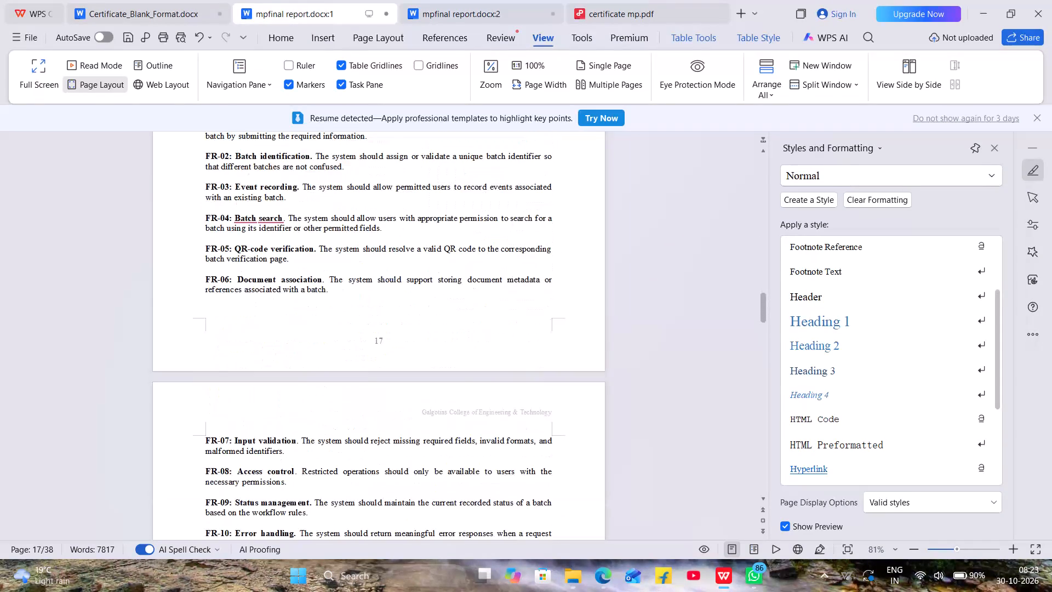
{"action": "scroll", "coordinate": [533, 208], "scroll_direction": "down", "scroll_amount": 18}
{"action": "scroll", "coordinate": [533, 208], "scroll_direction": "down", "scroll_amount": 6}
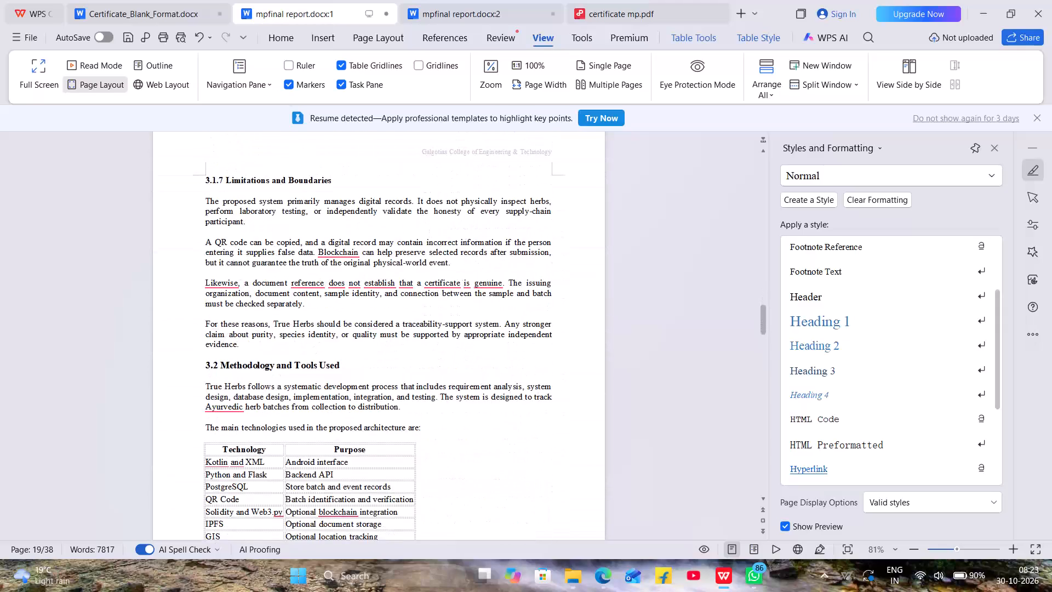
Check which pages 3.3 Environment Setup and the 3.4 Main System Modules subsections, through 3.4.7 Optional GIS Module, fall on.
{"action": "scroll", "coordinate": [533, 208], "scroll_direction": "down", "scroll_amount": 7}
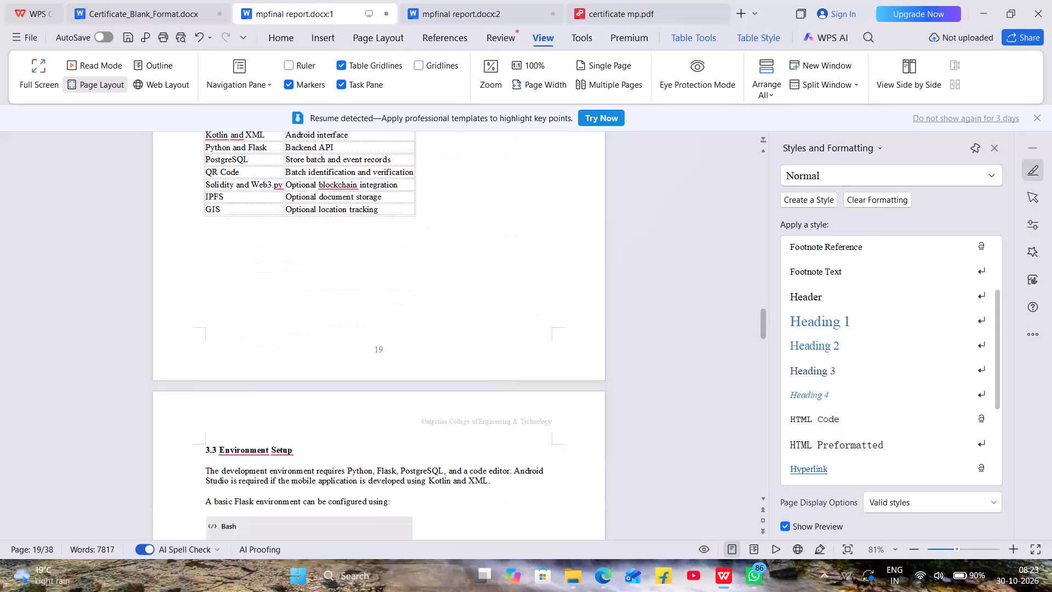
{"action": "scroll", "coordinate": [533, 208], "scroll_direction": "down", "scroll_amount": 4}
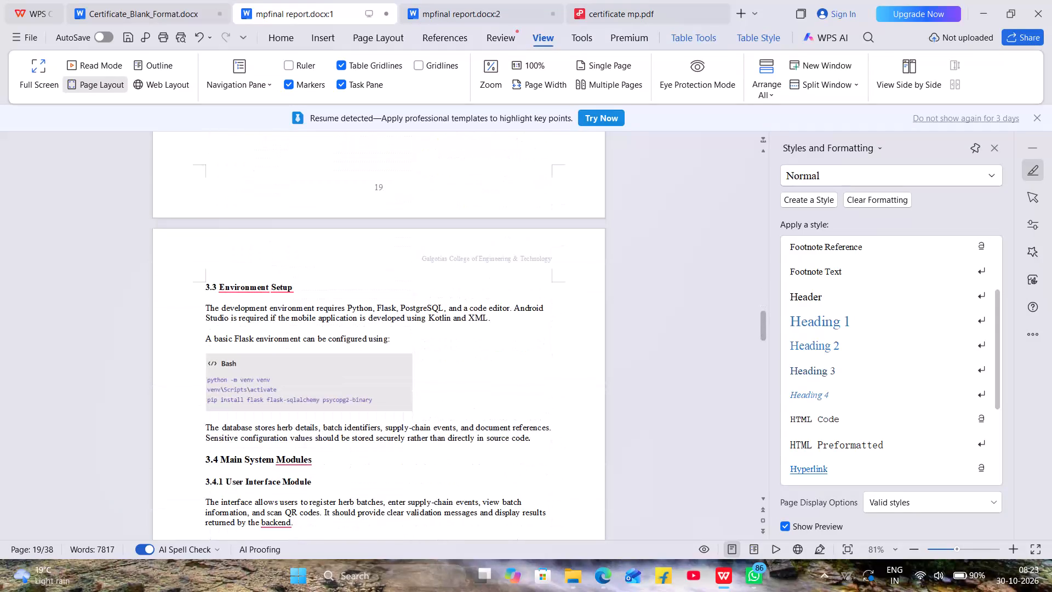
{"action": "scroll", "coordinate": [533, 208], "scroll_direction": "down", "scroll_amount": 3}
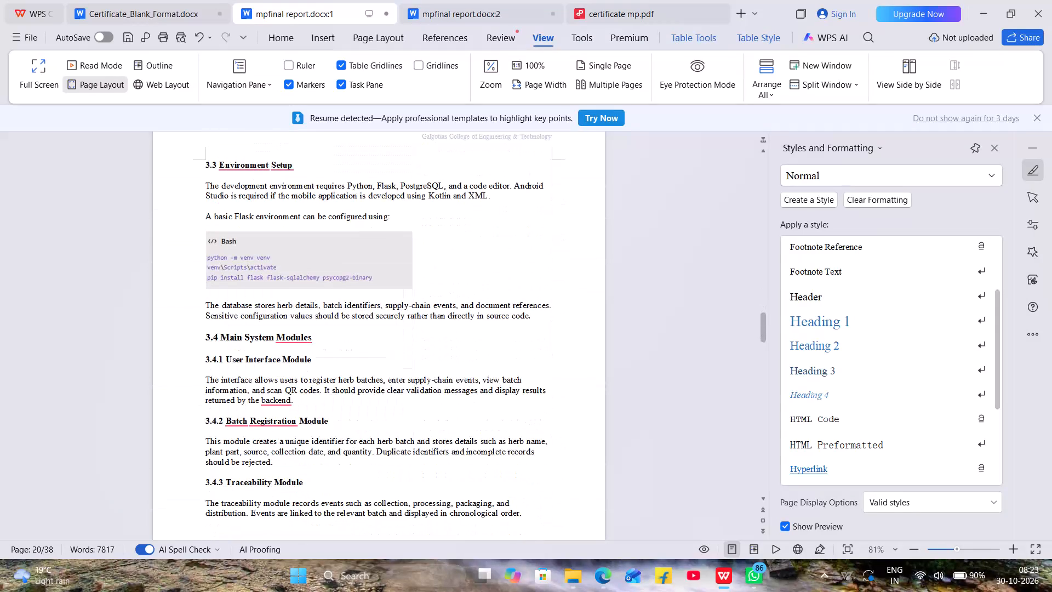
{"action": "scroll", "coordinate": [533, 208], "scroll_direction": "down", "scroll_amount": 15}
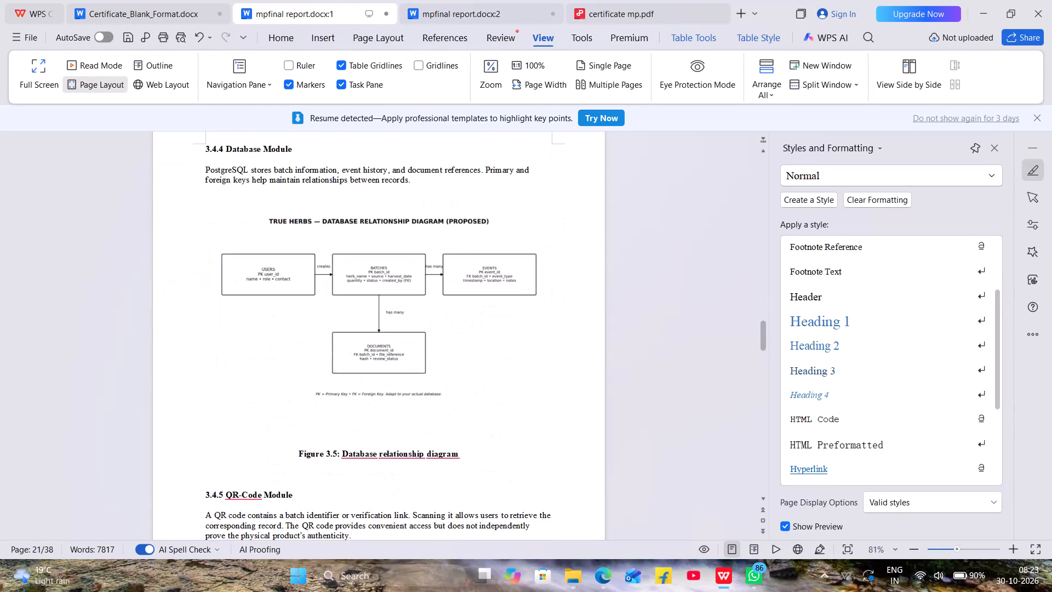
{"action": "scroll", "coordinate": [533, 208], "scroll_direction": "down", "scroll_amount": 3}
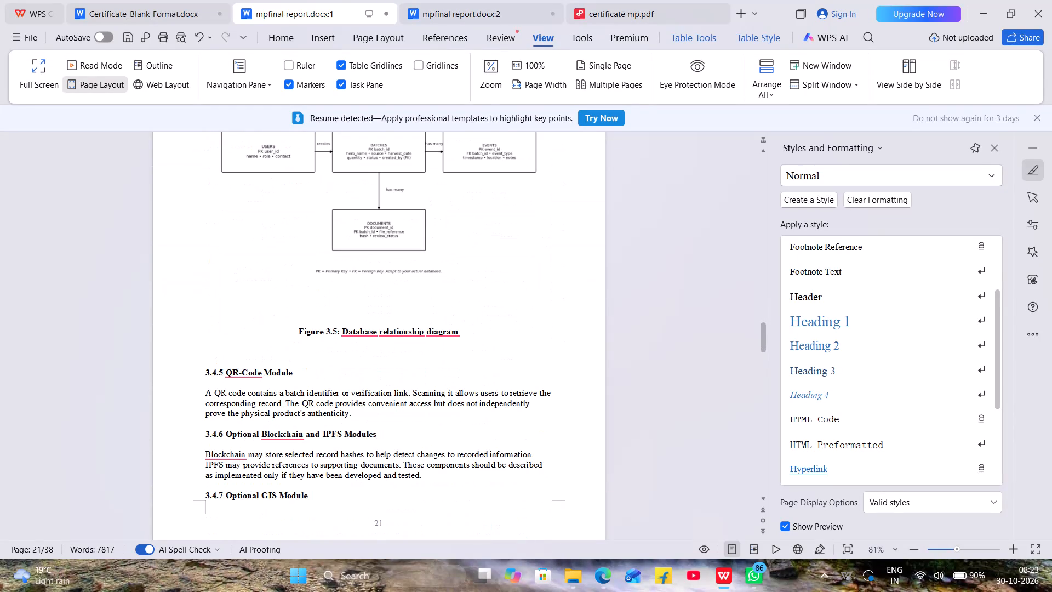
Check which pages the rest of Chapter 3 falls on, from 3.4.7 Optional GIS Module through 3.8 Testing Strategy to 3.10 Chapter Summary.
{"action": "scroll", "coordinate": [503, 322], "scroll_direction": "down", "scroll_amount": 17}
{"action": "scroll", "coordinate": [503, 322], "scroll_direction": "down", "scroll_amount": 14}
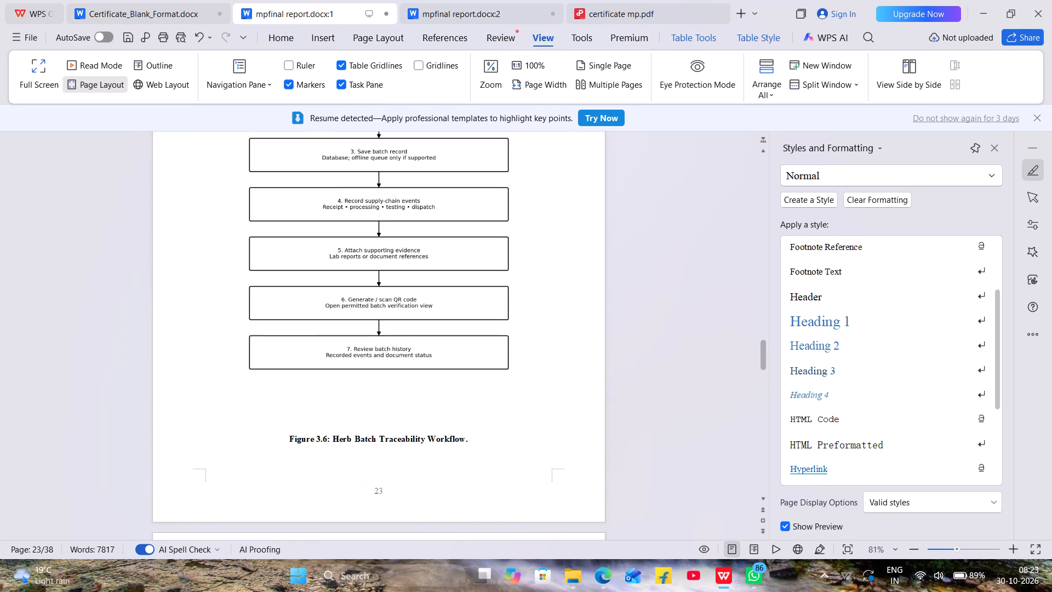
{"action": "scroll", "coordinate": [503, 322], "scroll_direction": "down", "scroll_amount": 3}
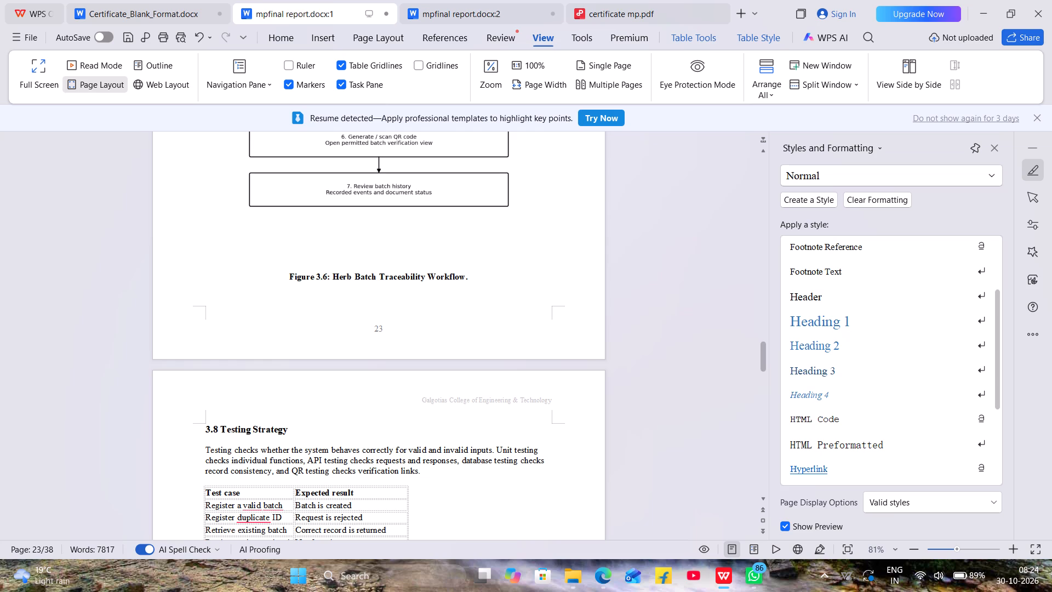
{"action": "scroll", "coordinate": [438, 375], "scroll_direction": "down", "scroll_amount": 7}
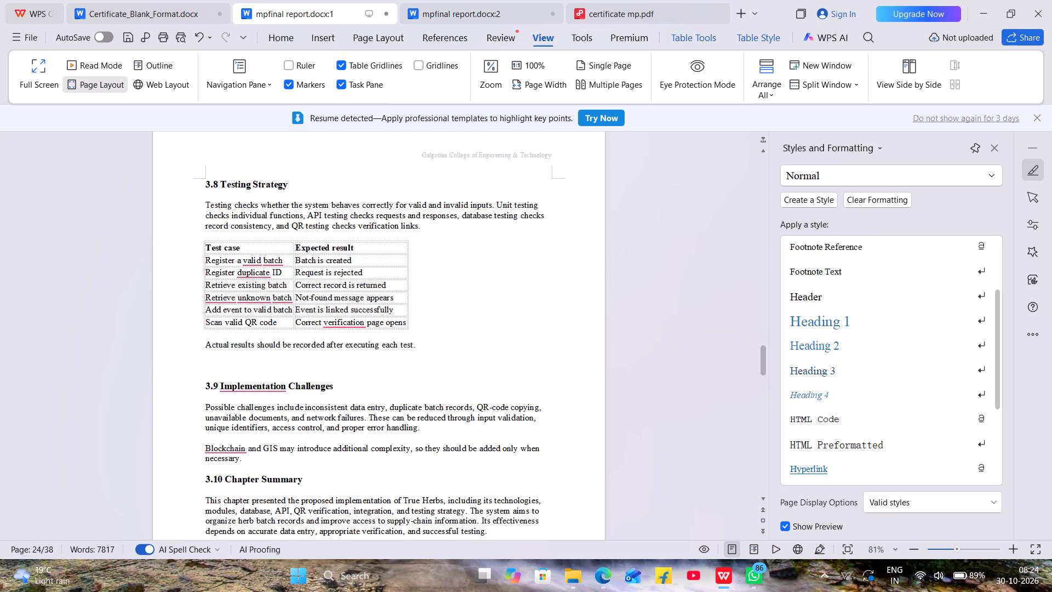
Check which pages the Chapter 4 headings fall on, from 4.1 Introduction through 4.12 Discussion.
{"action": "scroll", "coordinate": [438, 375], "scroll_direction": "down", "scroll_amount": 17}
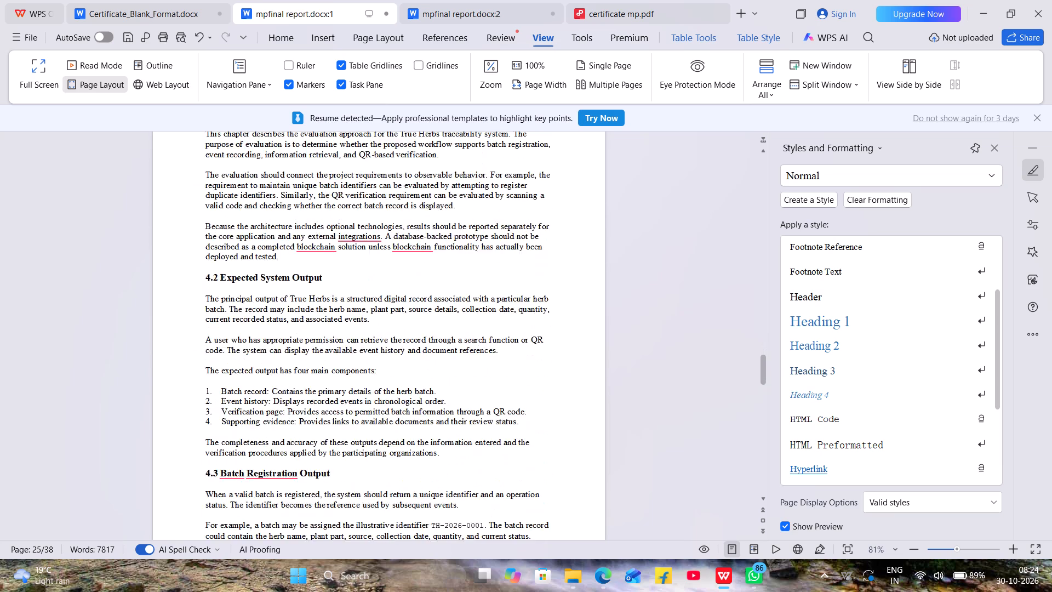
{"action": "scroll", "coordinate": [438, 375], "scroll_direction": "down", "scroll_amount": 3}
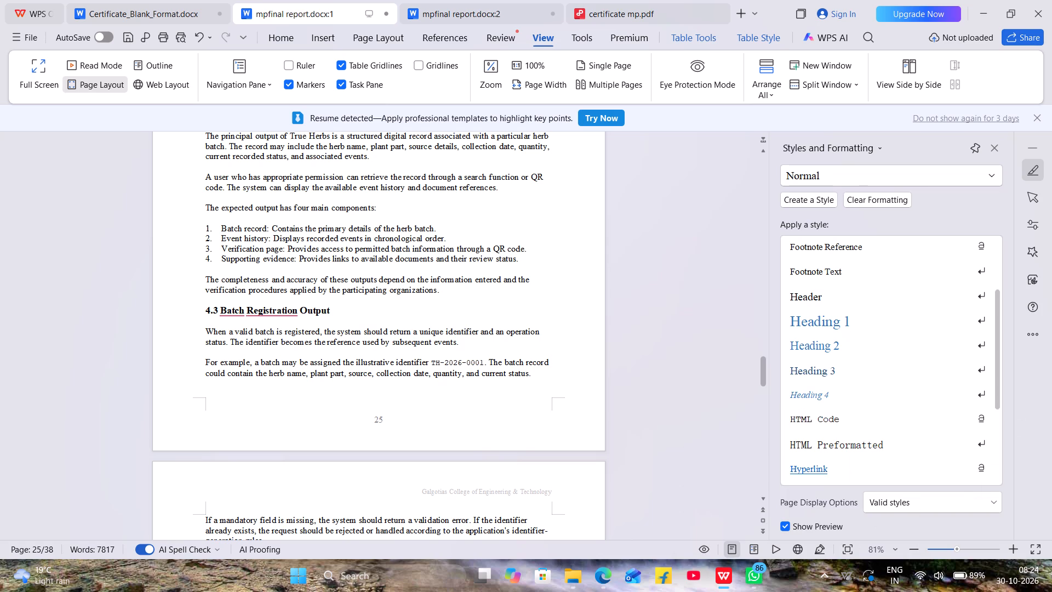
{"action": "scroll", "coordinate": [531, 519], "scroll_direction": "down", "scroll_amount": 20}
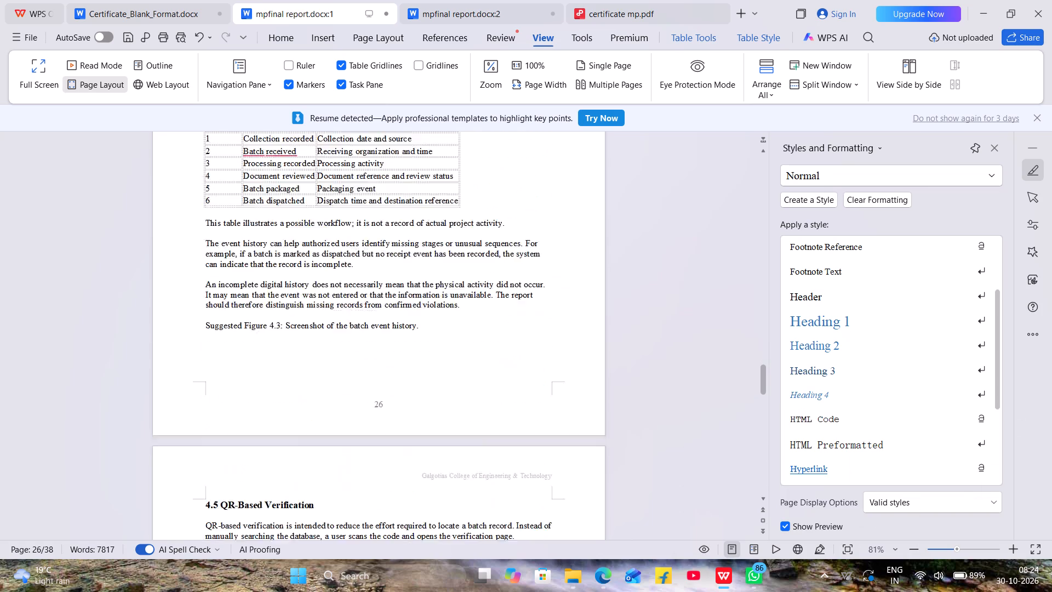
{"action": "scroll", "coordinate": [531, 519], "scroll_direction": "down", "scroll_amount": 20}
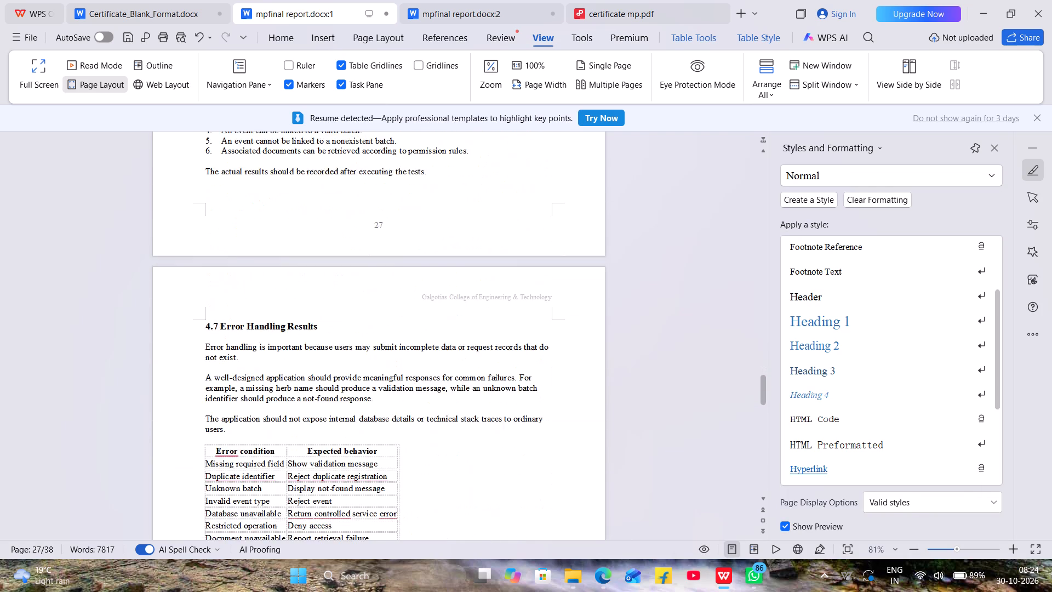
{"action": "scroll", "coordinate": [531, 519], "scroll_direction": "down", "scroll_amount": 17}
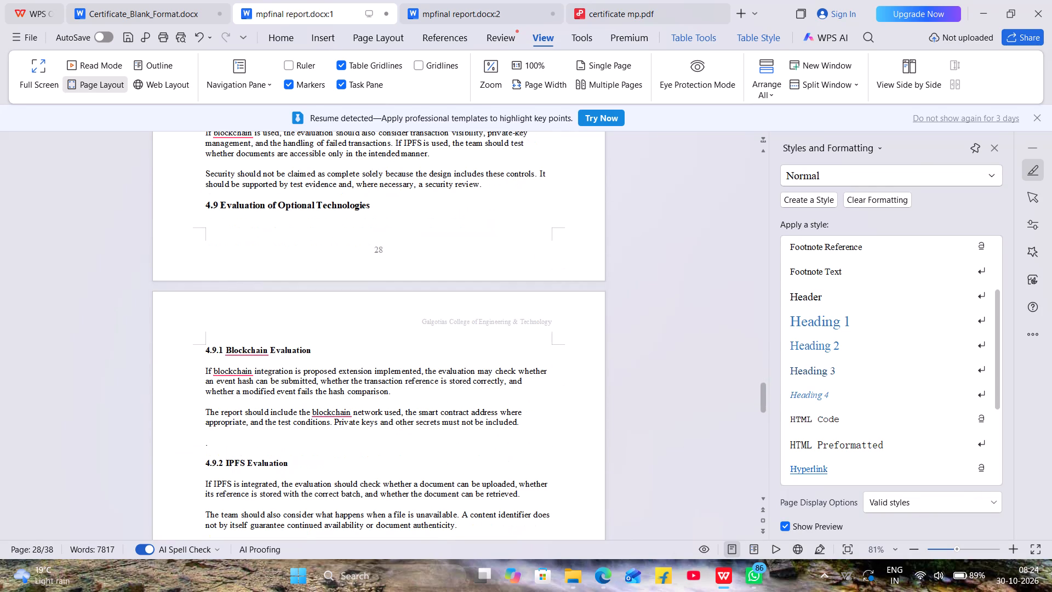
{"action": "scroll", "coordinate": [541, 316], "scroll_direction": "down", "scroll_amount": 16}
{"action": "scroll", "coordinate": [541, 316], "scroll_direction": "down", "scroll_amount": 10}
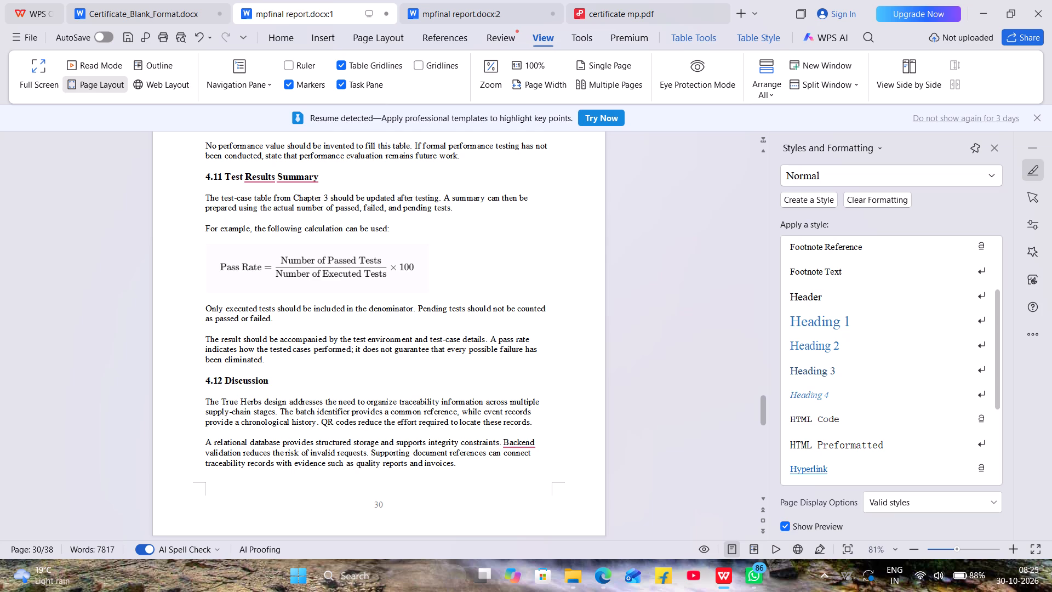
Recheck the heading pages backwards from 4.12 Discussion through the start of Chapter 4 to 3.8 Testing Strategy.
{"action": "scroll", "coordinate": [263, 346], "scroll_direction": "up", "scroll_amount": 1}
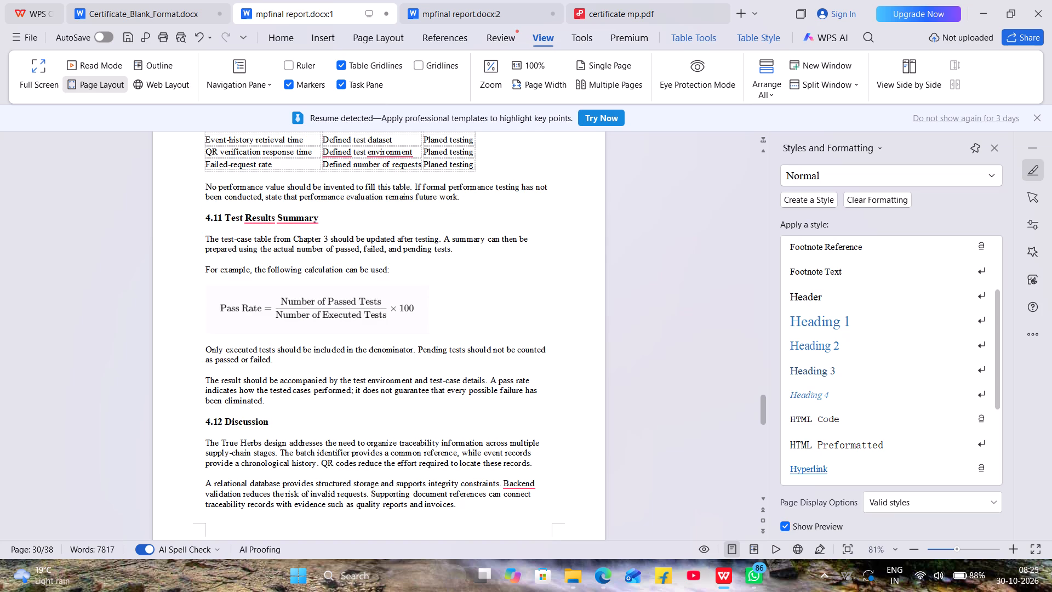
{"action": "scroll", "coordinate": [421, 324], "scroll_direction": "up", "scroll_amount": 4}
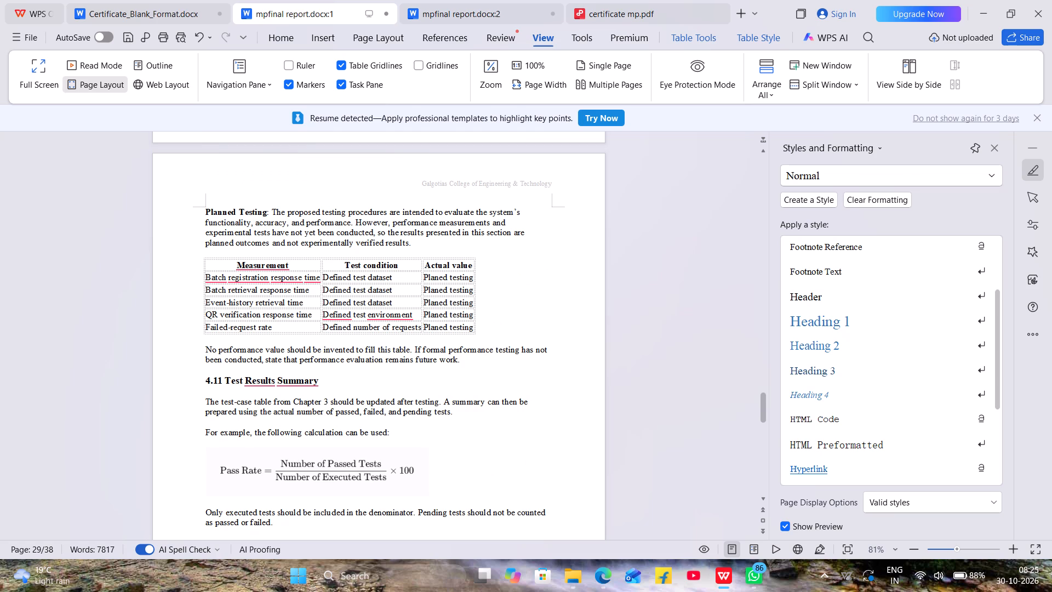
{"action": "scroll", "coordinate": [568, 293], "scroll_direction": "up", "scroll_amount": 2}
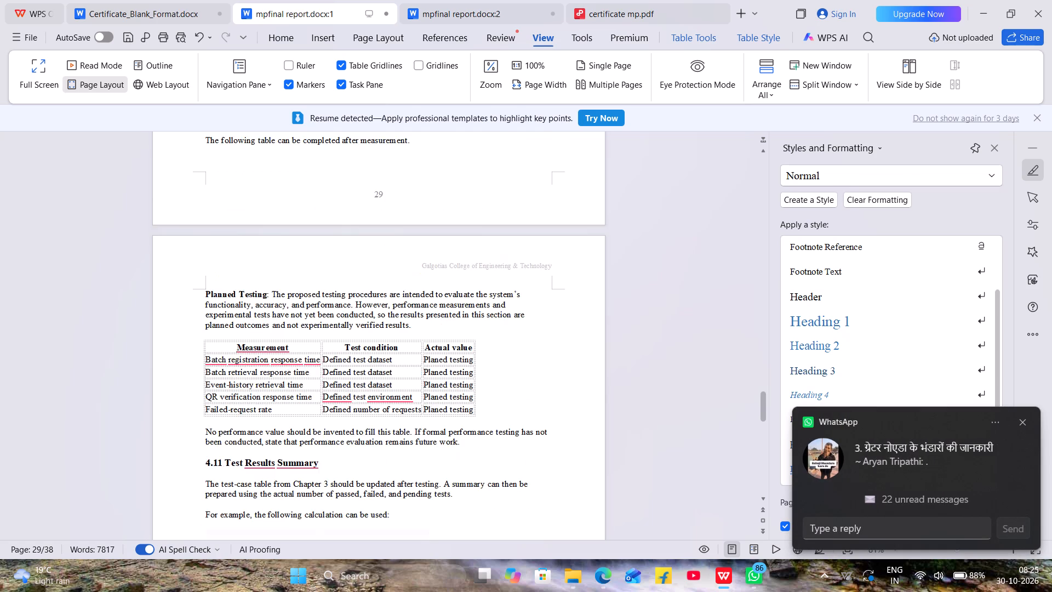
{"action": "scroll", "coordinate": [568, 293], "scroll_direction": "up", "scroll_amount": 20}
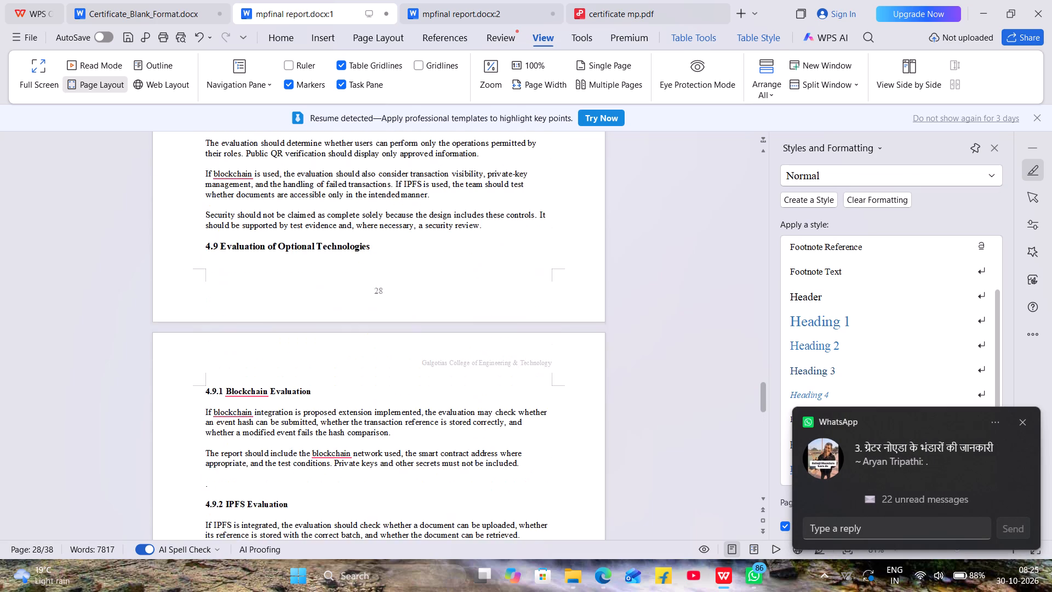
{"action": "scroll", "coordinate": [568, 293], "scroll_direction": "up", "scroll_amount": 17}
{"action": "scroll", "coordinate": [568, 293], "scroll_direction": "up", "scroll_amount": 11}
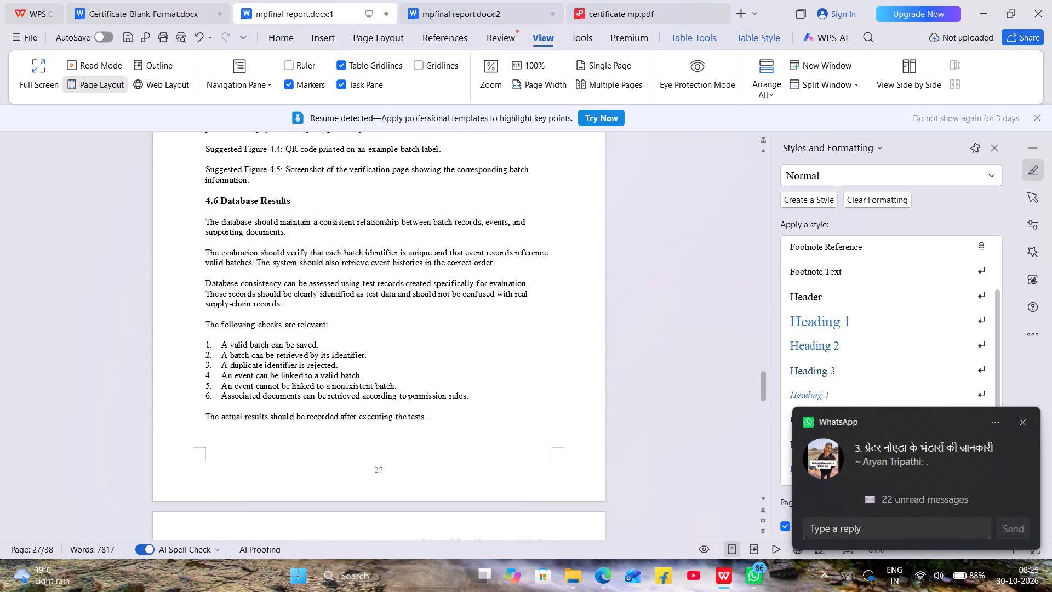
{"action": "scroll", "coordinate": [568, 293], "scroll_direction": "up", "scroll_amount": 11}
{"action": "scroll", "coordinate": [568, 293], "scroll_direction": "up", "scroll_amount": 13}
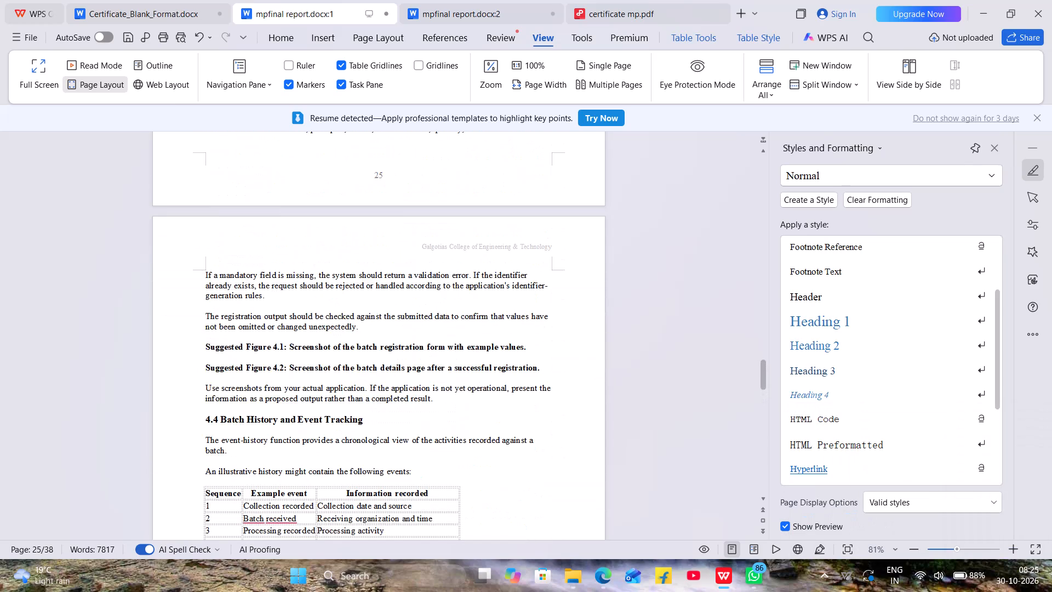
{"action": "scroll", "coordinate": [568, 293], "scroll_direction": "up", "scroll_amount": 13}
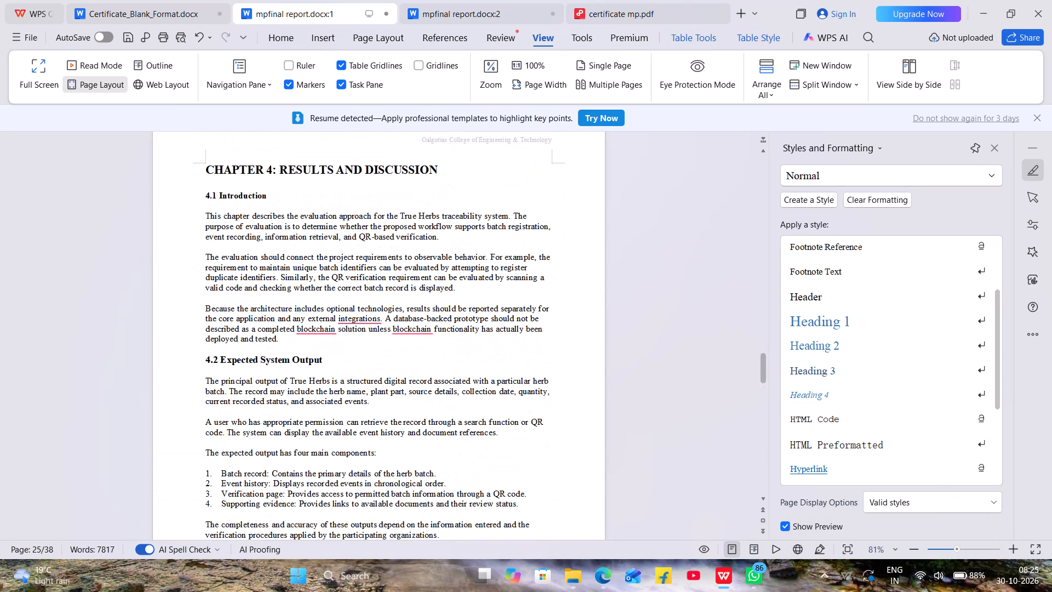
{"action": "scroll", "coordinate": [576, 361], "scroll_direction": "up", "scroll_amount": 9}
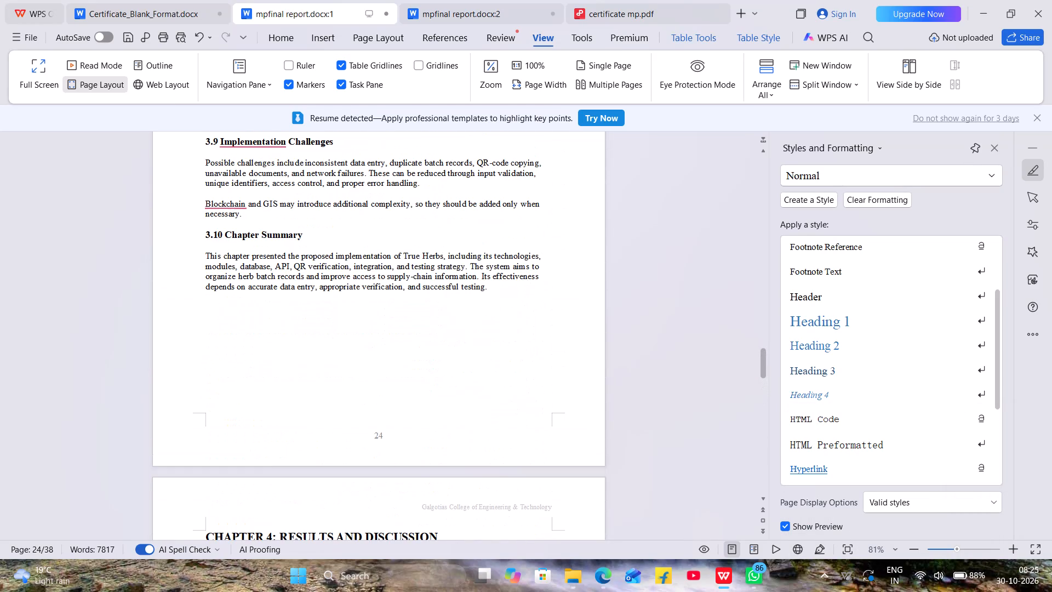
{"action": "scroll", "coordinate": [576, 360], "scroll_direction": "up", "scroll_amount": 7}
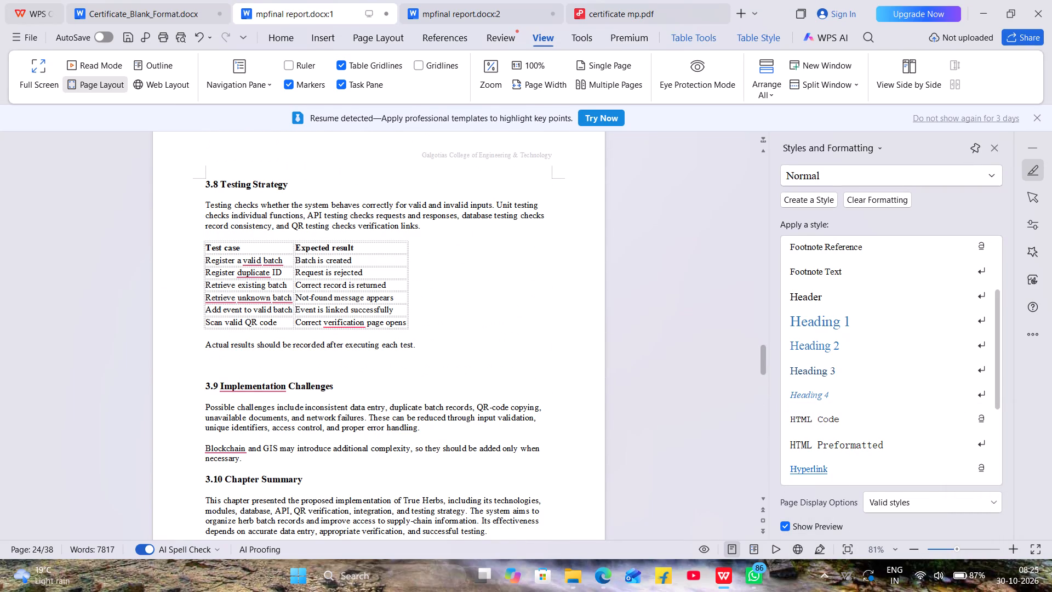
In the Table of Contents, set the page number of 3.2.2 Technologies Used to 20.
{"action": "left_click_drag", "start_coordinate": [761, 366], "coordinate": [769, 259]}
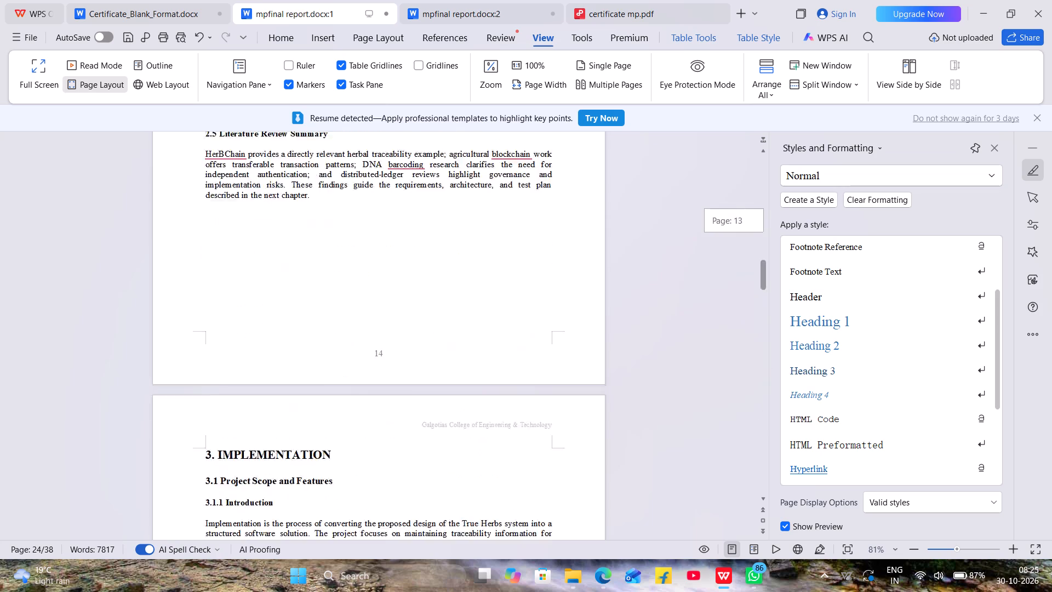
{"action": "left_click_drag", "start_coordinate": [769, 259], "coordinate": [769, 211]}
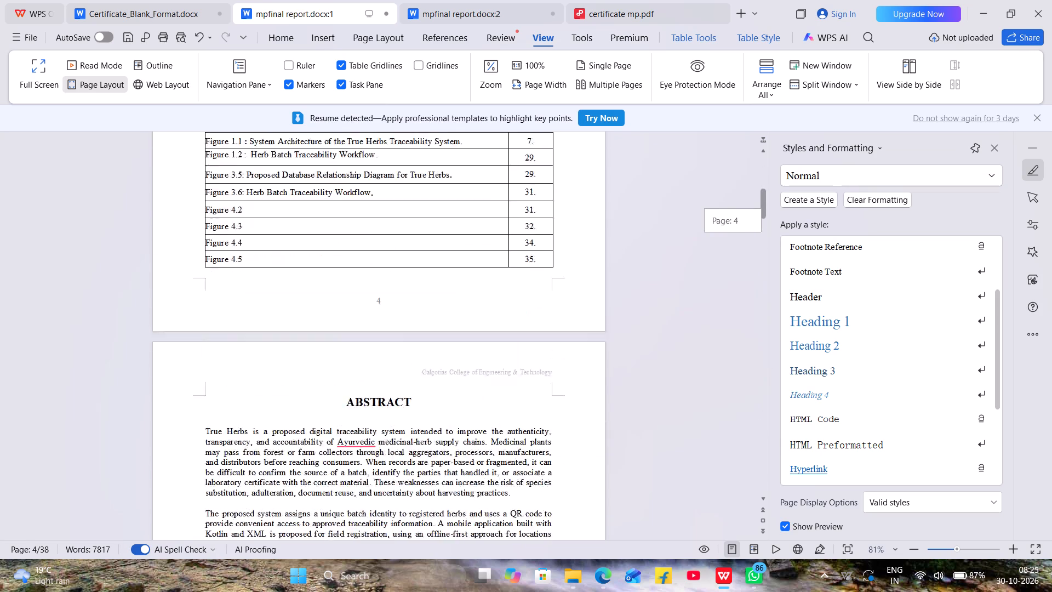
{"action": "left_click_drag", "start_coordinate": [769, 211], "coordinate": [769, 208]}
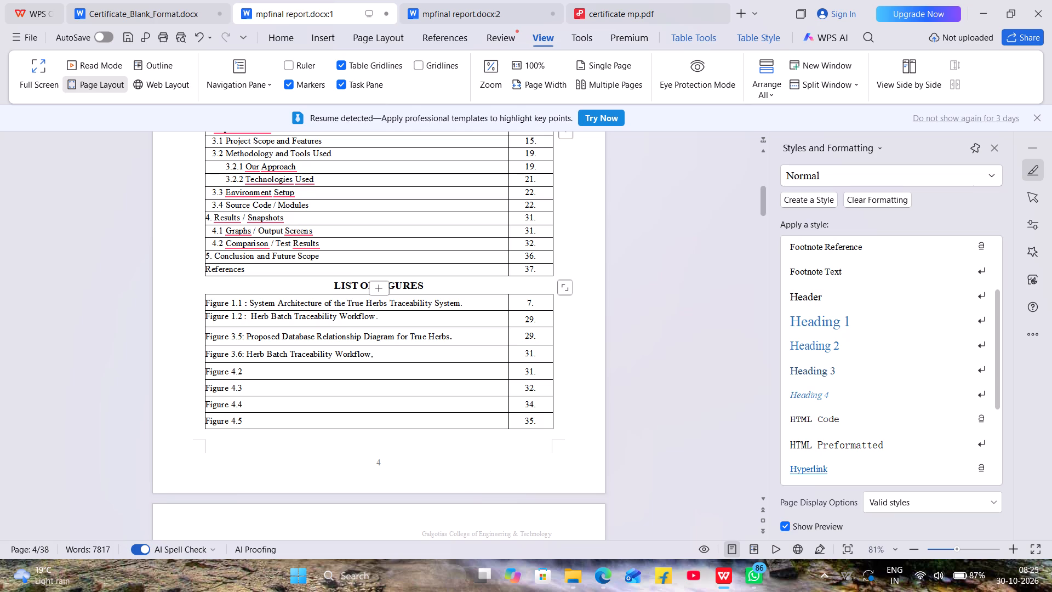
{"action": "left_click", "coordinate": [532, 183]}
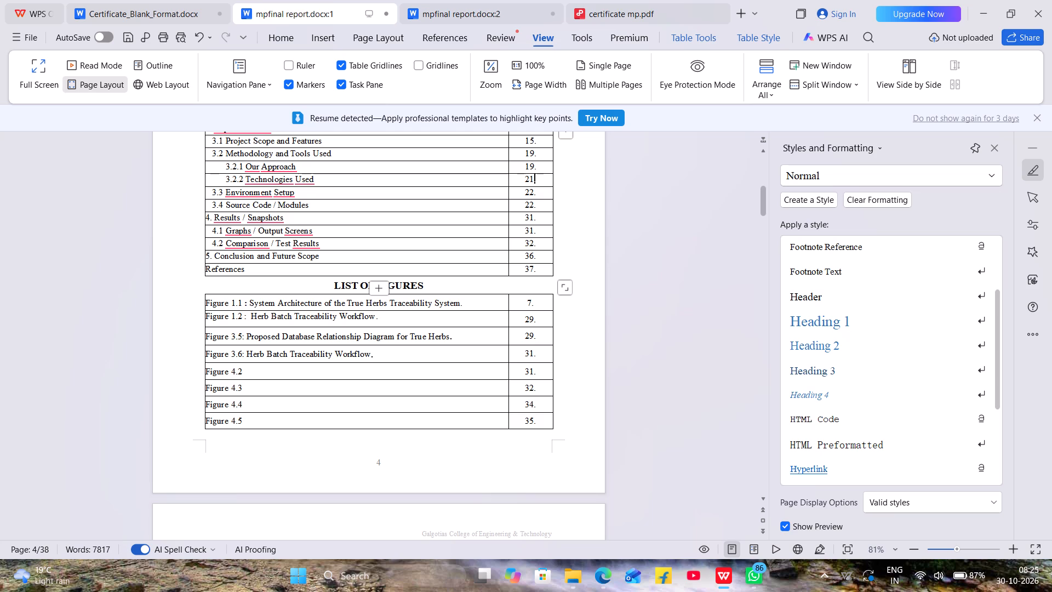
{"action": "left_click", "coordinate": [531, 181]}
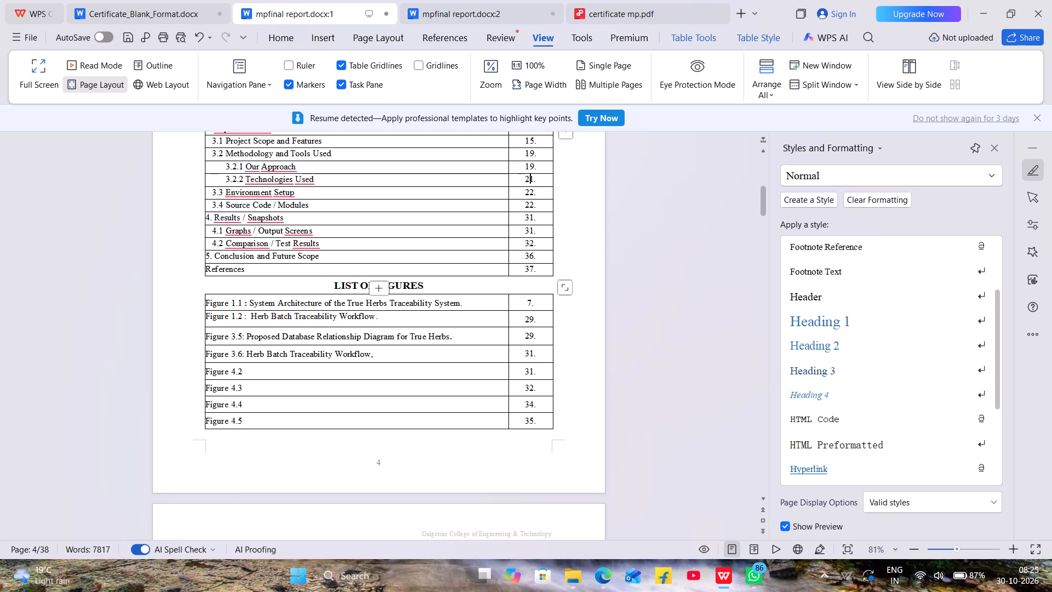
{"action": "left_click", "coordinate": [532, 181]}
{"action": "key", "text": "BackSpace"}
{"action": "key", "text": "0"}
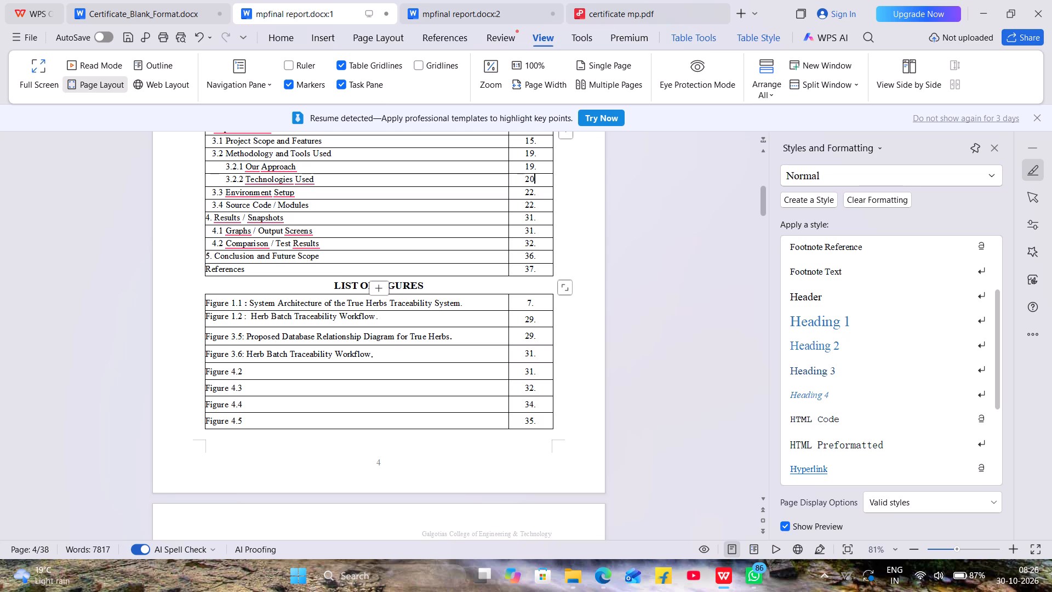
Review the Table of Contents entries and check the text formatting of the 1.1 Project Description entry and the table's title.
{"action": "left_click", "coordinate": [534, 196]}
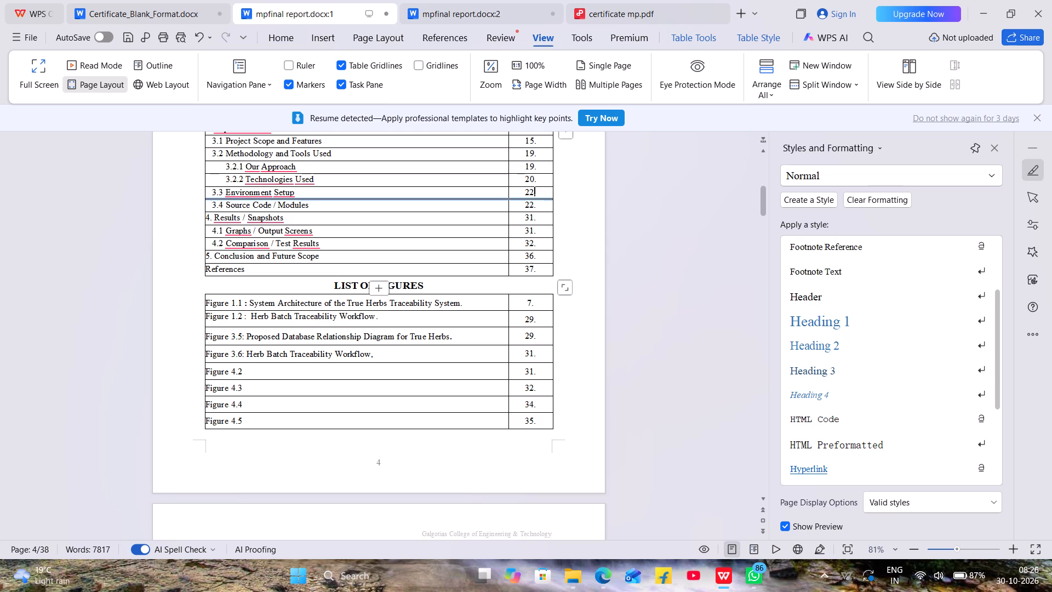
{"action": "scroll", "coordinate": [542, 198], "scroll_direction": "up", "scroll_amount": 4}
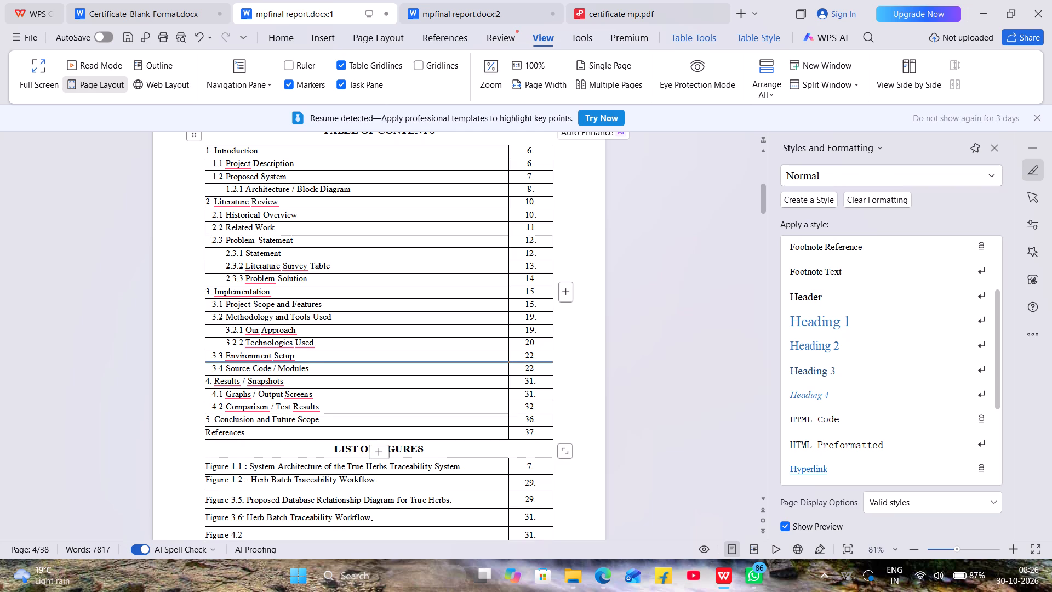
{"action": "scroll", "coordinate": [477, 406], "scroll_direction": "down", "scroll_amount": 2}
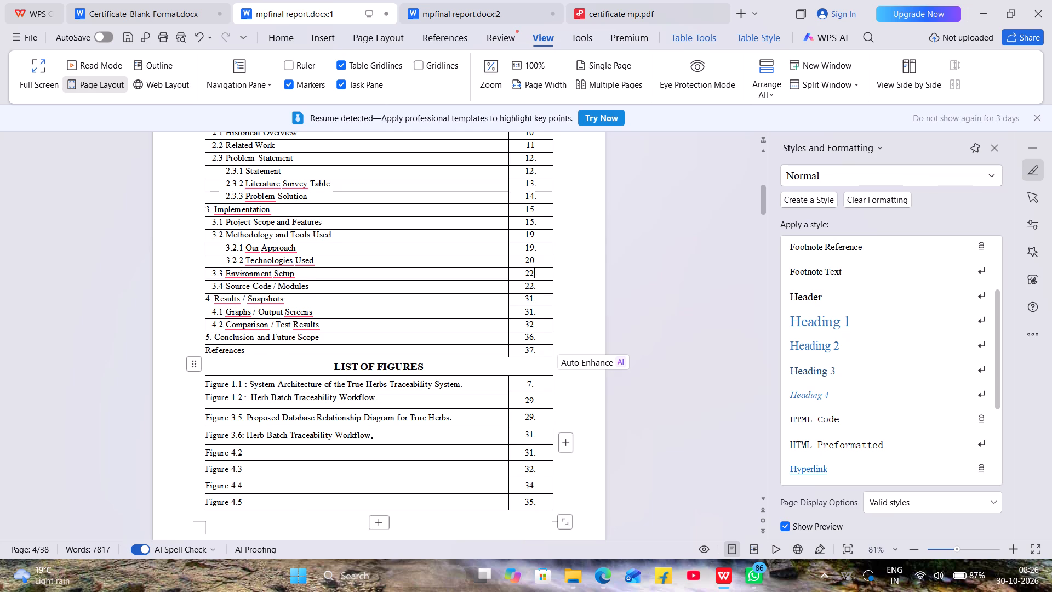
{"action": "scroll", "coordinate": [341, 452], "scroll_direction": "up", "scroll_amount": 3}
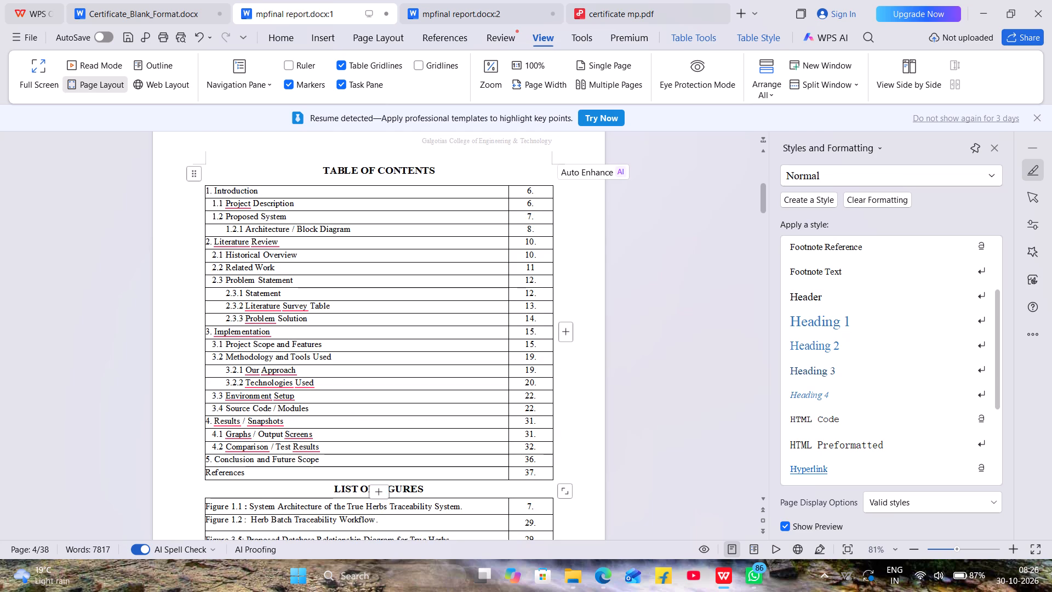
{"action": "left_click_drag", "start_coordinate": [295, 203], "coordinate": [222, 200]}
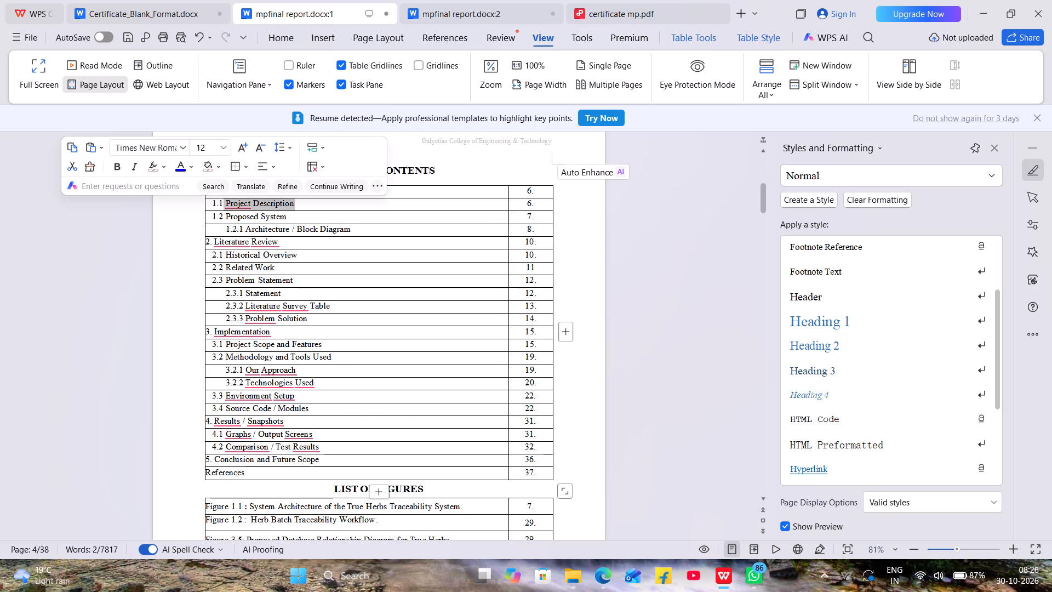
{"action": "left_click", "coordinate": [275, 36]}
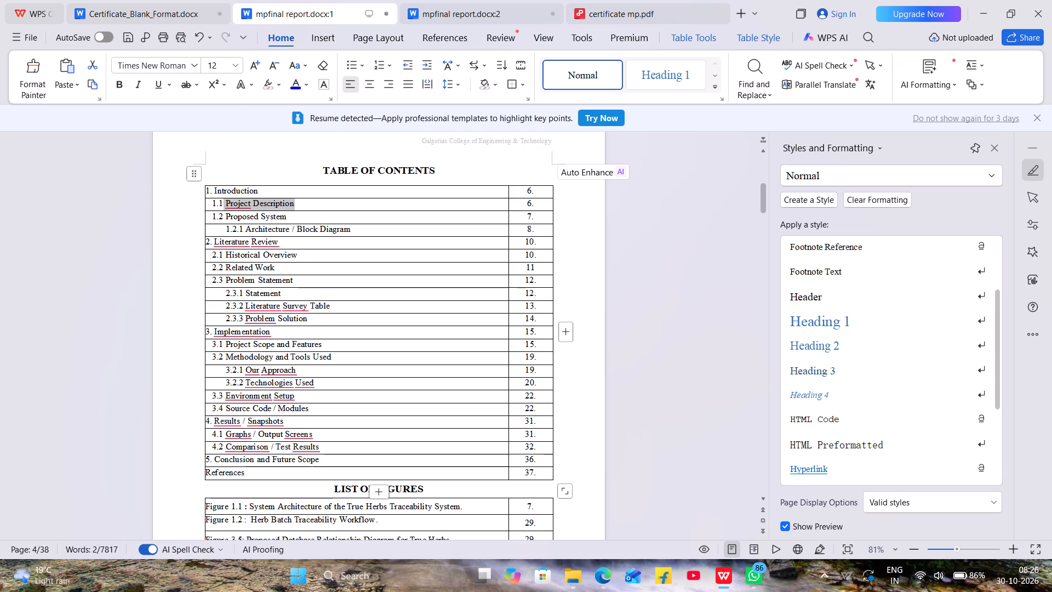
{"action": "left_click_drag", "start_coordinate": [445, 175], "coordinate": [365, 165]}
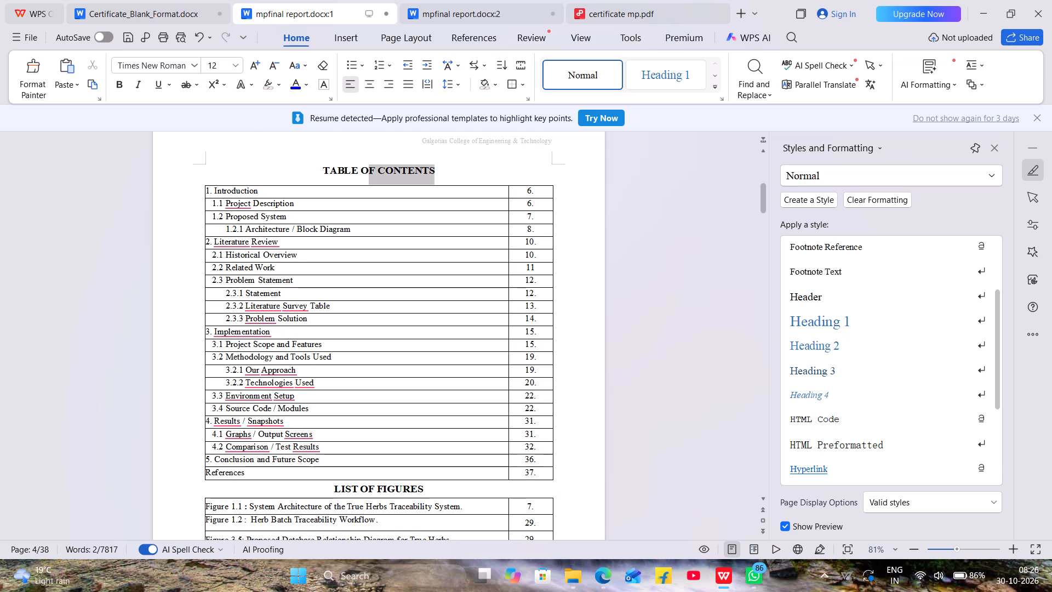
{"action": "left_click_drag", "start_coordinate": [365, 165], "coordinate": [333, 162]}
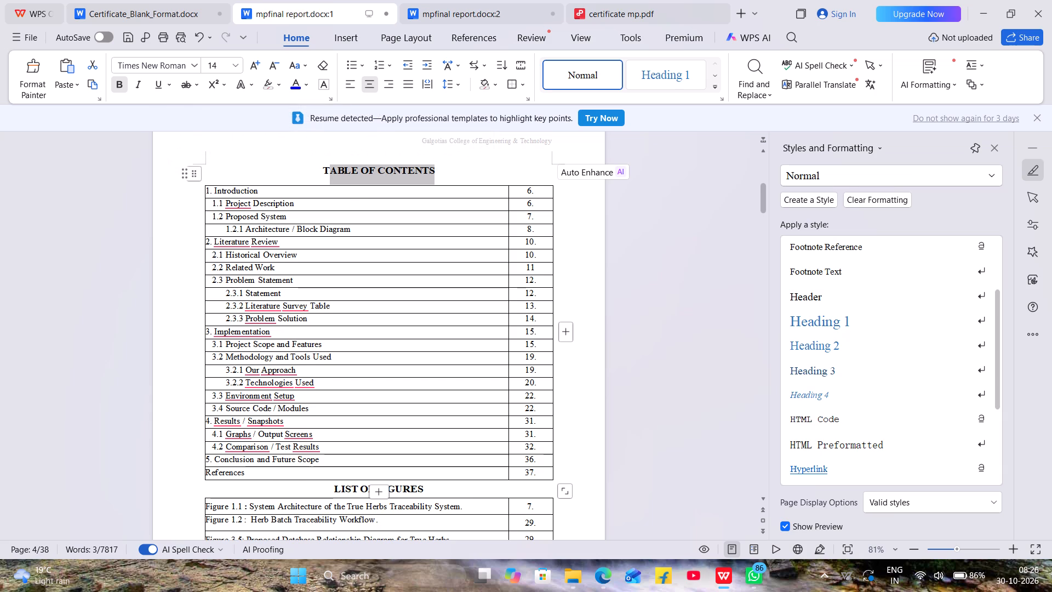
{"action": "scroll", "coordinate": [315, 267], "scroll_direction": "down", "scroll_amount": 1}
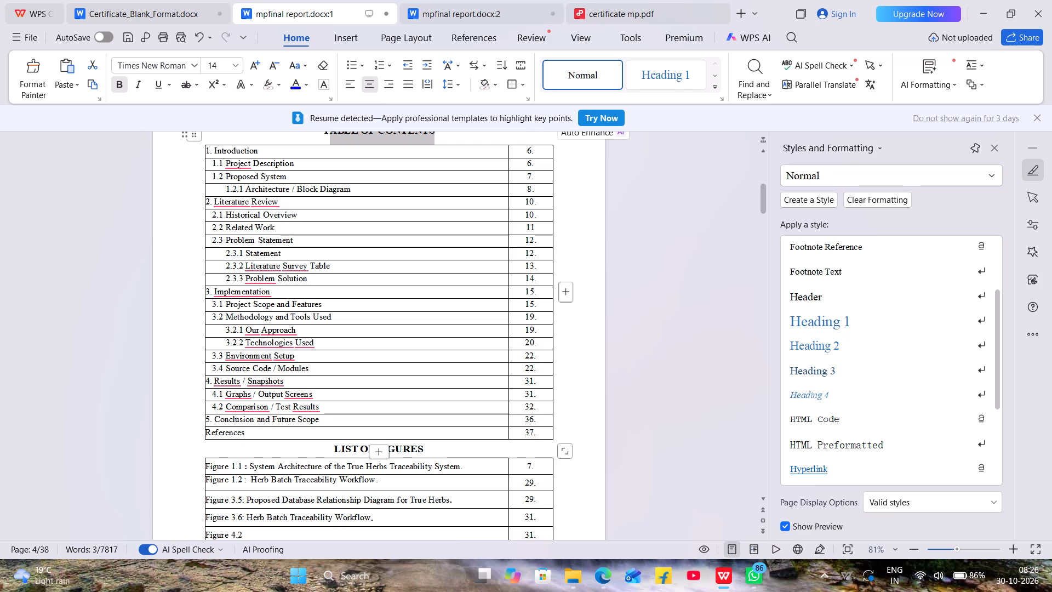
{"action": "left_click", "coordinate": [327, 376]}
{"action": "left_click", "coordinate": [319, 371]}
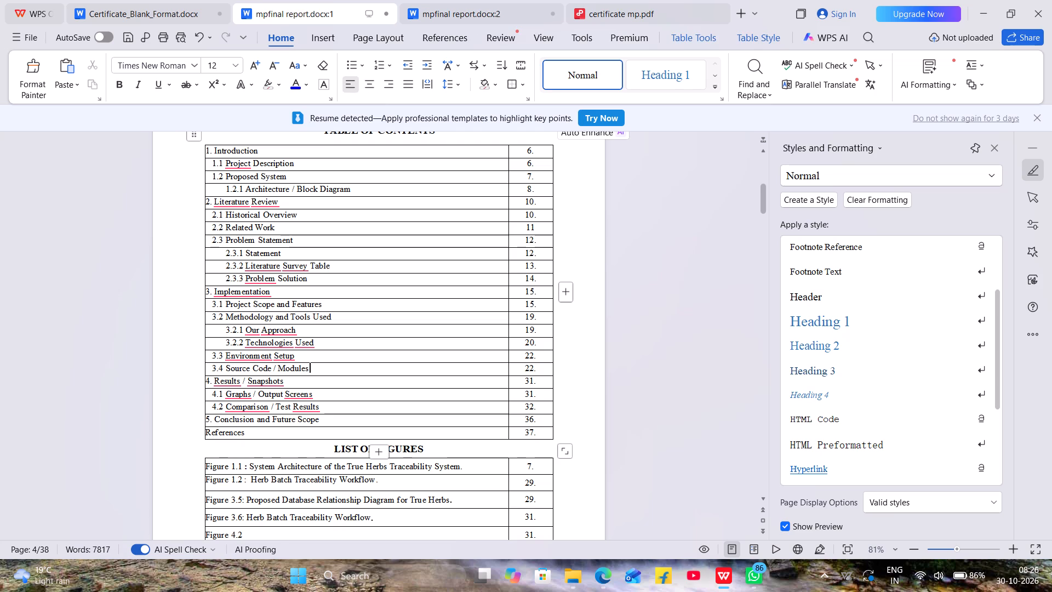
Check which pages the Chapter 4: Results and Discussion sections fall on, from 4.9 Evaluation of Optional Technologies back to 4.1 Introduction.
{"action": "left_click_drag", "start_coordinate": [760, 207], "coordinate": [757, 322]}
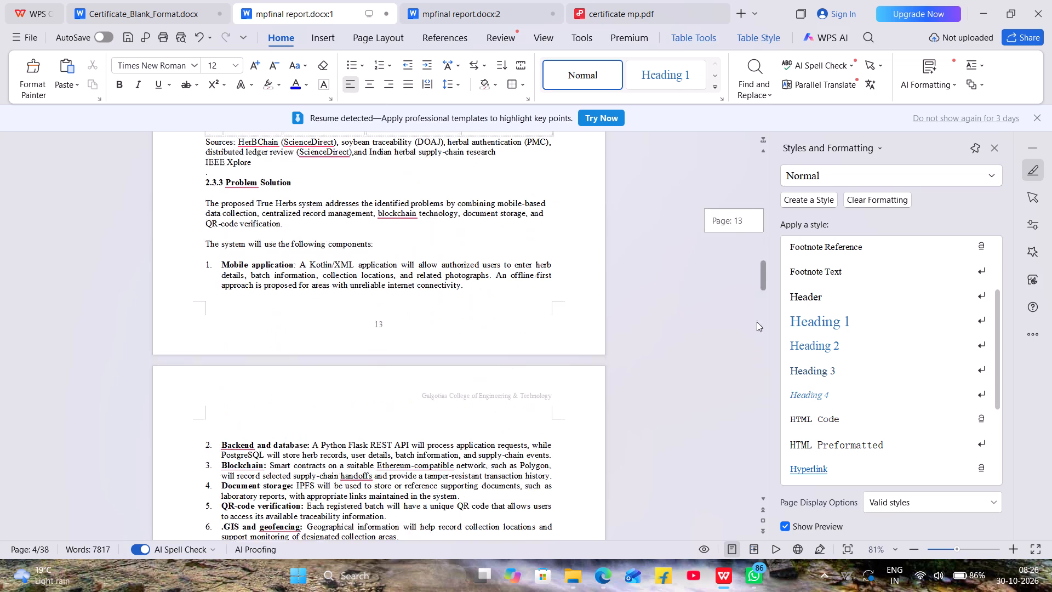
{"action": "left_click_drag", "start_coordinate": [757, 322], "coordinate": [758, 441]}
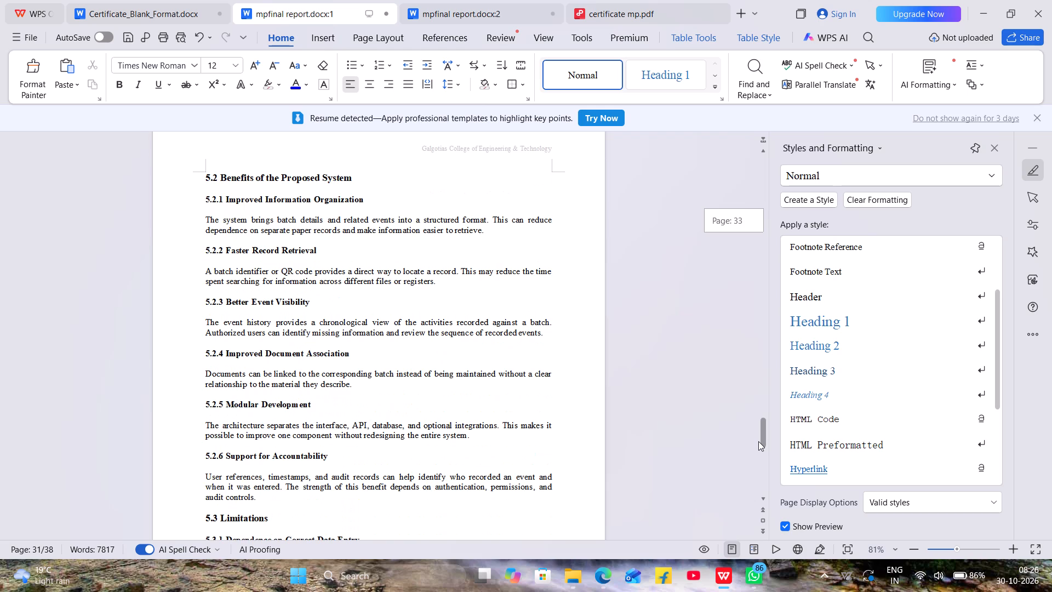
{"action": "left_click_drag", "start_coordinate": [758, 441], "coordinate": [757, 404]}
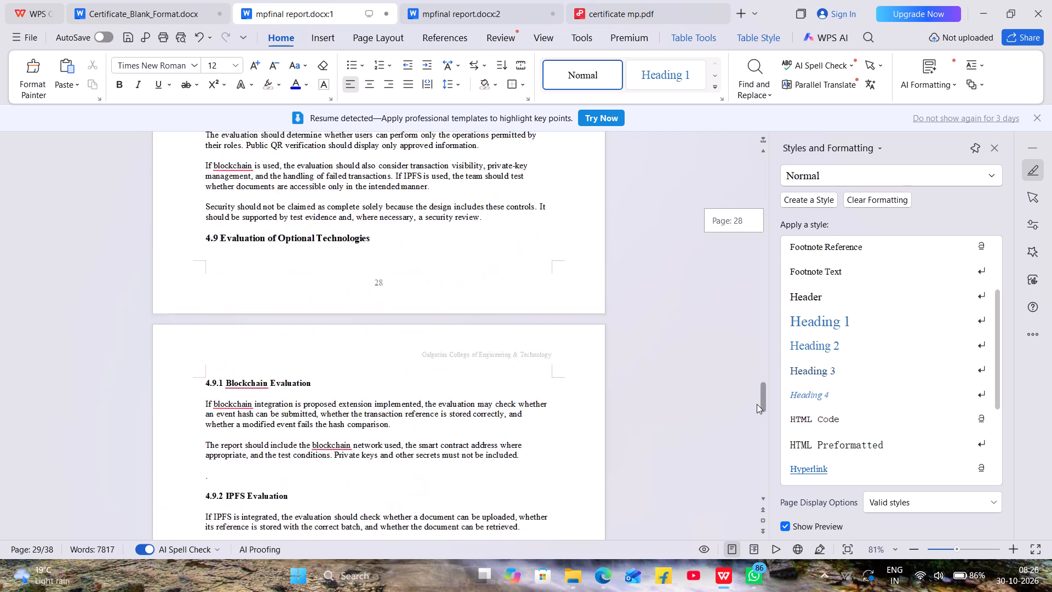
{"action": "left_click_drag", "start_coordinate": [757, 404], "coordinate": [757, 401]}
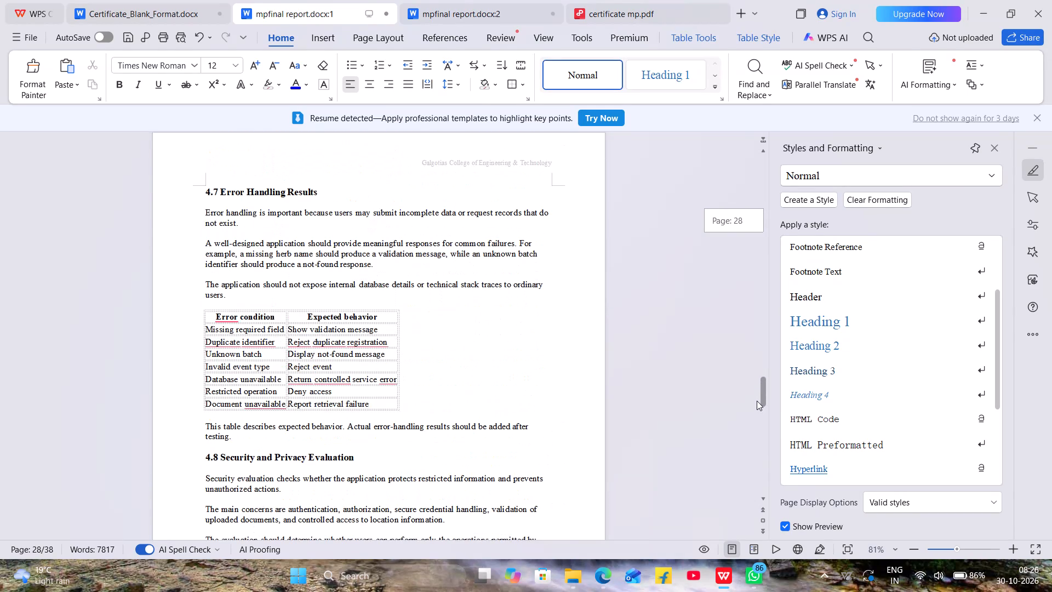
{"action": "left_click_drag", "start_coordinate": [757, 401], "coordinate": [757, 385]}
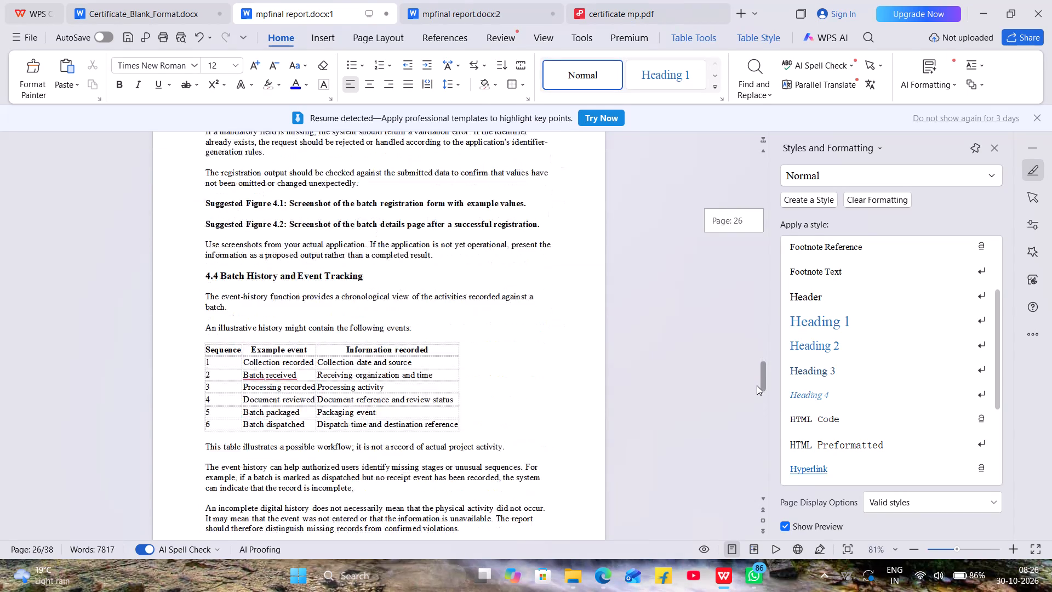
{"action": "left_click_drag", "start_coordinate": [757, 385], "coordinate": [757, 383]}
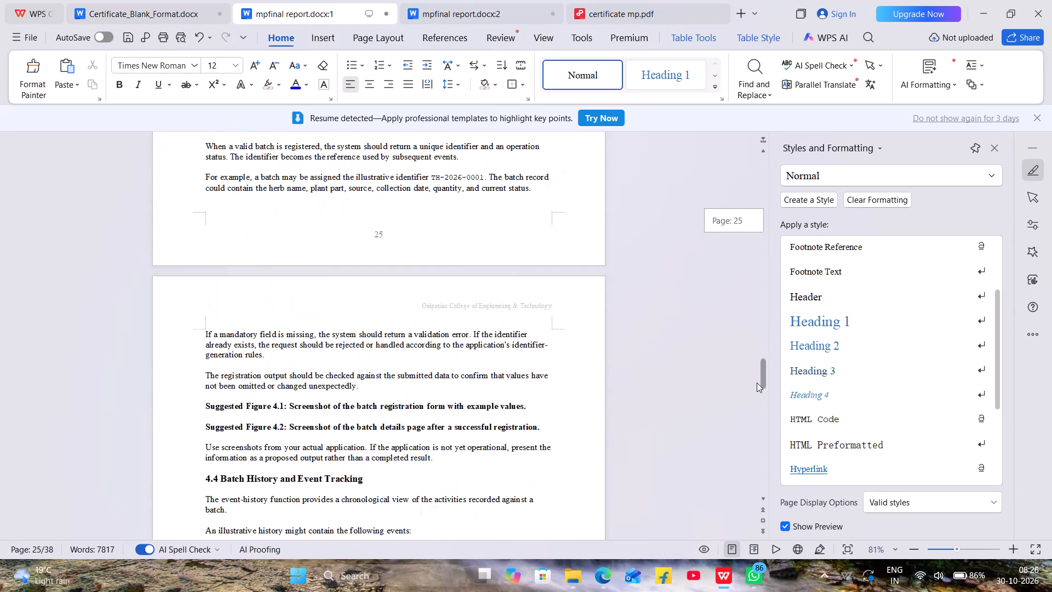
{"action": "left_click_drag", "start_coordinate": [757, 383], "coordinate": [757, 382]}
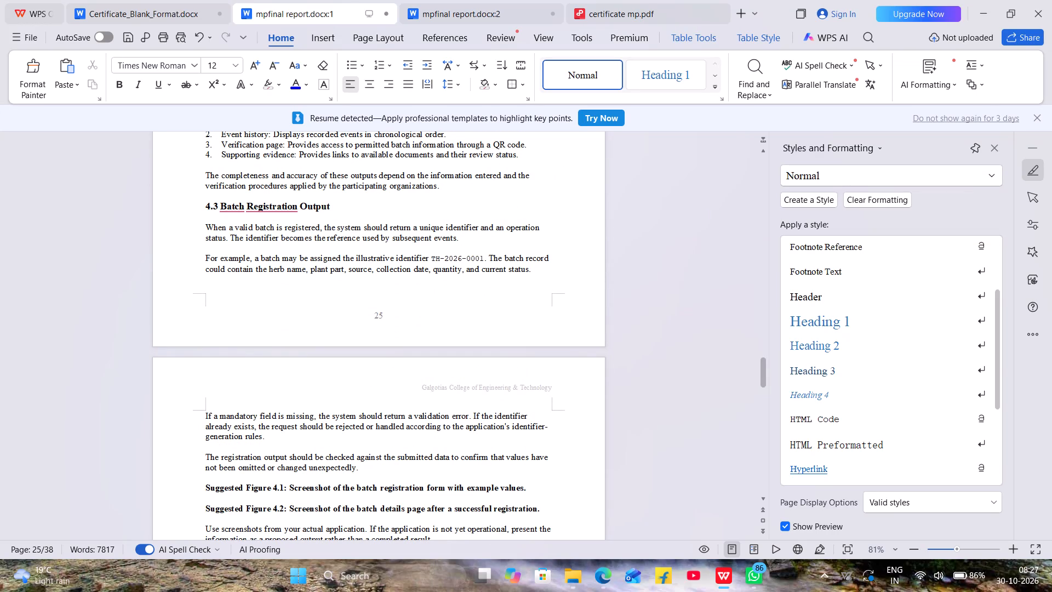
{"action": "scroll", "coordinate": [312, 475], "scroll_direction": "up", "scroll_amount": 2}
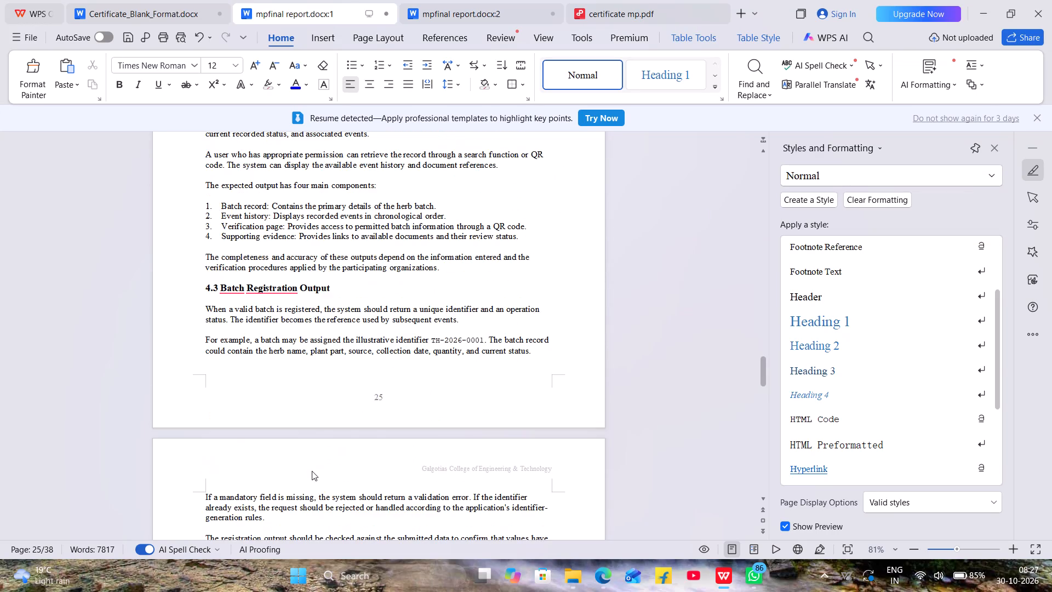
{"action": "scroll", "coordinate": [312, 470], "scroll_direction": "up", "scroll_amount": 8}
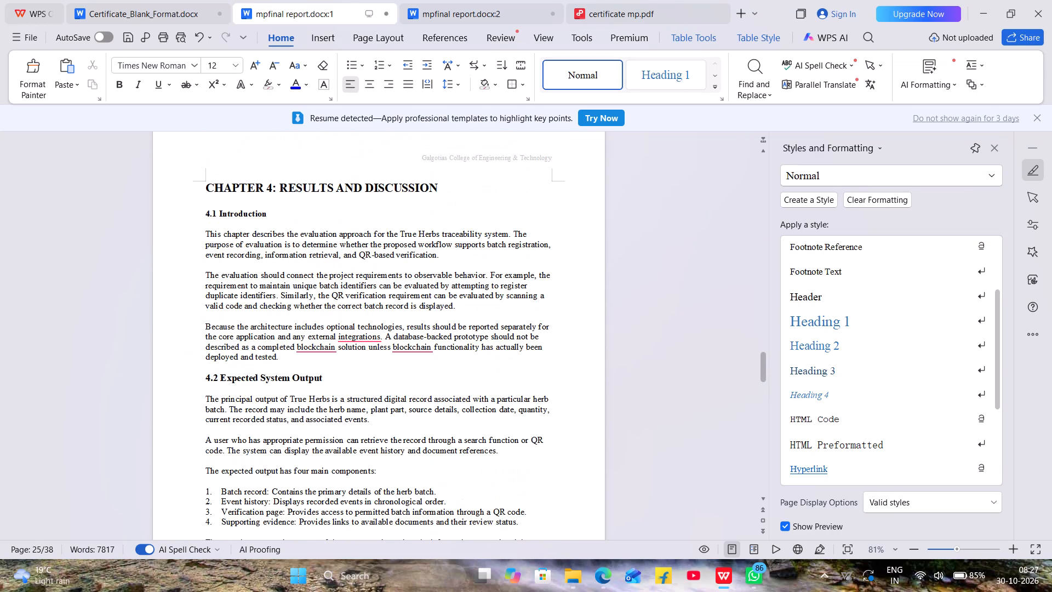
Look back through Chapter 3 from 3.10 Chapter Summary to 3.3 Environment Setup, checking which page each section and figure falls on.
{"action": "scroll", "coordinate": [312, 470], "scroll_direction": "up", "scroll_amount": 11}
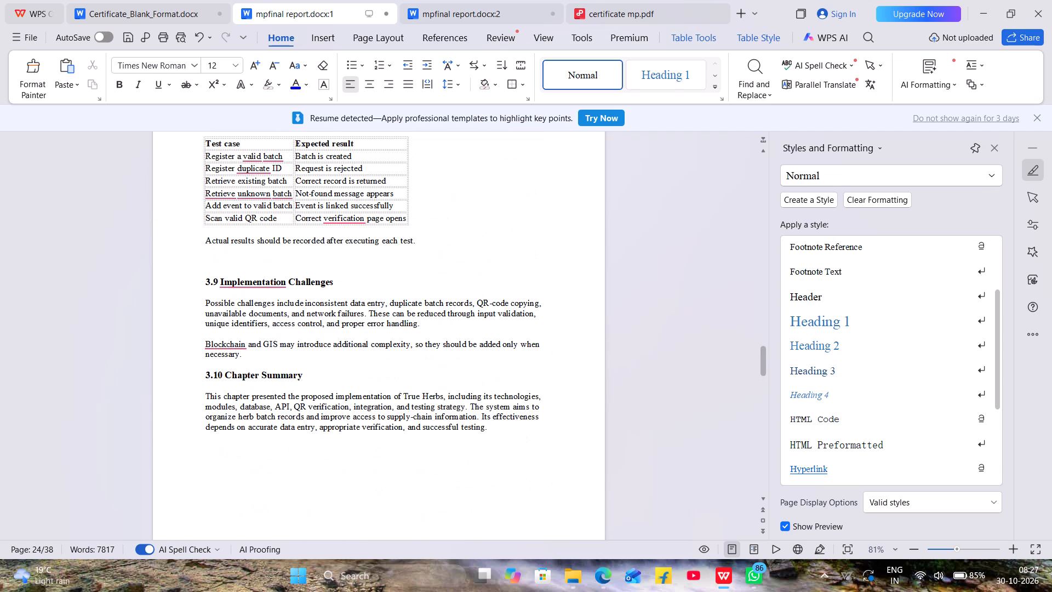
{"action": "scroll", "coordinate": [312, 470], "scroll_direction": "up", "scroll_amount": 8}
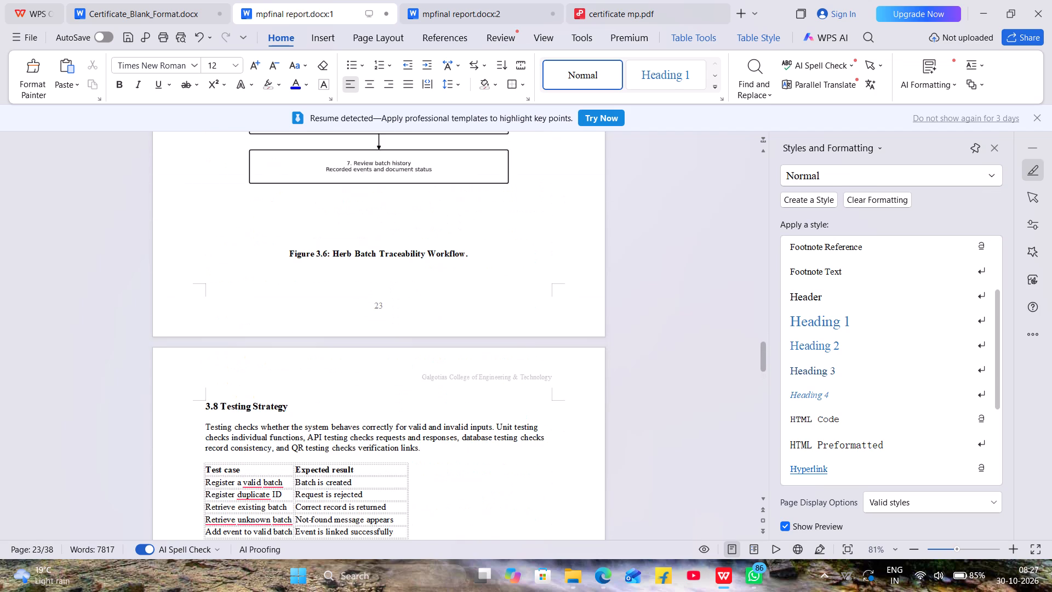
{"action": "scroll", "coordinate": [312, 470], "scroll_direction": "up", "scroll_amount": 11}
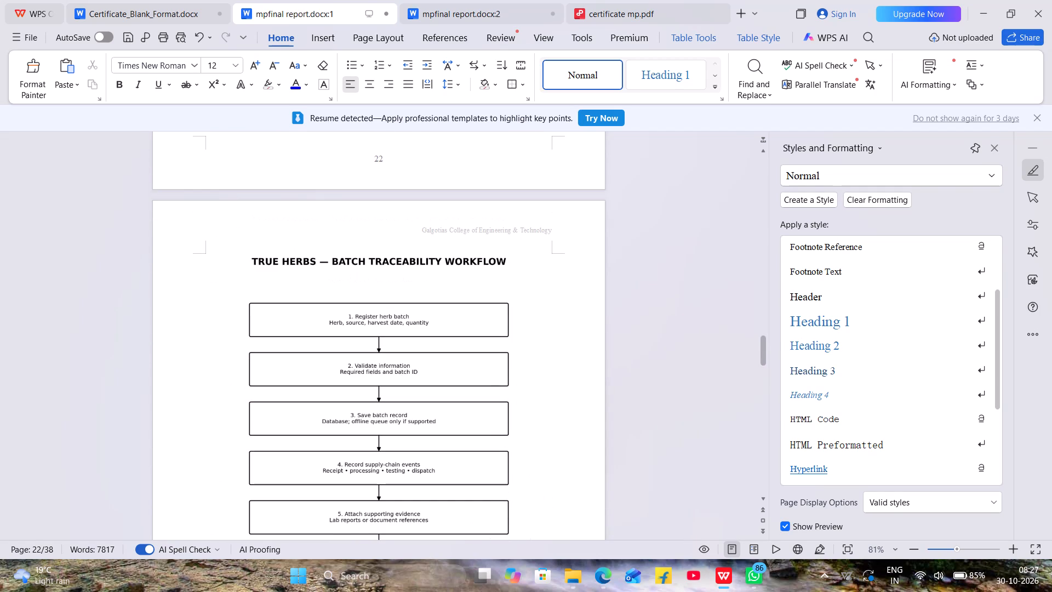
{"action": "scroll", "coordinate": [312, 470], "scroll_direction": "up", "scroll_amount": 7}
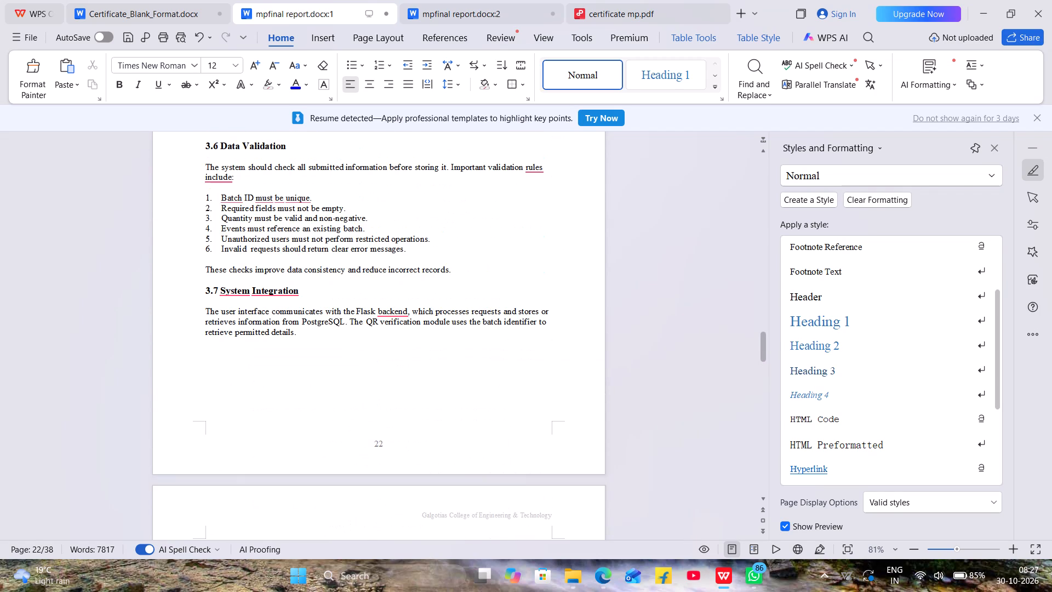
{"action": "scroll", "coordinate": [312, 470], "scroll_direction": "up", "scroll_amount": 6}
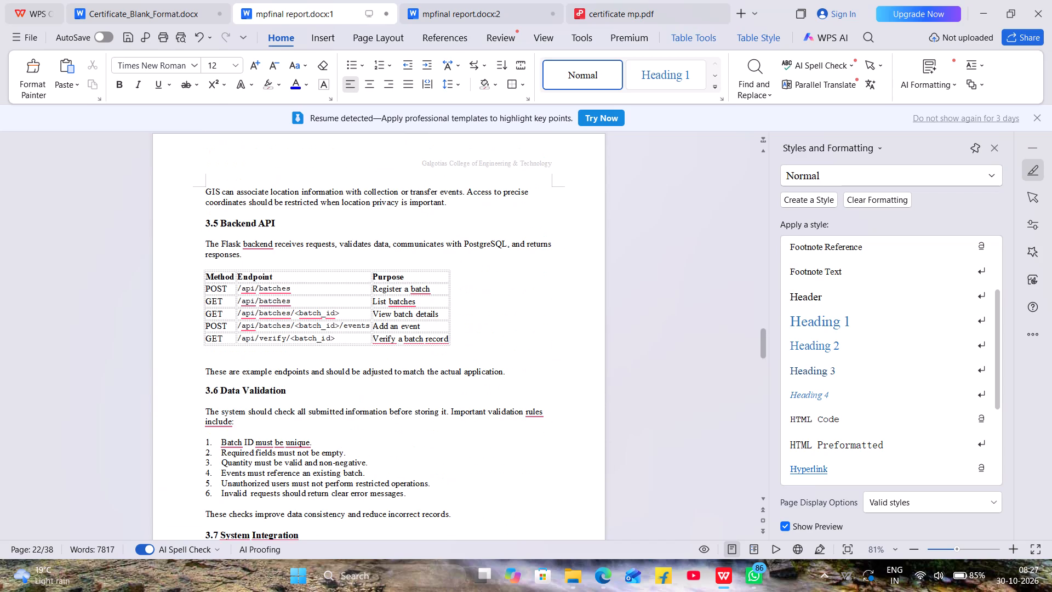
{"action": "scroll", "coordinate": [312, 470], "scroll_direction": "up", "scroll_amount": 4}
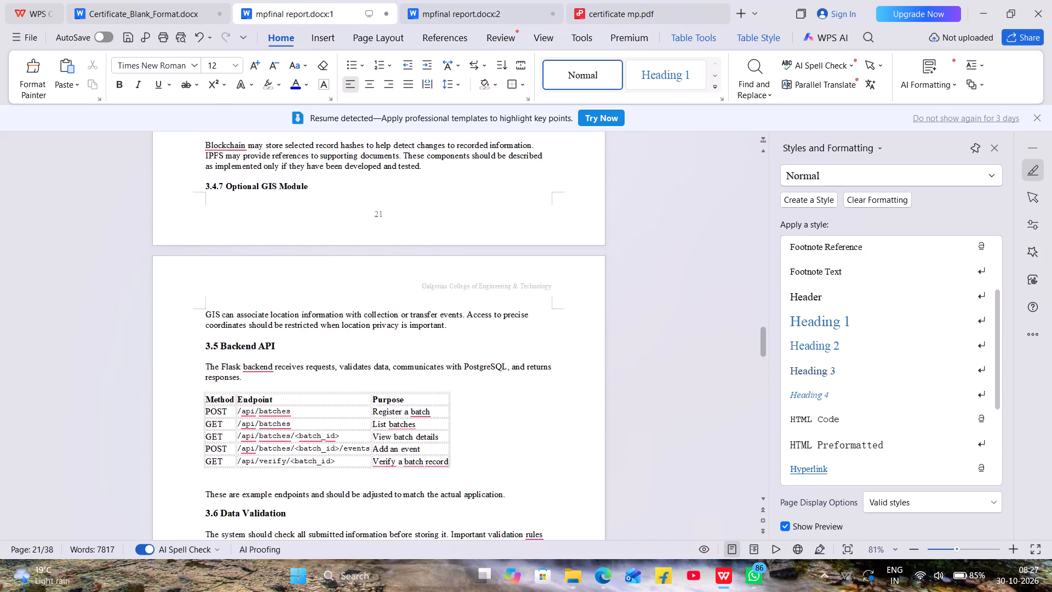
{"action": "scroll", "coordinate": [312, 470], "scroll_direction": "up", "scroll_amount": 10}
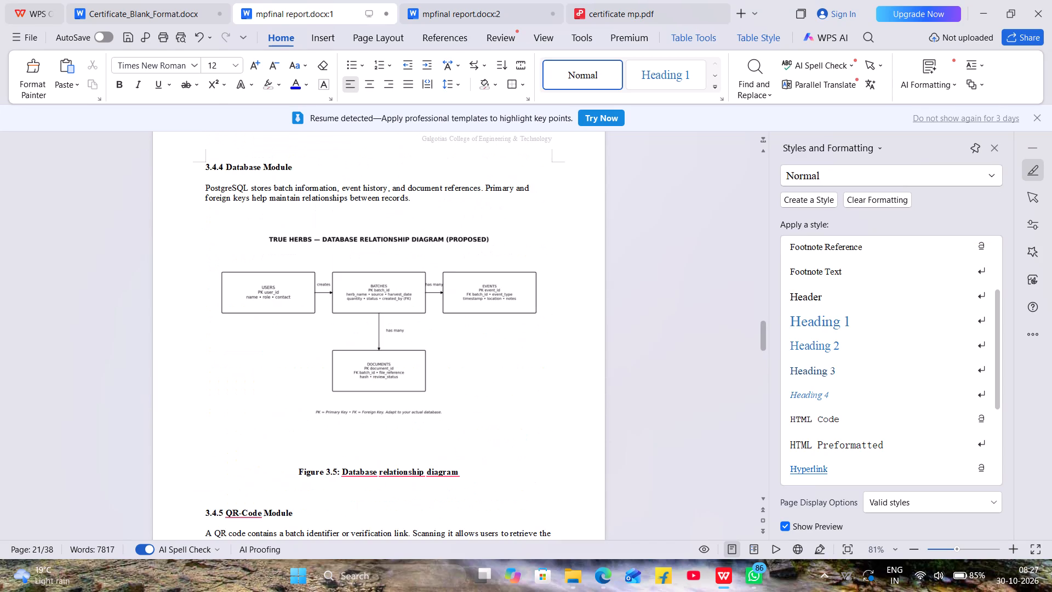
{"action": "scroll", "coordinate": [312, 470], "scroll_direction": "up", "scroll_amount": 10}
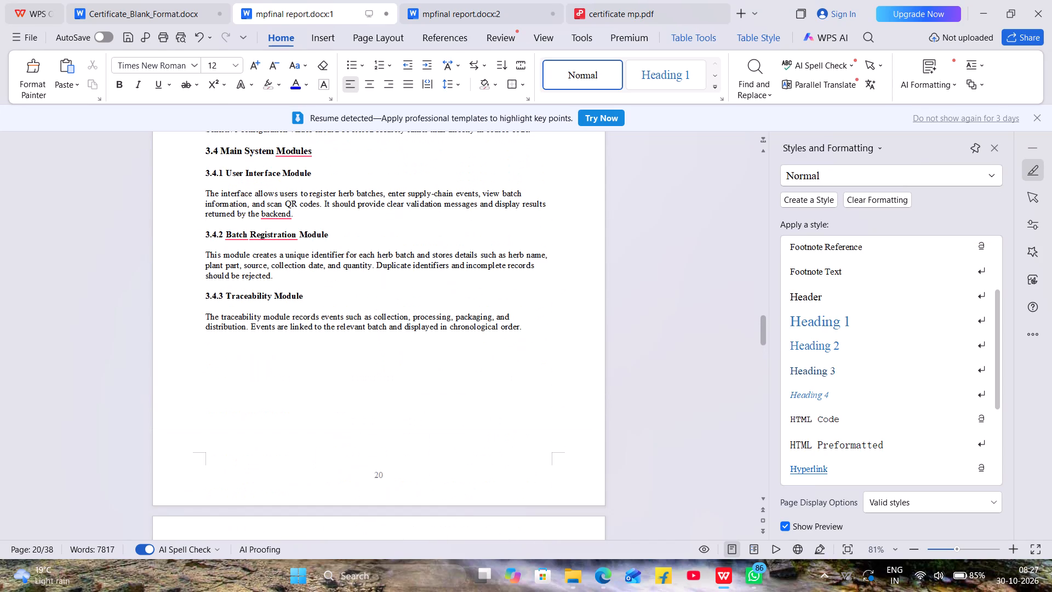
{"action": "scroll", "coordinate": [312, 470], "scroll_direction": "up", "scroll_amount": 4}
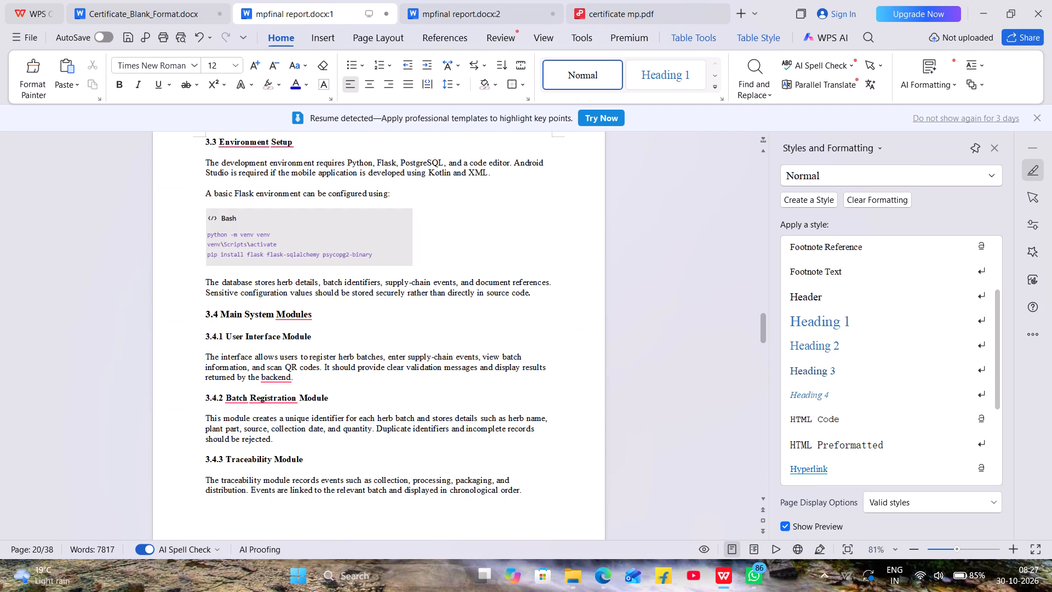
Check which pages 3.3 Environment Setup, 3.4 Main System Modules and the remaining Chapter 3 sections fall on, up to Chapter 4's start.
{"action": "scroll", "coordinate": [312, 470], "scroll_direction": "down", "scroll_amount": 3}
{"action": "scroll", "coordinate": [312, 470], "scroll_direction": "up", "scroll_amount": 2}
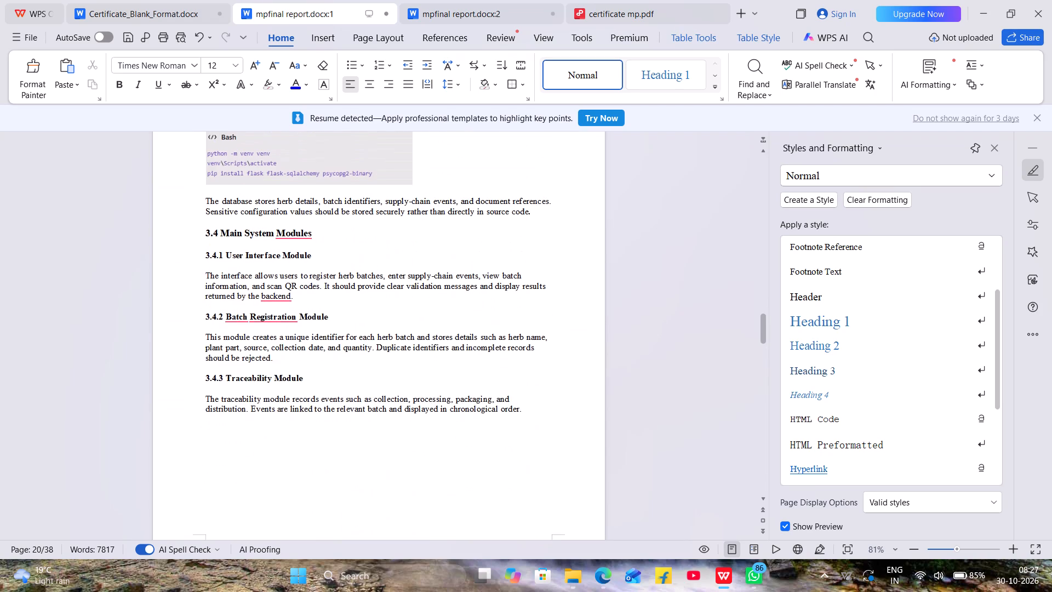
{"action": "scroll", "coordinate": [312, 470], "scroll_direction": "up", "scroll_amount": 1}
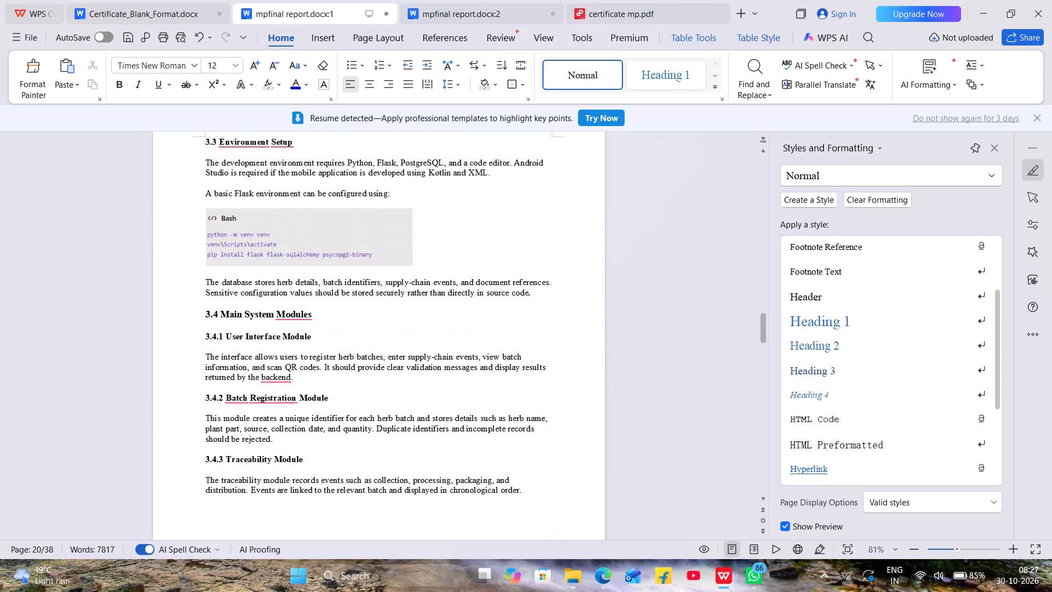
{"action": "scroll", "coordinate": [312, 470], "scroll_direction": "down", "scroll_amount": 3}
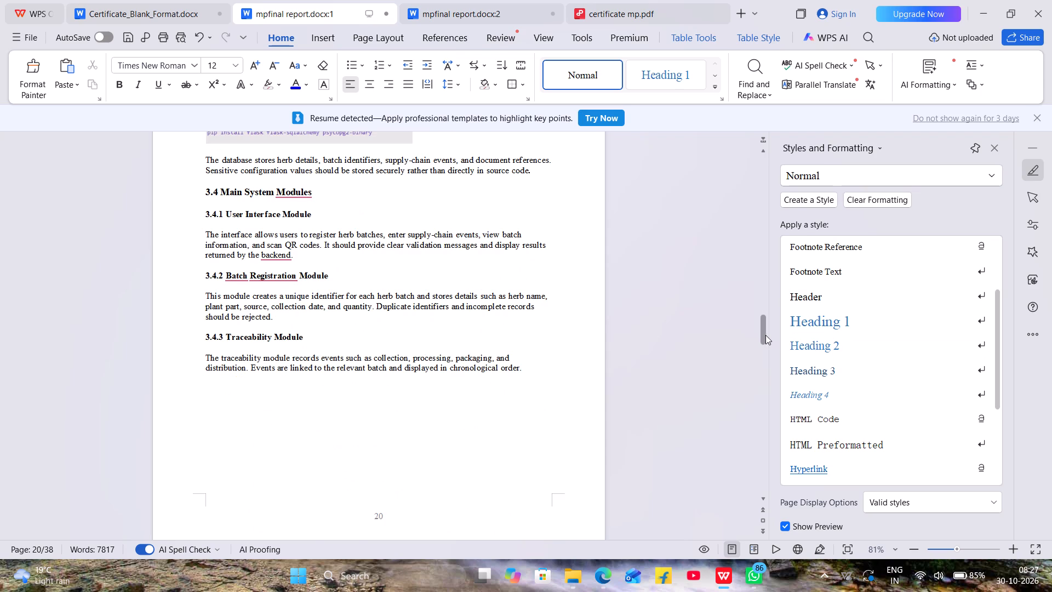
{"action": "left_click_drag", "start_coordinate": [765, 335], "coordinate": [760, 251]}
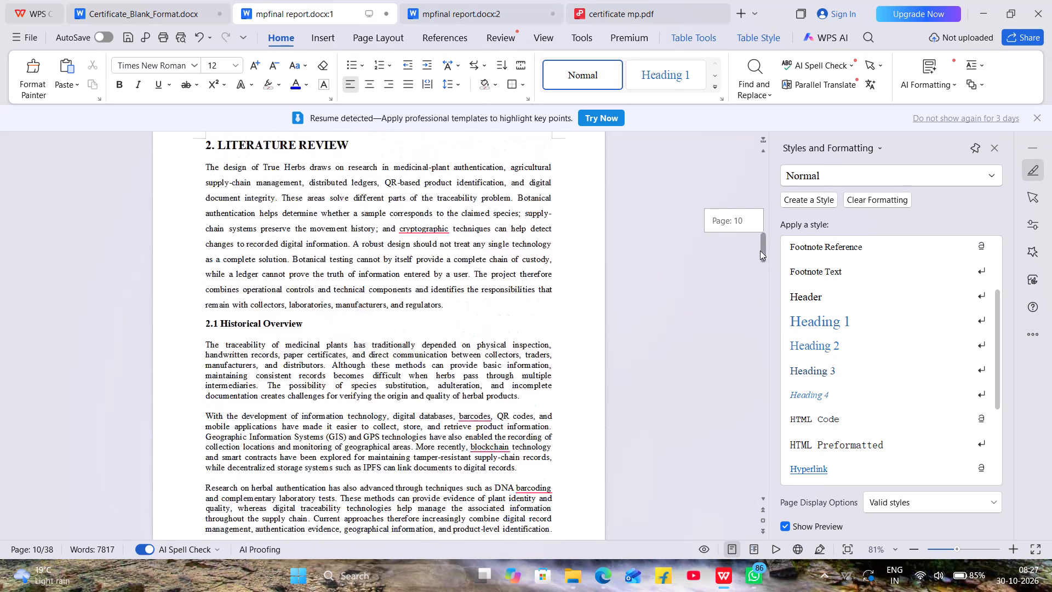
{"action": "left_click_drag", "start_coordinate": [760, 251], "coordinate": [761, 210]}
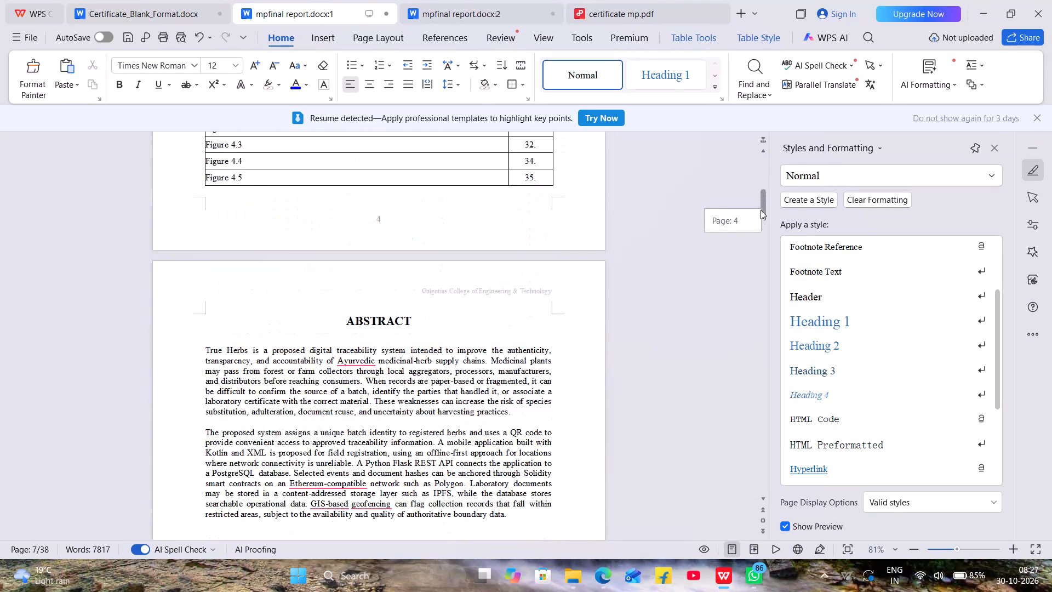
{"action": "left_click_drag", "start_coordinate": [761, 210], "coordinate": [762, 195]}
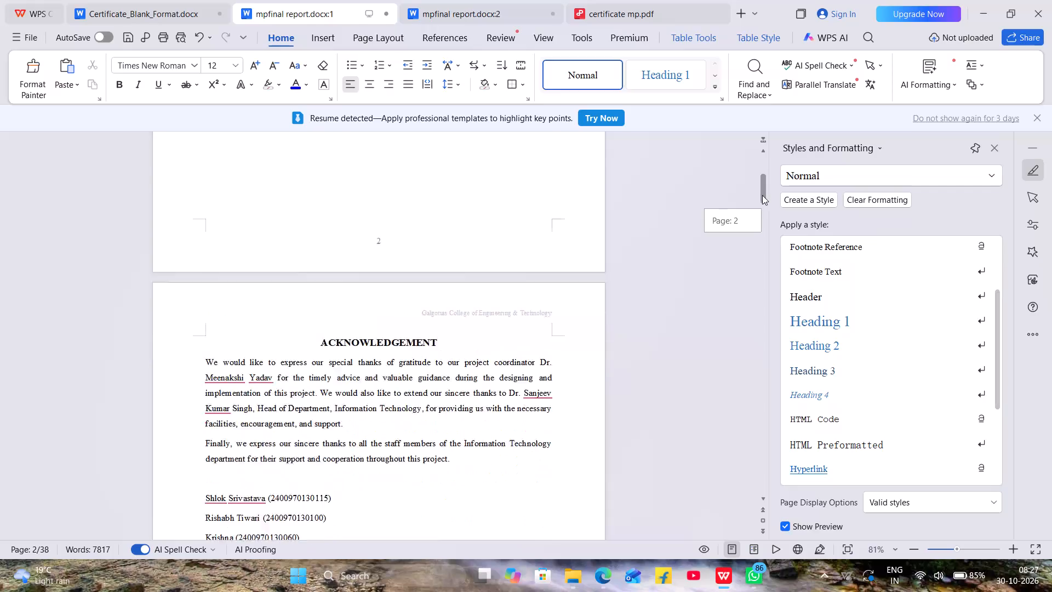
{"action": "left_click_drag", "start_coordinate": [762, 195], "coordinate": [760, 215]}
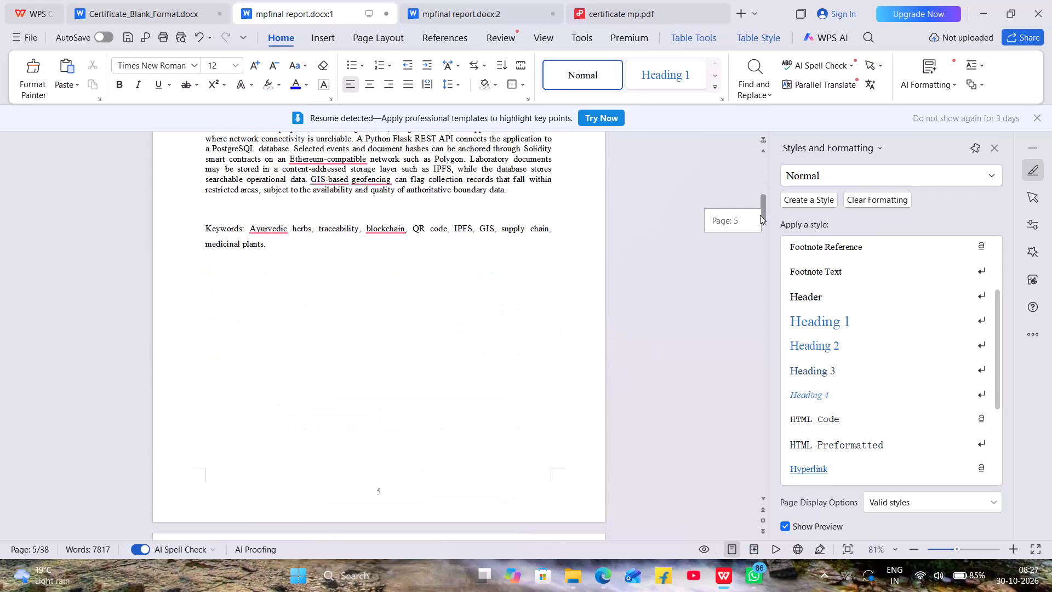
{"action": "left_click_drag", "start_coordinate": [760, 215], "coordinate": [748, 326]}
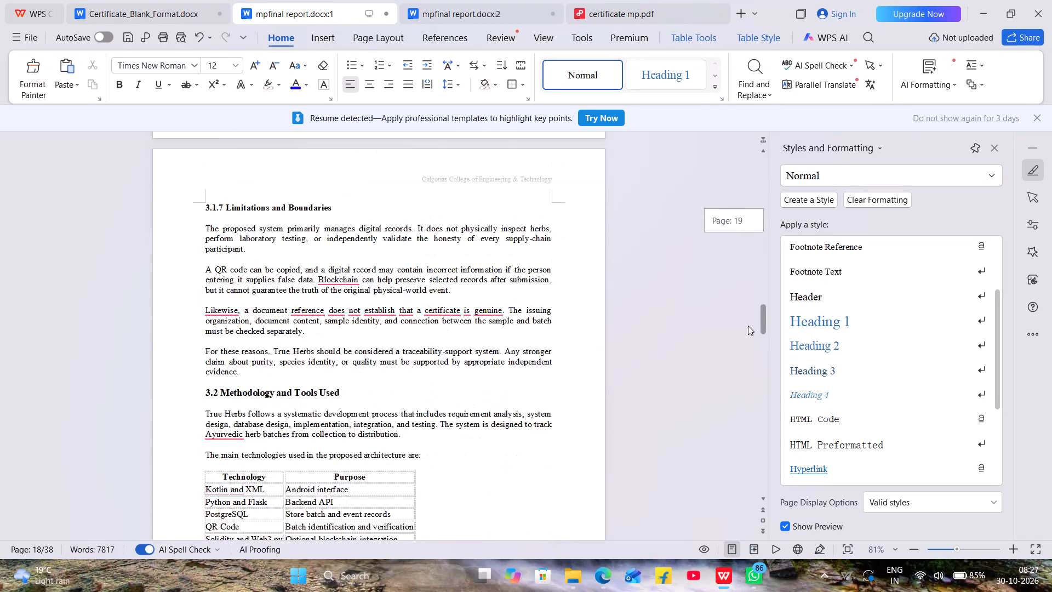
{"action": "left_click_drag", "start_coordinate": [748, 326], "coordinate": [747, 343]}
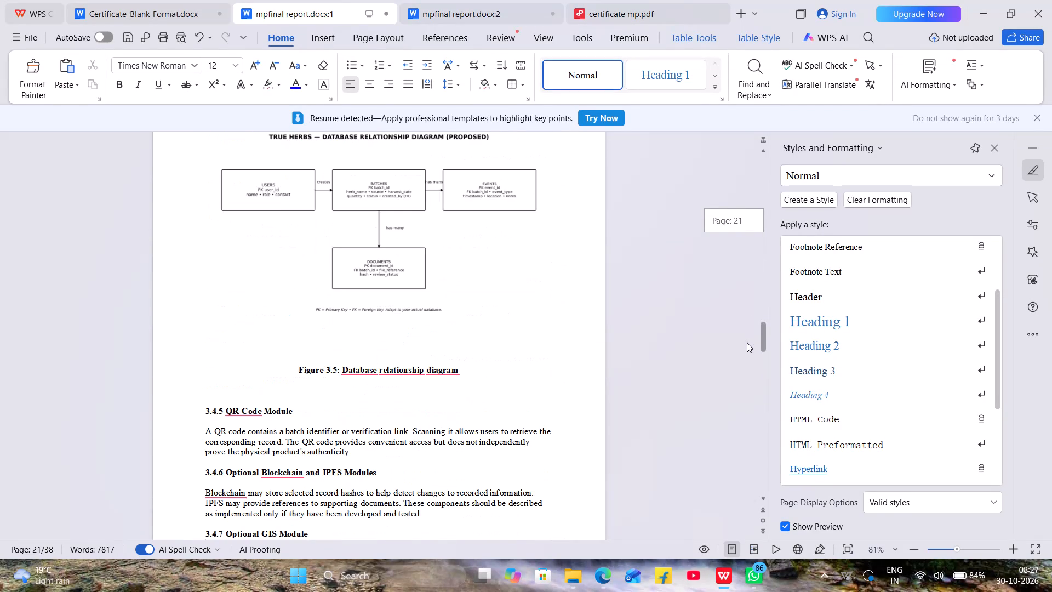
{"action": "left_click_drag", "start_coordinate": [747, 343], "coordinate": [747, 356]}
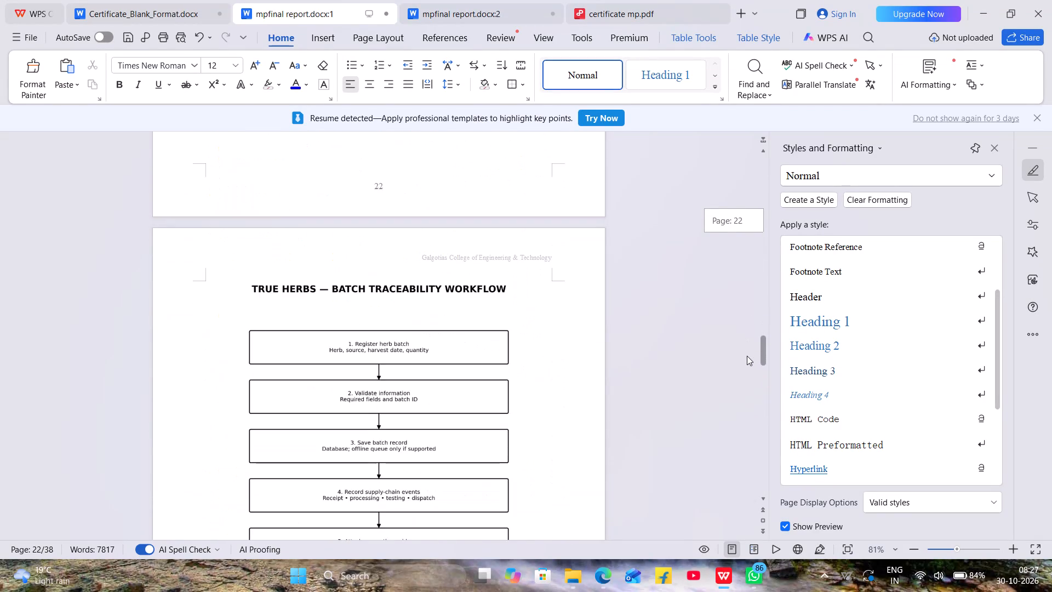
{"action": "left_click_drag", "start_coordinate": [747, 356], "coordinate": [746, 369]}
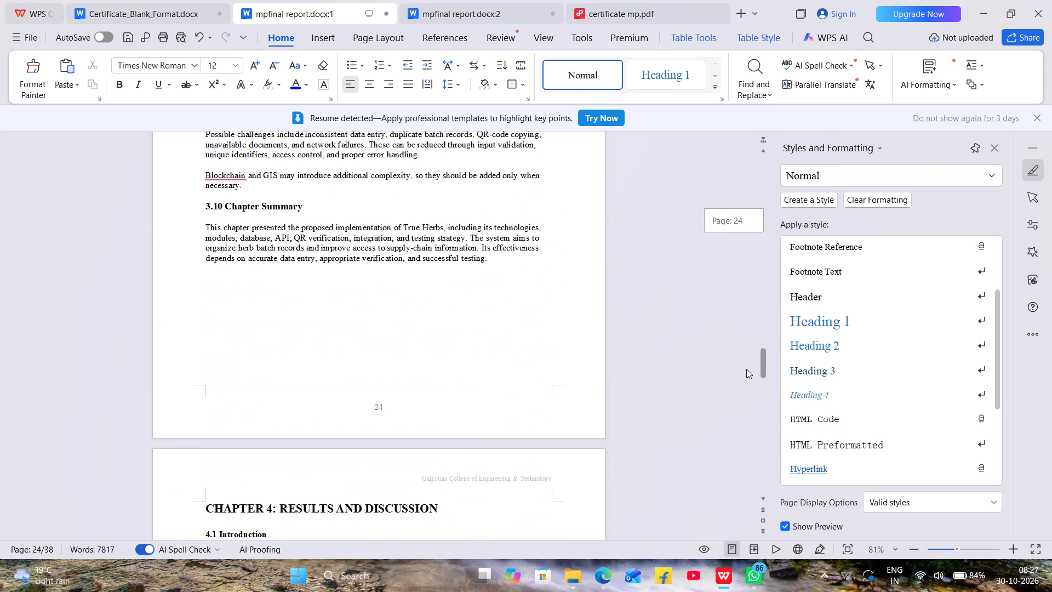
In the Table of Contents, set the page number of 3.4 Source Code / Modules to 23.
{"action": "left_click_drag", "start_coordinate": [746, 369], "coordinate": [754, 245]}
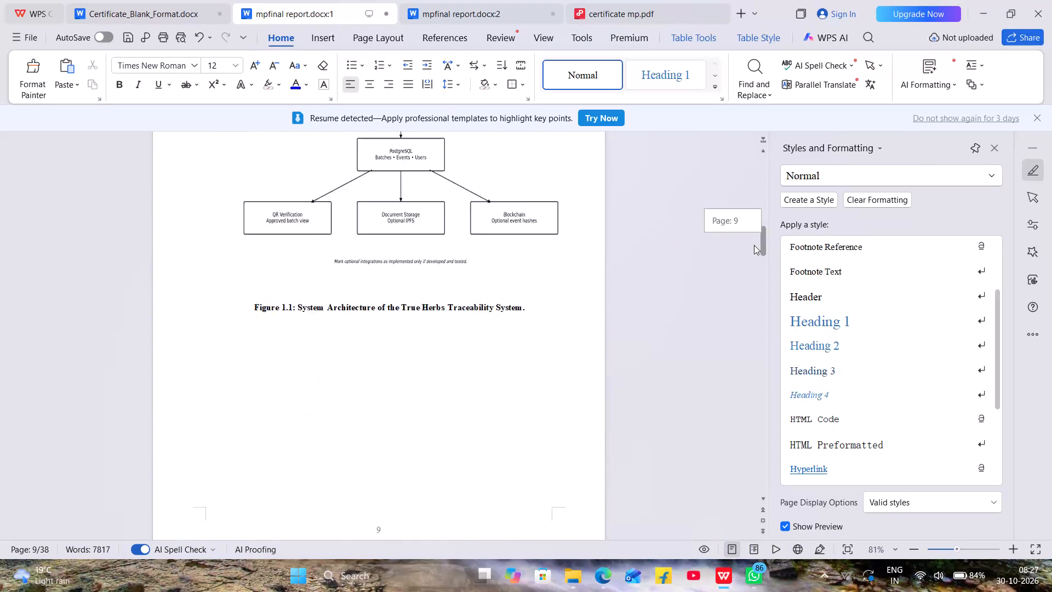
{"action": "left_click_drag", "start_coordinate": [754, 245], "coordinate": [756, 210]}
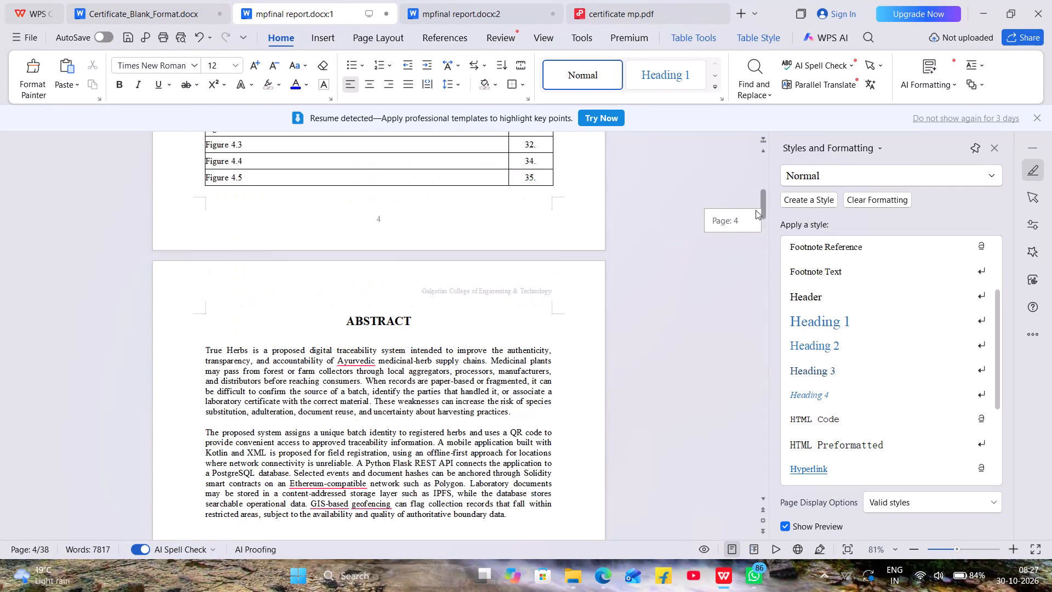
{"action": "left_click_drag", "start_coordinate": [756, 210], "coordinate": [756, 206]}
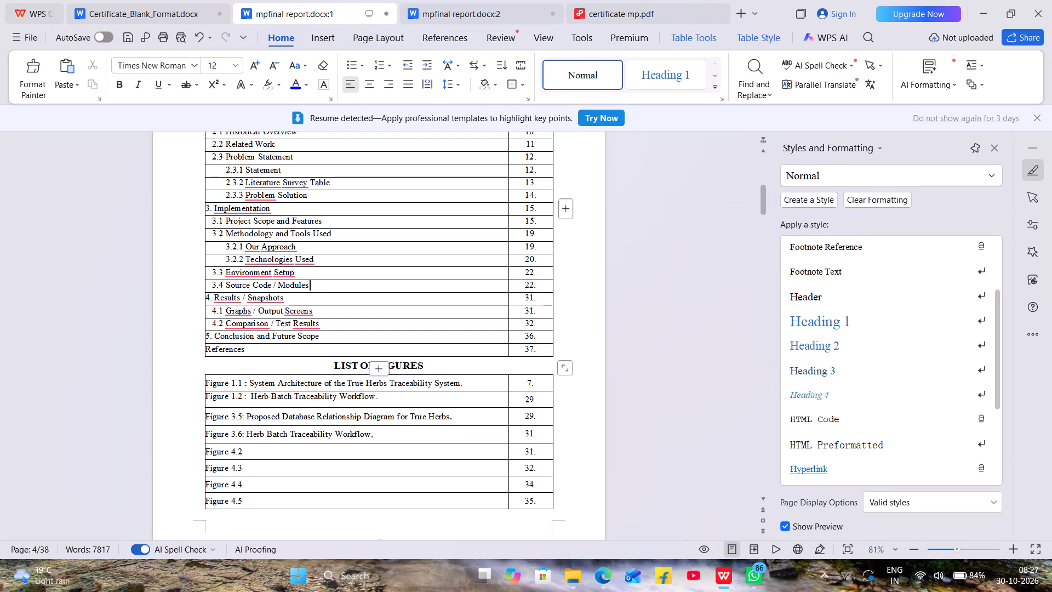
{"action": "left_click", "coordinate": [532, 288]}
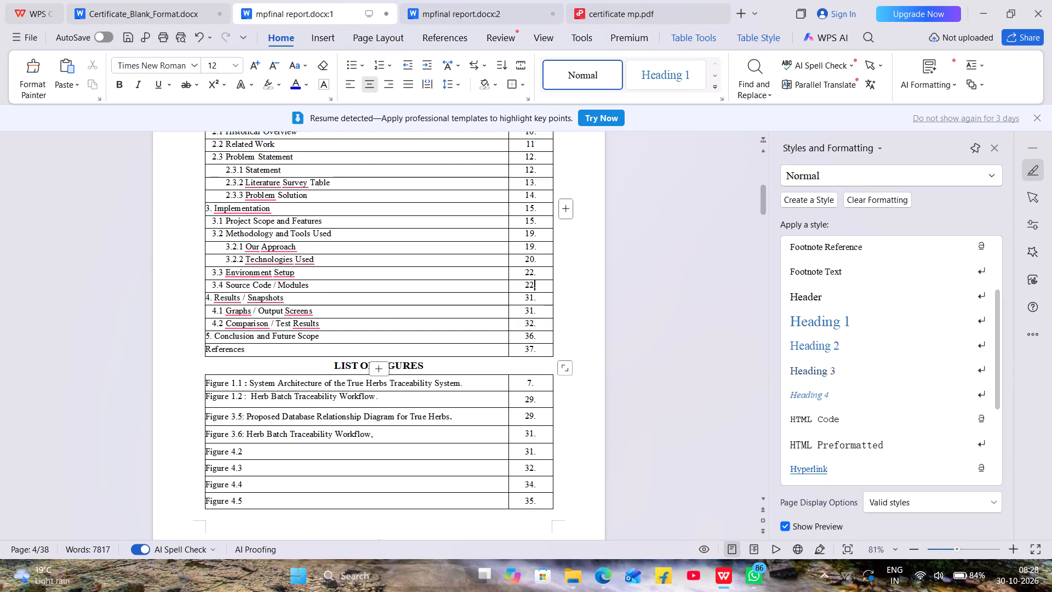
{"action": "key", "text": "BackSpace"}
{"action": "key", "text": "3"}
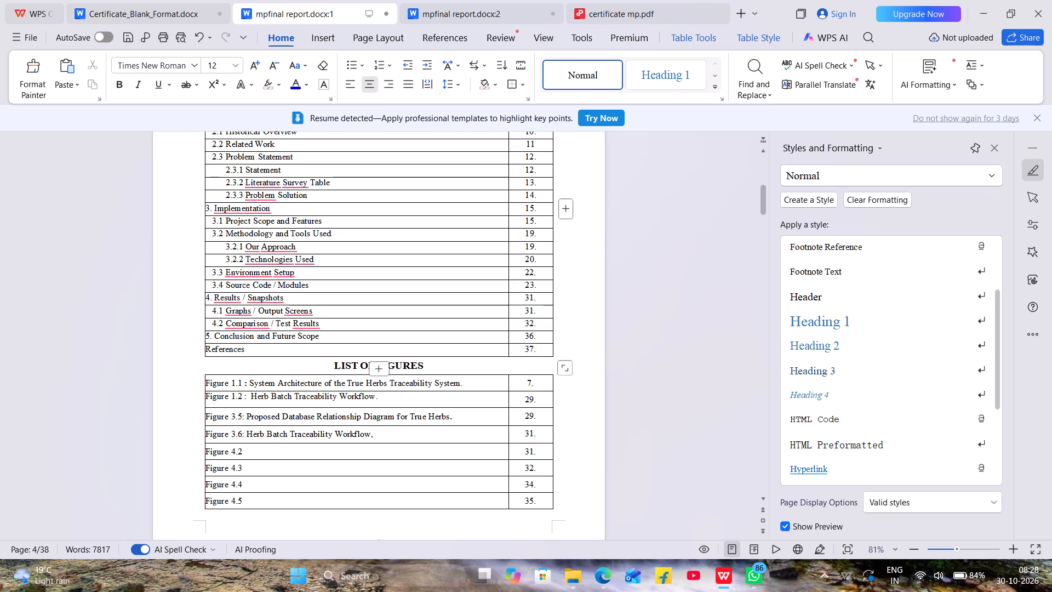
In the Table of Contents, set the page number of 4. Results / Snapshots to 25.
{"action": "left_click", "coordinate": [529, 298]}
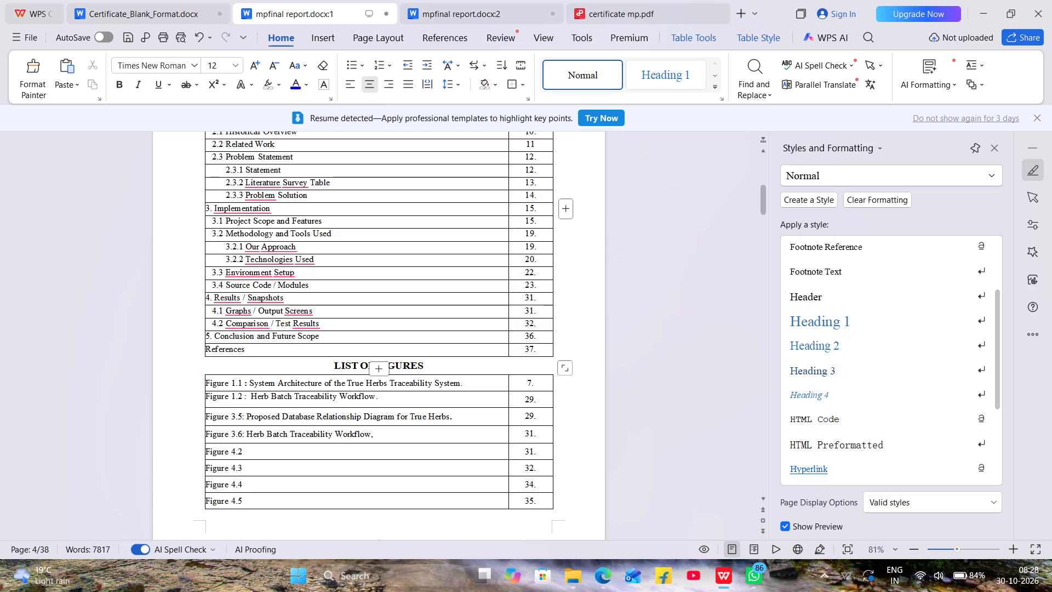
{"action": "left_click", "coordinate": [533, 299]}
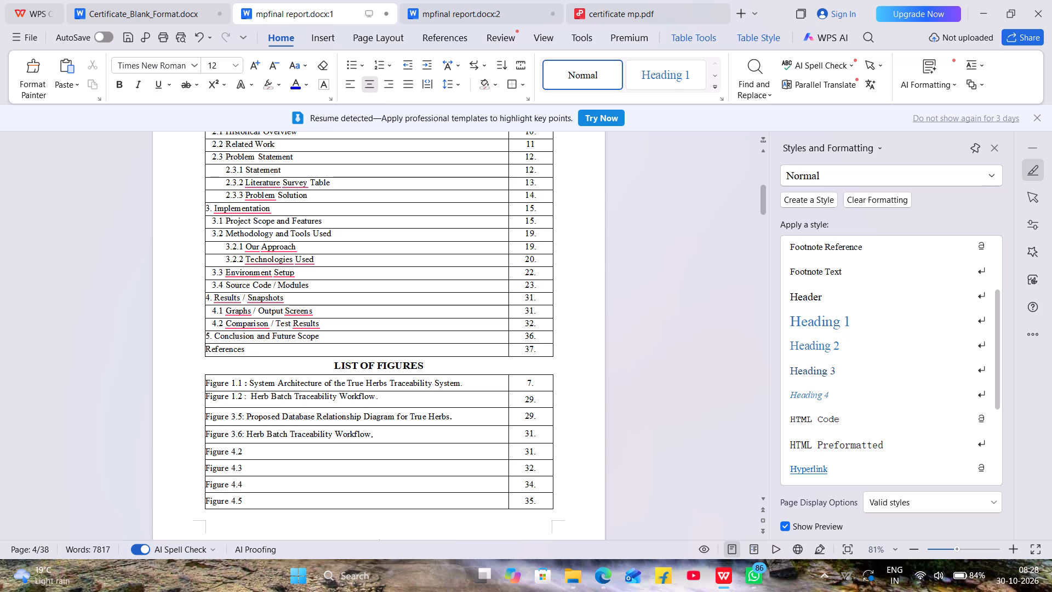
{"action": "key", "text": "BackSpace"}
{"action": "key", "text": "BackSpace"}
{"action": "type", "text": "25"}
Check which pages the Chapter 4 results and testing sections and the Chapter 5 conclusion sections fall on, for comparison with the Table of Contents.
{"action": "left_click_drag", "start_coordinate": [761, 203], "coordinate": [744, 436]}
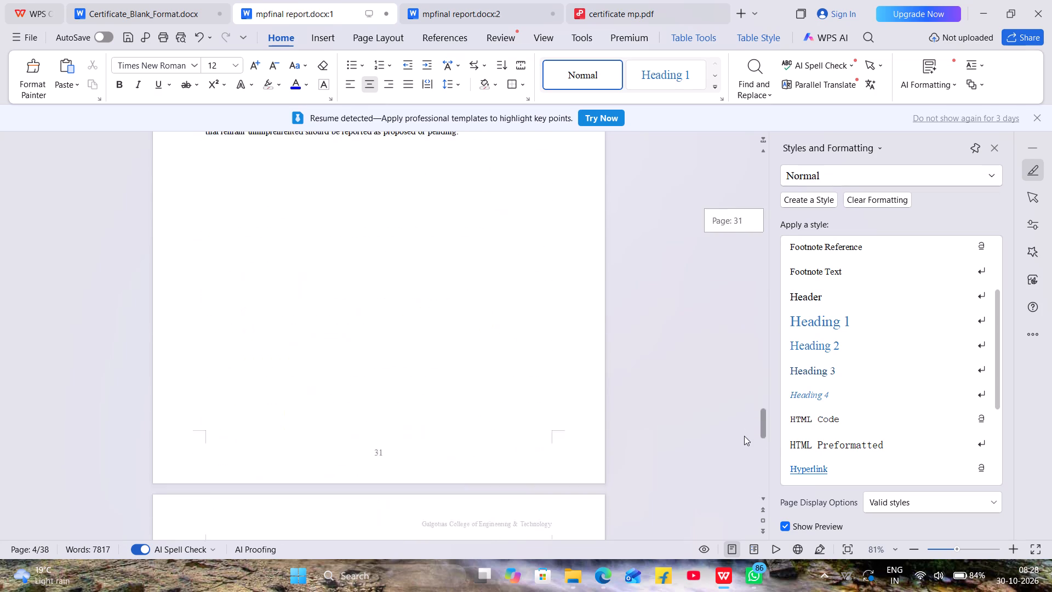
{"action": "left_click_drag", "start_coordinate": [744, 436], "coordinate": [748, 470]}
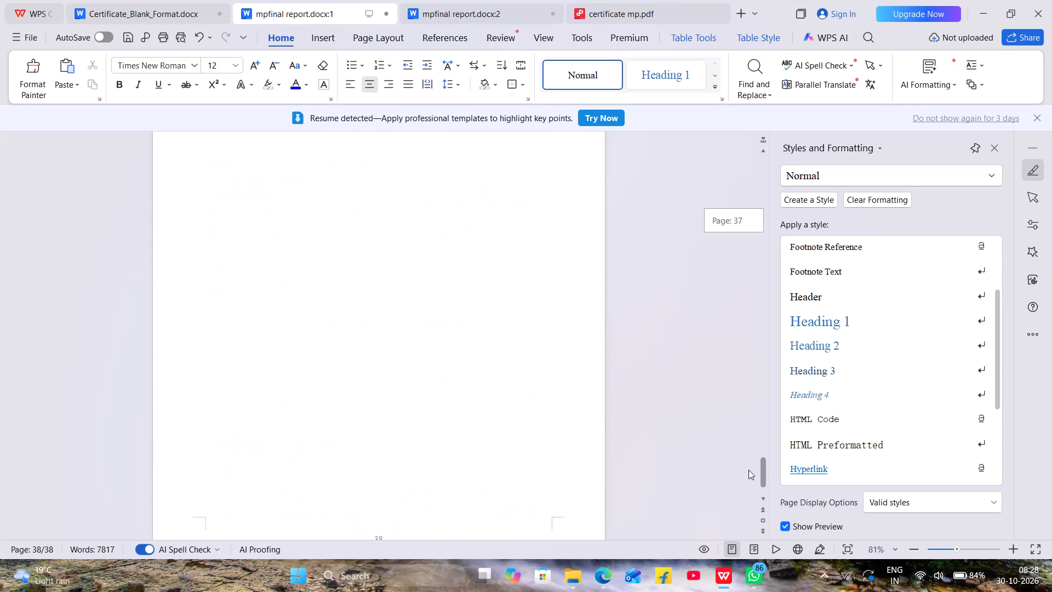
{"action": "left_click_drag", "start_coordinate": [748, 470], "coordinate": [752, 416]}
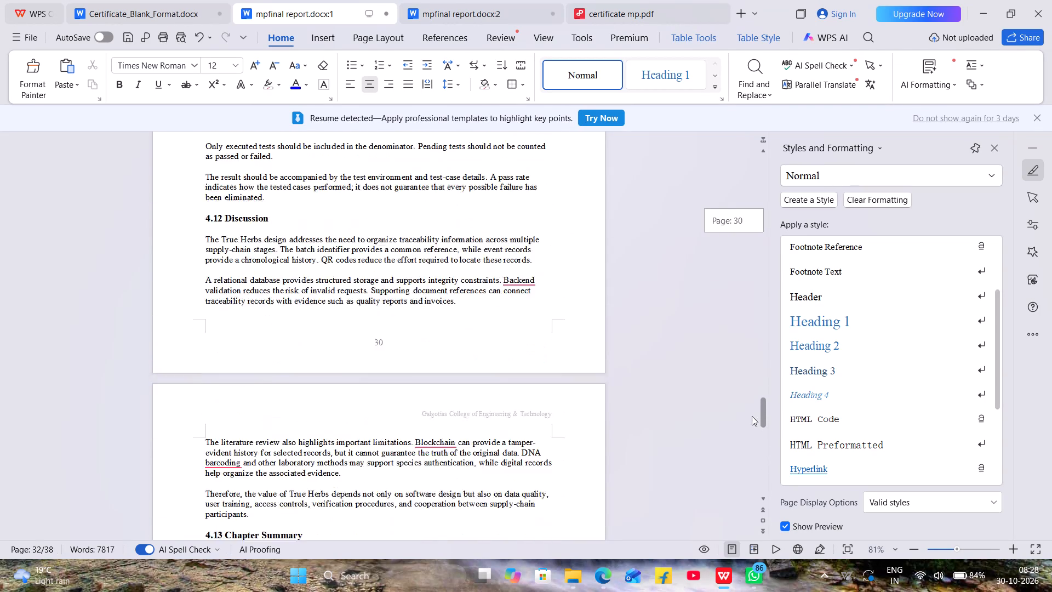
{"action": "left_click_drag", "start_coordinate": [752, 416], "coordinate": [752, 409]}
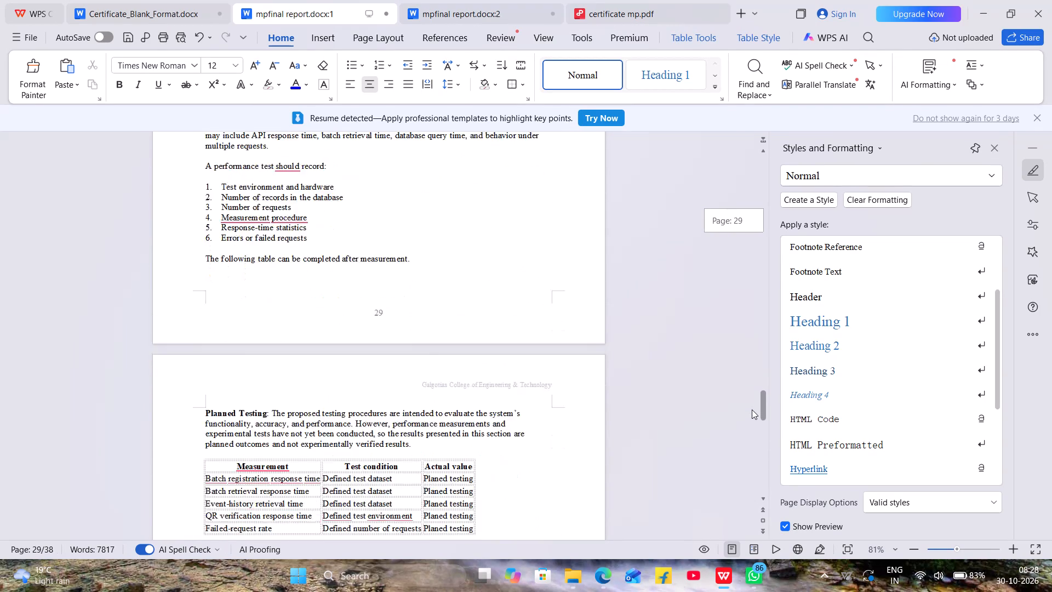
{"action": "left_click_drag", "start_coordinate": [752, 409], "coordinate": [752, 417]}
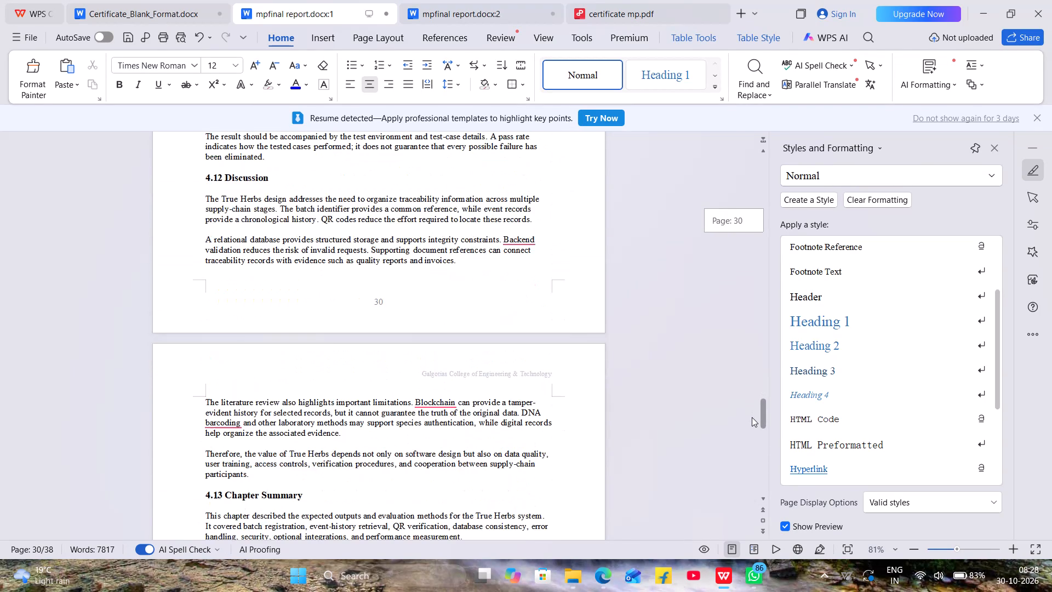
{"action": "left_click_drag", "start_coordinate": [752, 417], "coordinate": [753, 389]}
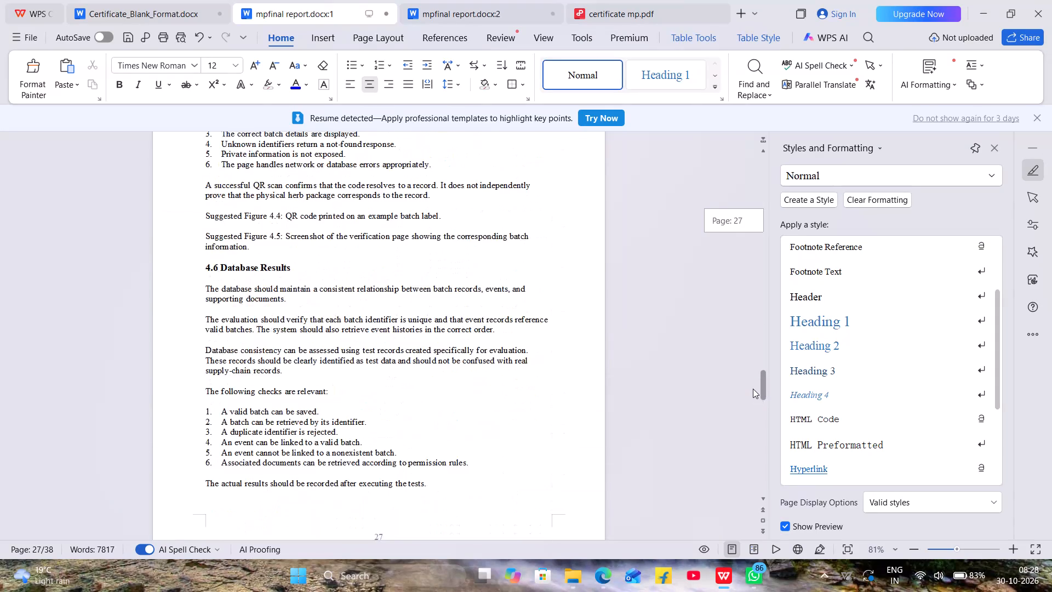
{"action": "left_click_drag", "start_coordinate": [753, 389], "coordinate": [757, 351]}
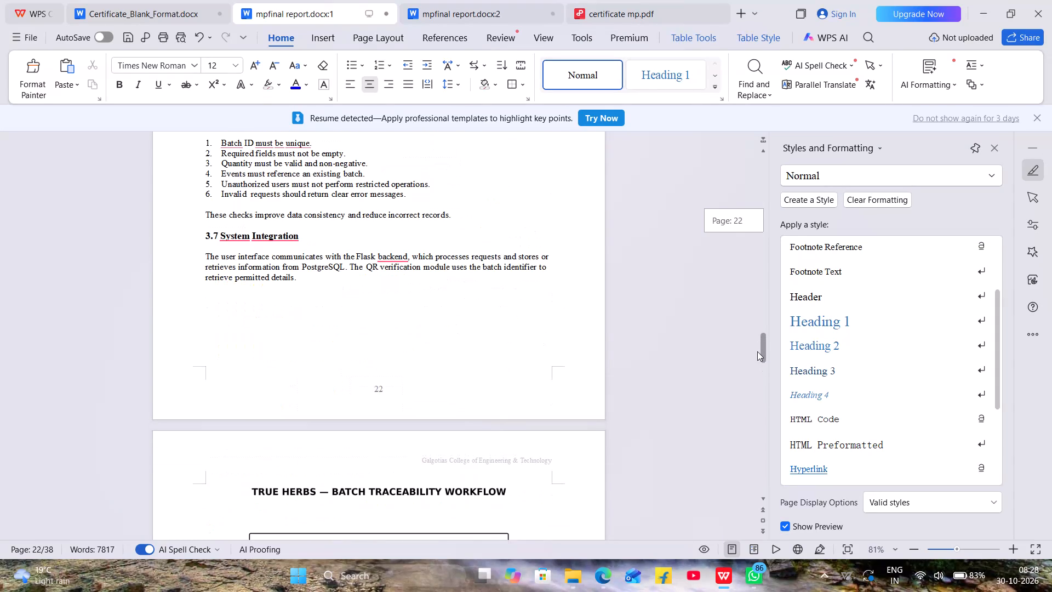
{"action": "left_click_drag", "start_coordinate": [757, 351], "coordinate": [757, 367]}
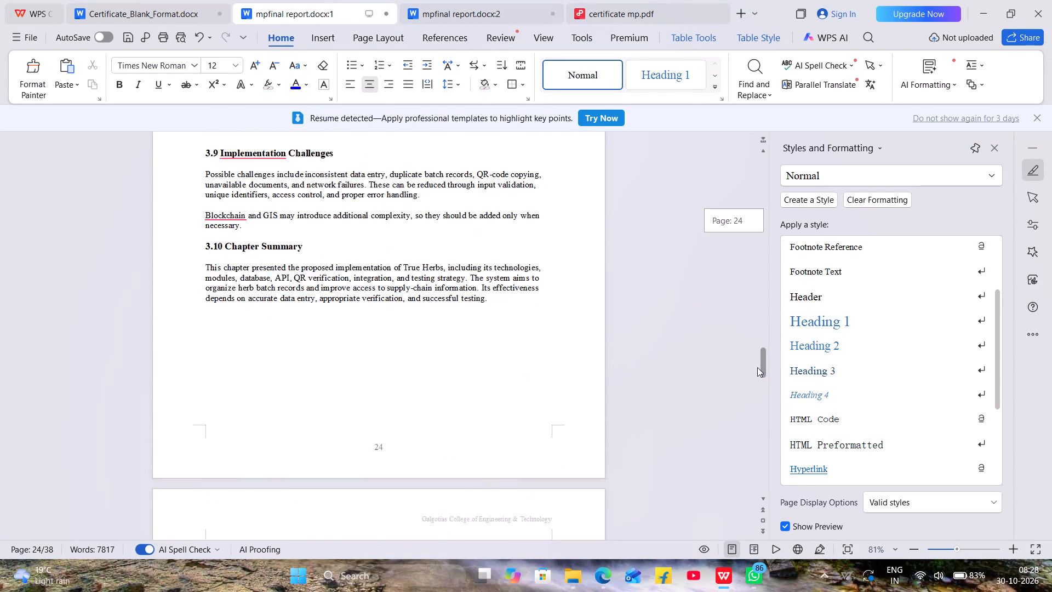
{"action": "left_click_drag", "start_coordinate": [757, 367], "coordinate": [757, 374]}
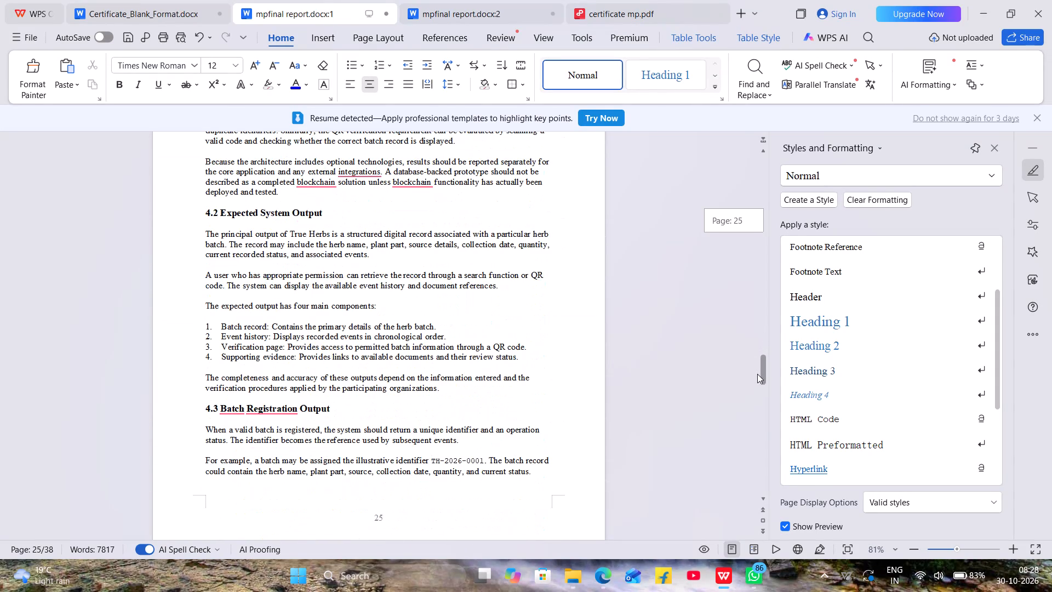
{"action": "left_click_drag", "start_coordinate": [757, 374], "coordinate": [757, 395]}
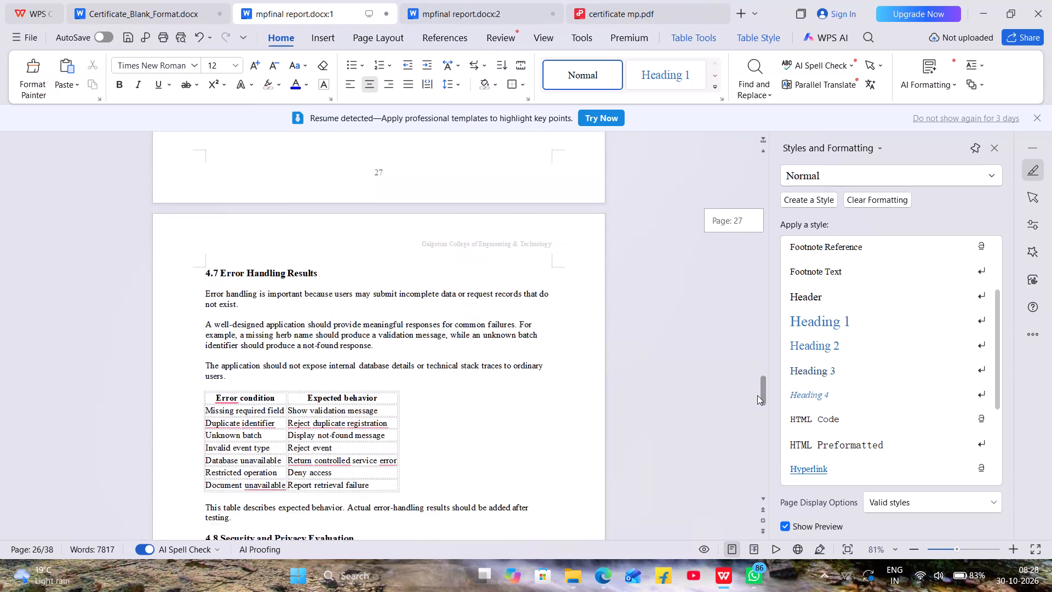
{"action": "left_click_drag", "start_coordinate": [757, 395], "coordinate": [756, 420]}
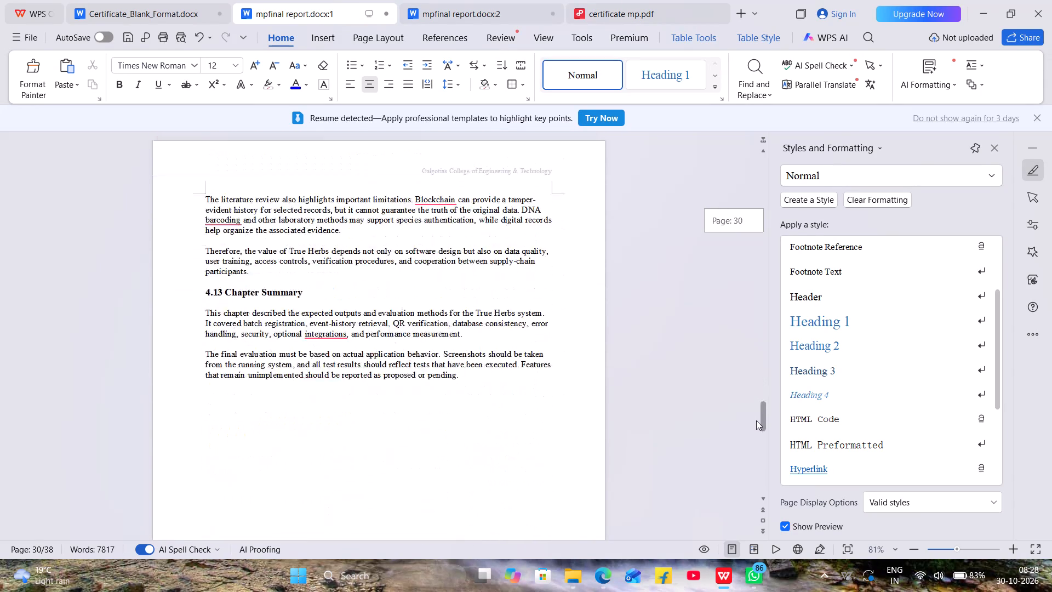
{"action": "left_click_drag", "start_coordinate": [756, 420], "coordinate": [756, 436]}
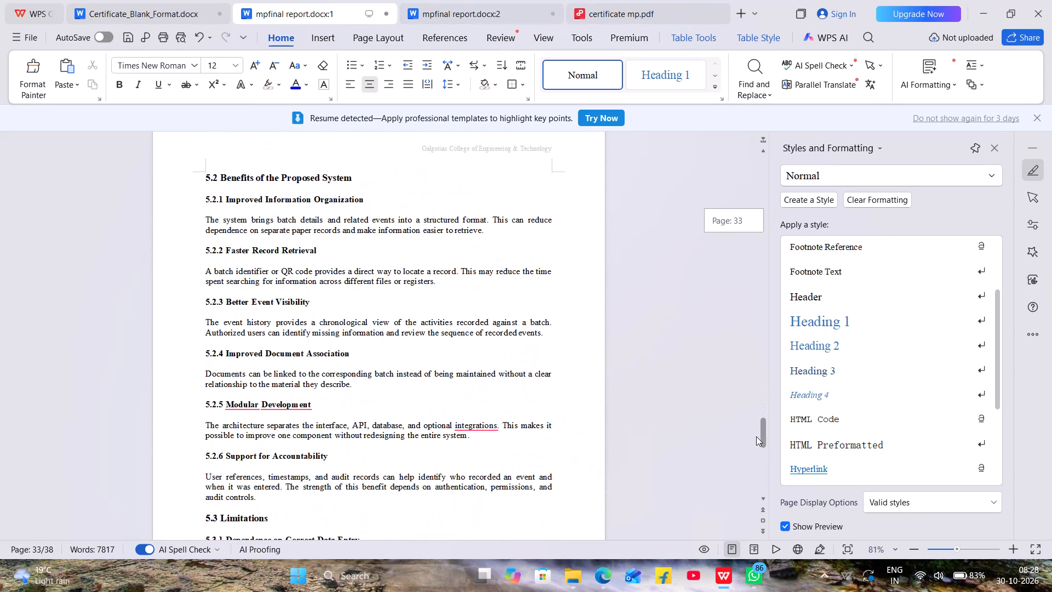
{"action": "left_click_drag", "start_coordinate": [756, 436], "coordinate": [756, 430]}
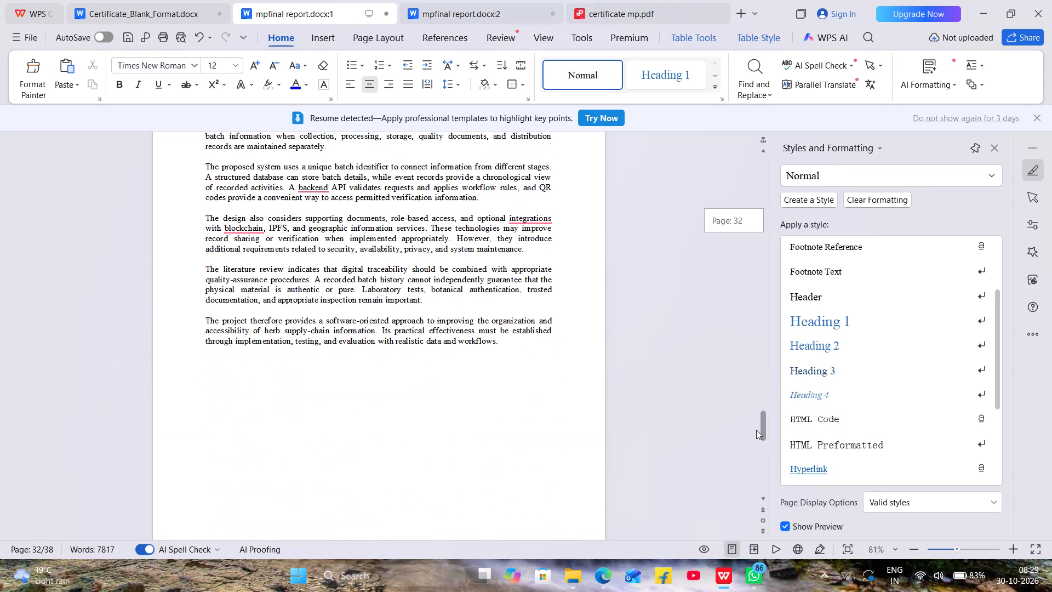
{"action": "left_click_drag", "start_coordinate": [756, 430], "coordinate": [770, 263]}
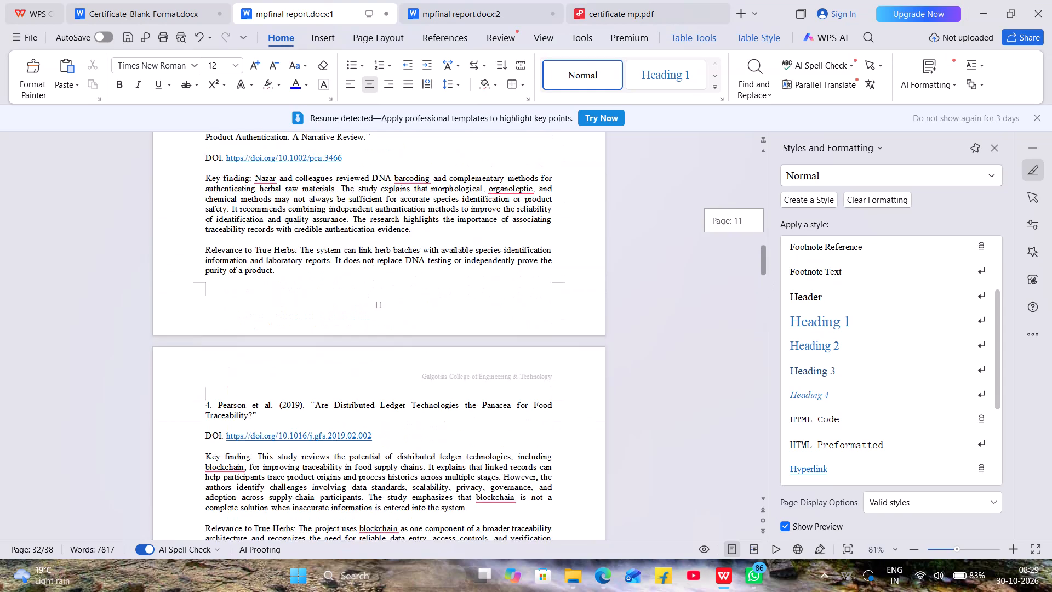
{"action": "left_click_drag", "start_coordinate": [770, 263], "coordinate": [771, 210]}
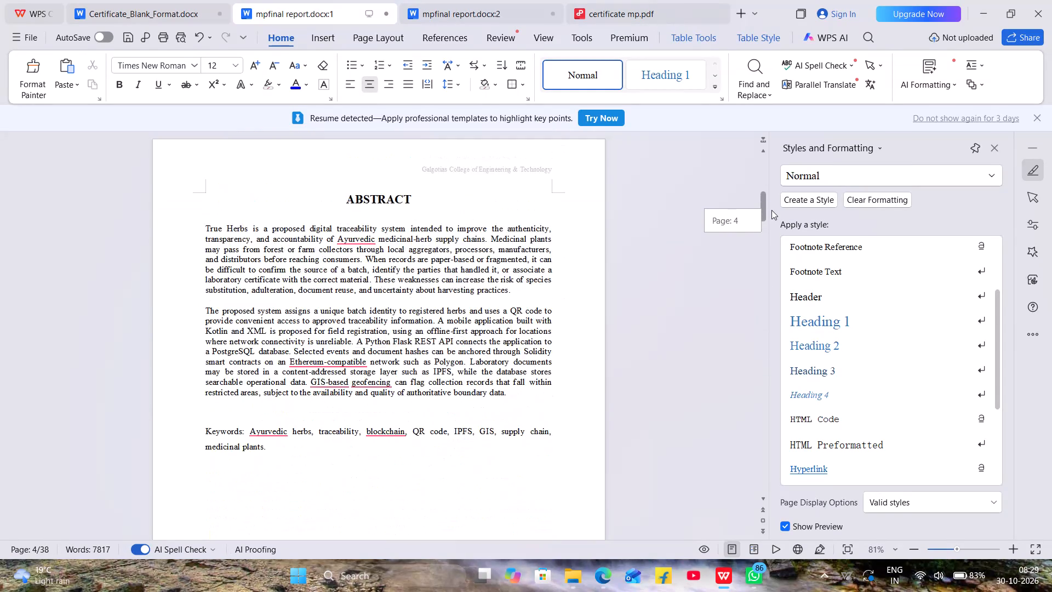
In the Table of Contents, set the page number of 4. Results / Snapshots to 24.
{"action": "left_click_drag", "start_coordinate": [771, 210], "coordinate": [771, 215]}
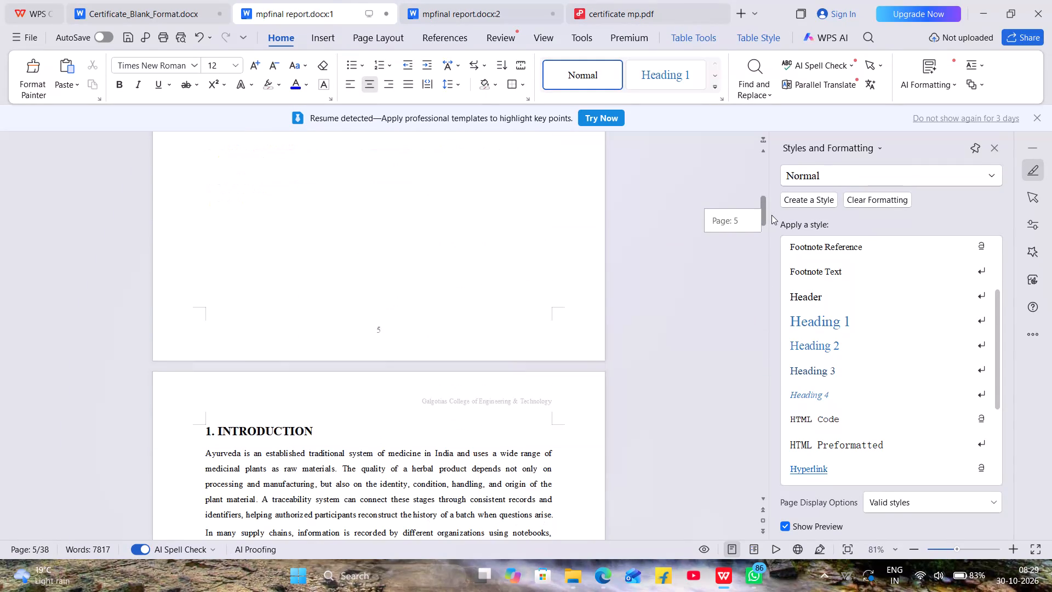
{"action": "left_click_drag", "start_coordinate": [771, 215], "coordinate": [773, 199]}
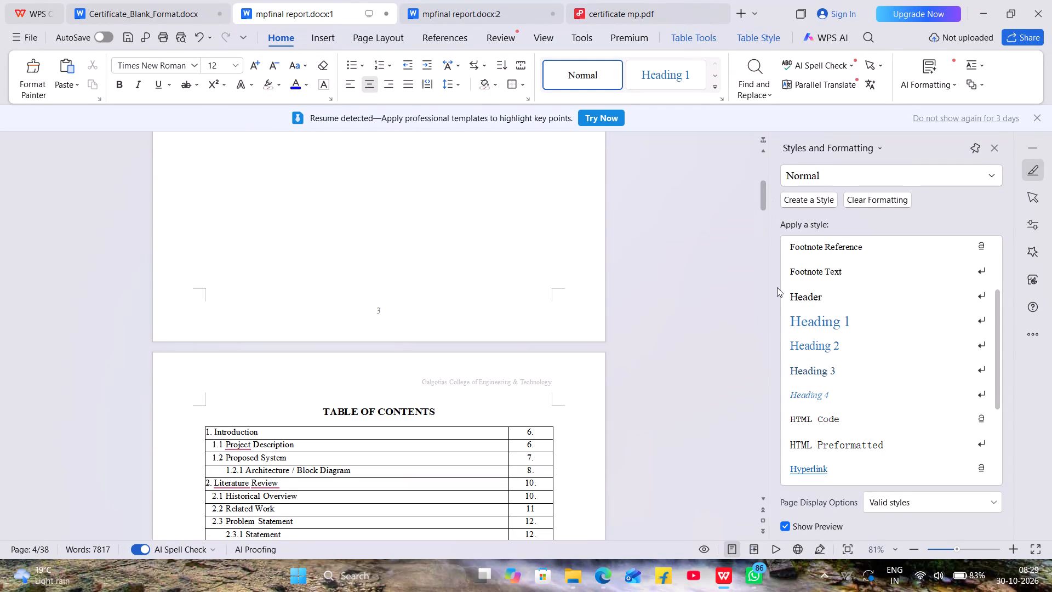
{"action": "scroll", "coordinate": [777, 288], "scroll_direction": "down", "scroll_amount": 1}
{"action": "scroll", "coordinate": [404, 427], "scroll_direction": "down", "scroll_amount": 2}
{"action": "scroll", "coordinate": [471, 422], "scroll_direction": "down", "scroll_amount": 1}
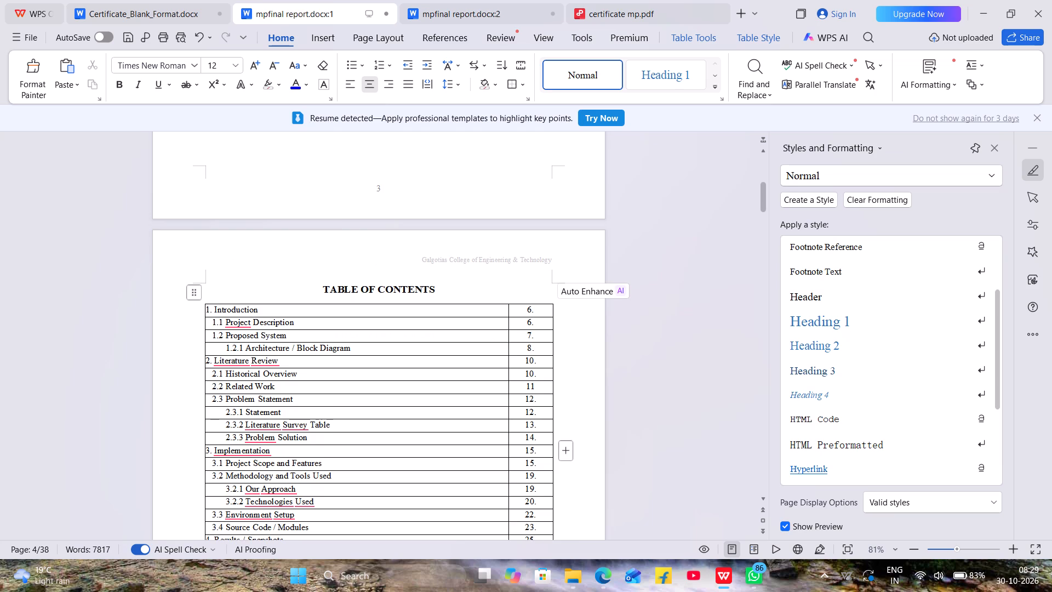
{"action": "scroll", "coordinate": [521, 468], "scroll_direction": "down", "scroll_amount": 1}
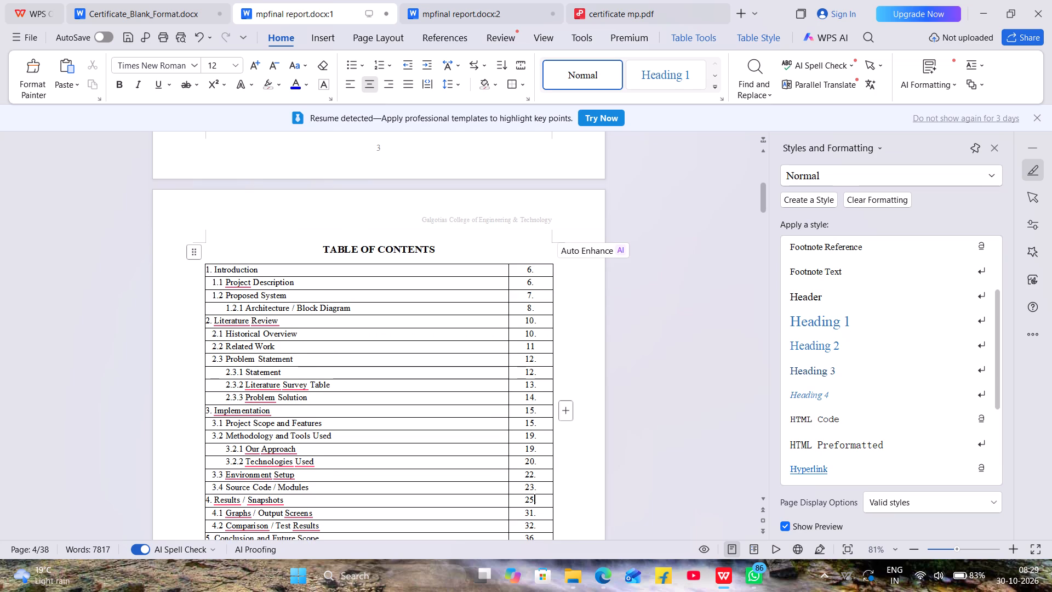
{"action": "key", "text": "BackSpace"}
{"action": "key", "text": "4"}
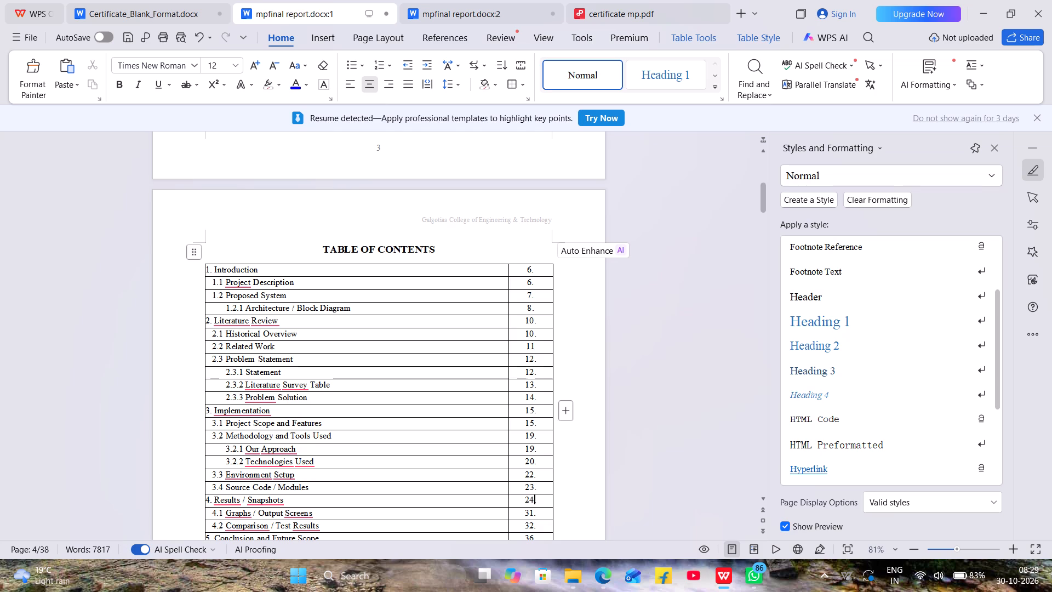
Set the page number of 4. Results / Snapshots in the Table of Contents back to 25.
{"action": "scroll", "coordinate": [418, 505], "scroll_direction": "down", "scroll_amount": 1}
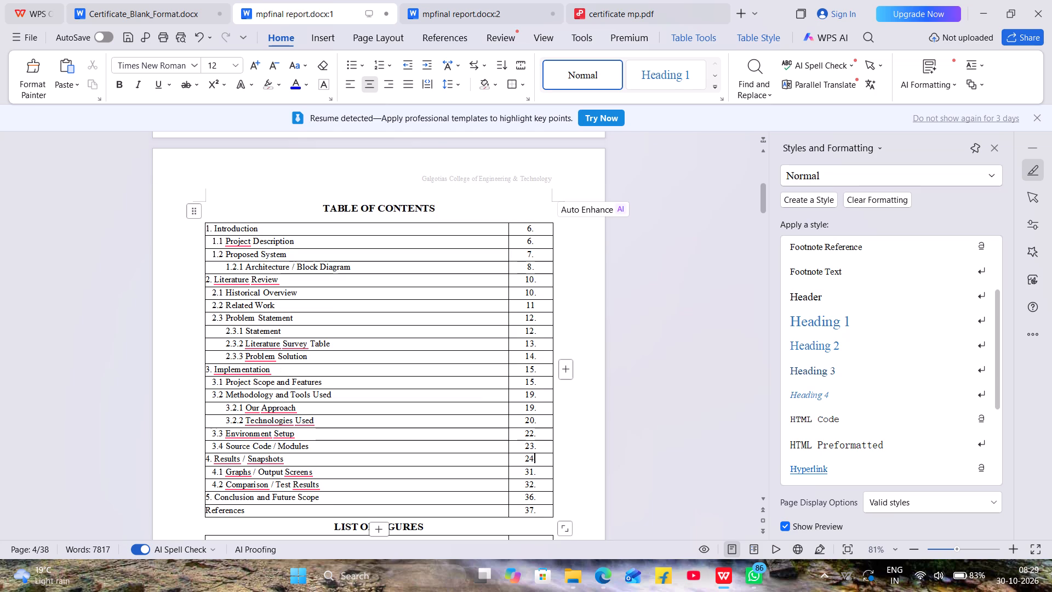
{"action": "key", "text": "BackSpace"}
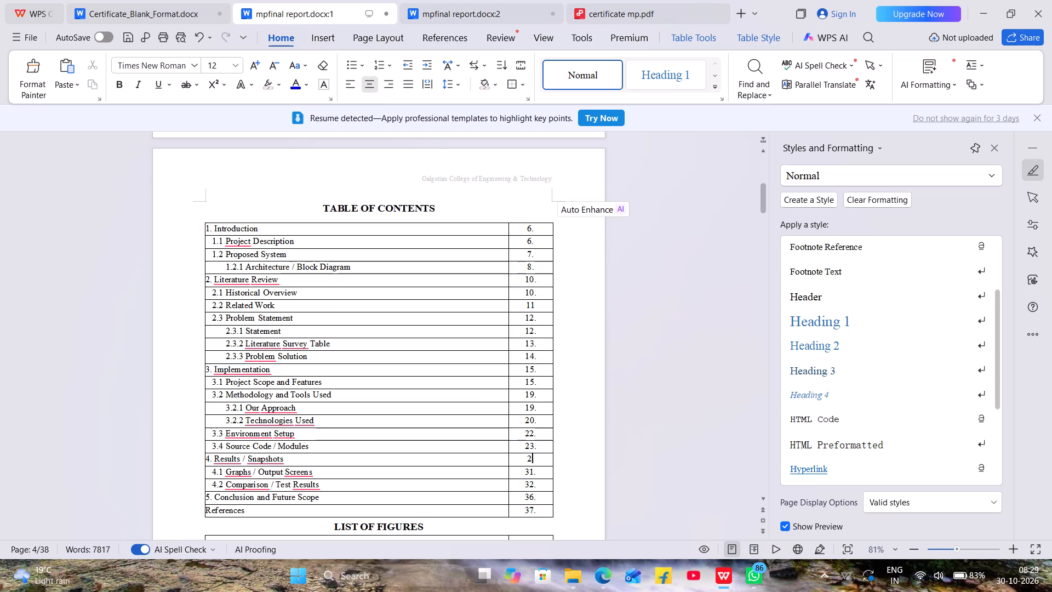
{"action": "key", "text": "5"}
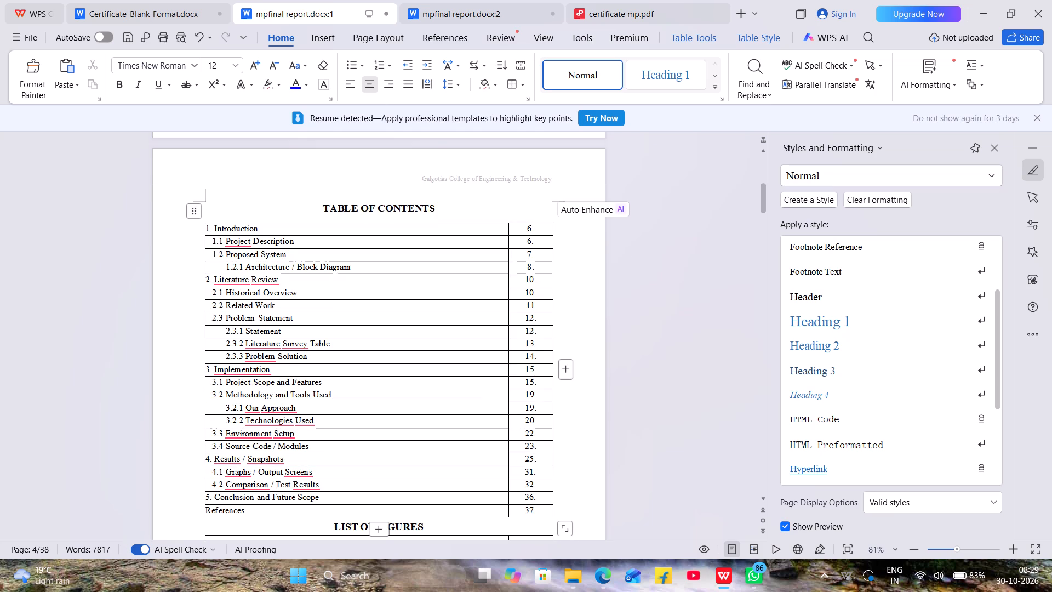
In the Table of Contents, set the page number of 4.1 Graphs / Output Screens to 26.
{"action": "left_click", "coordinate": [531, 475]}
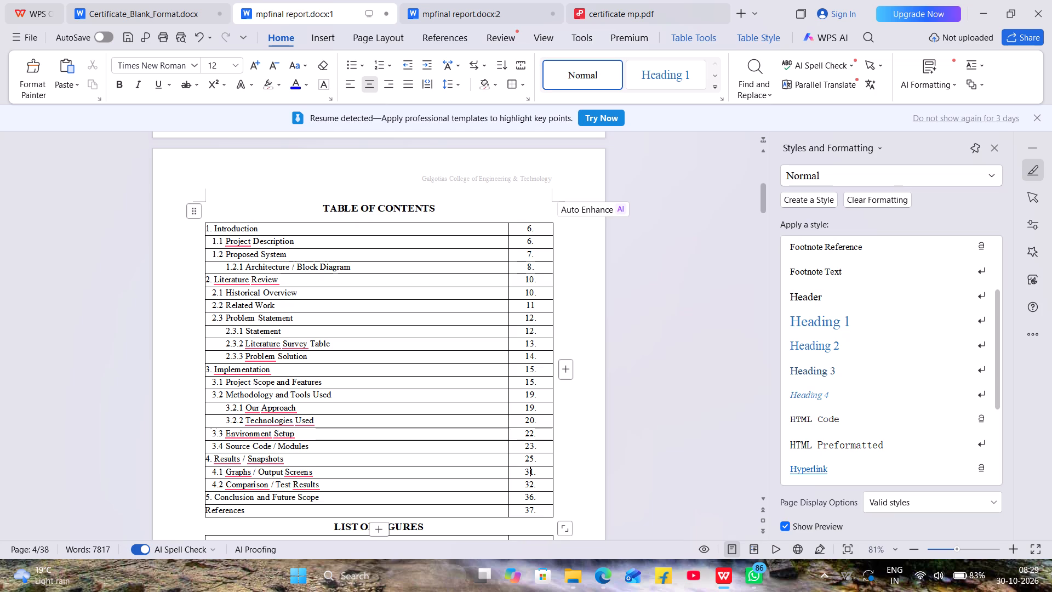
{"action": "left_click", "coordinate": [533, 475]}
{"action": "key", "text": "BackSpace"}
{"action": "key", "text": "BackSpace"}
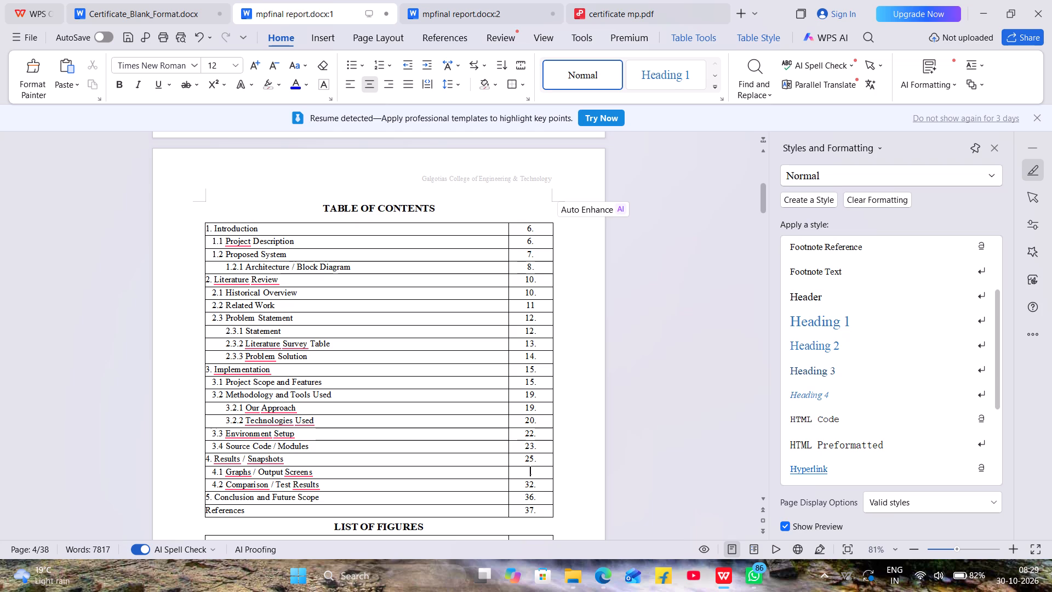
{"action": "key", "text": "2"}
{"action": "key", "text": "6"}
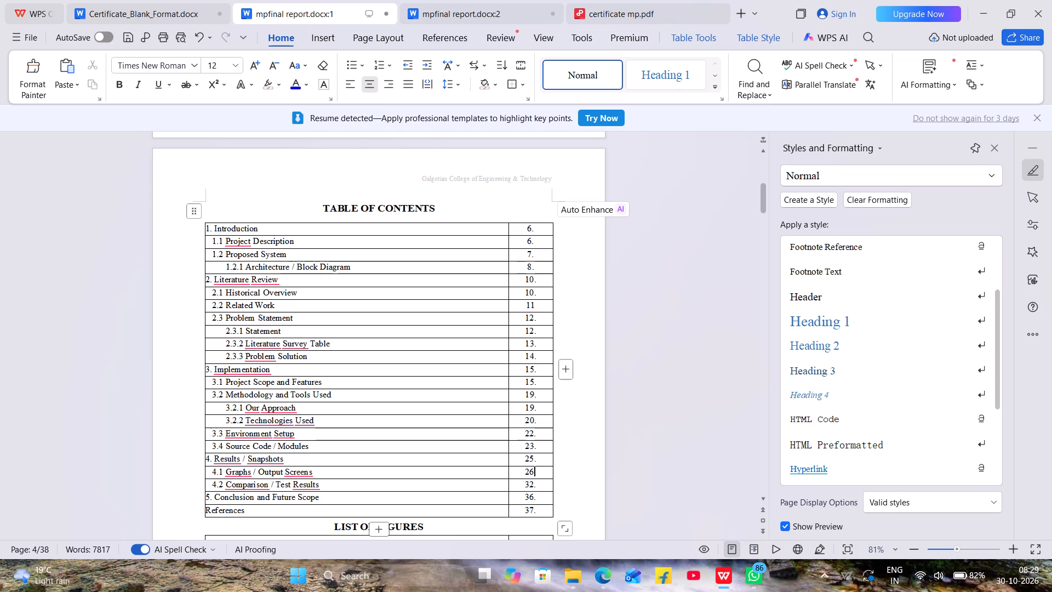
Check which pages the end of Chapter 4, the Chapter 5 sections and the References fall on, for comparison with the Table of Contents.
{"action": "scroll", "coordinate": [533, 501], "scroll_direction": "down", "scroll_amount": 1}
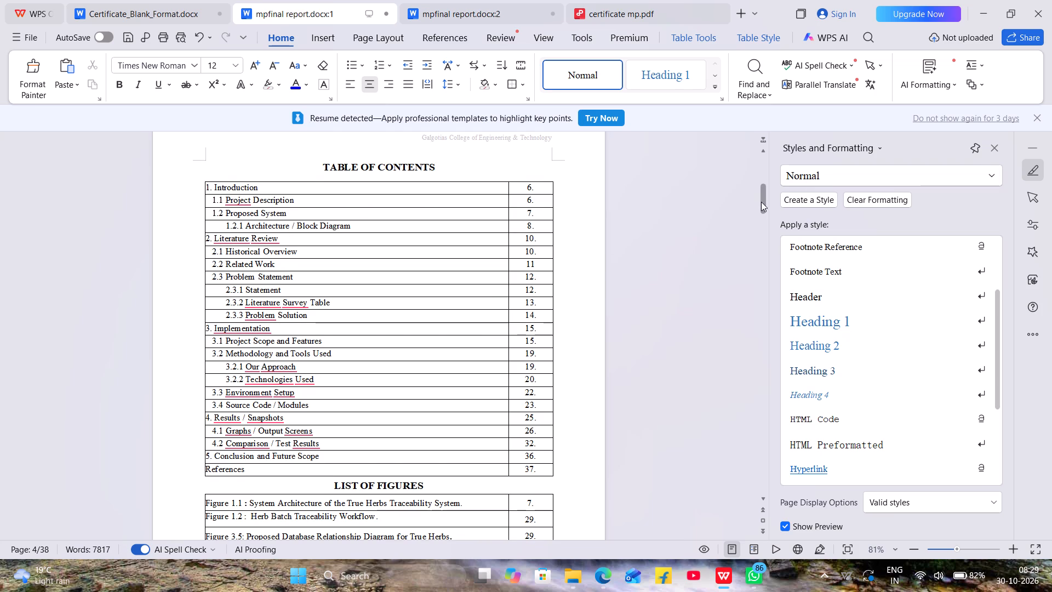
{"action": "left_click_drag", "start_coordinate": [761, 202], "coordinate": [741, 502]}
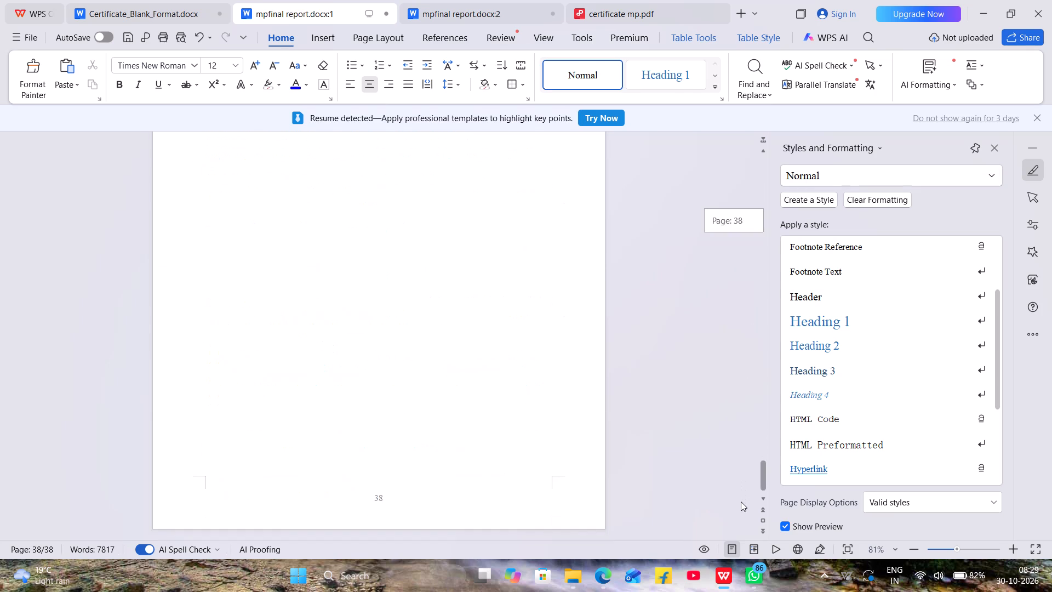
{"action": "left_click_drag", "start_coordinate": [741, 502], "coordinate": [747, 446]}
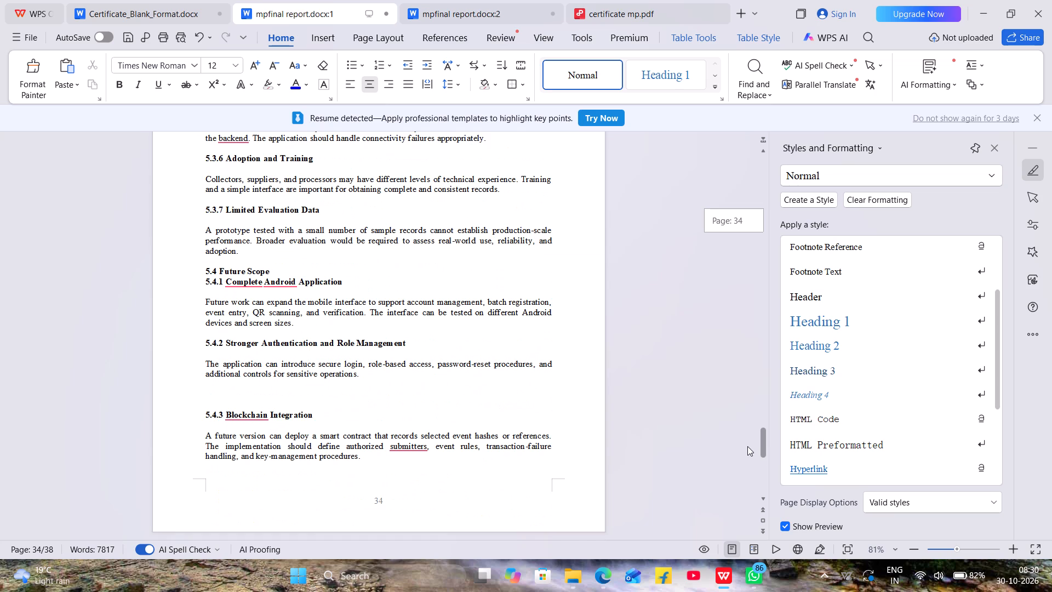
{"action": "left_click_drag", "start_coordinate": [747, 446], "coordinate": [752, 418]}
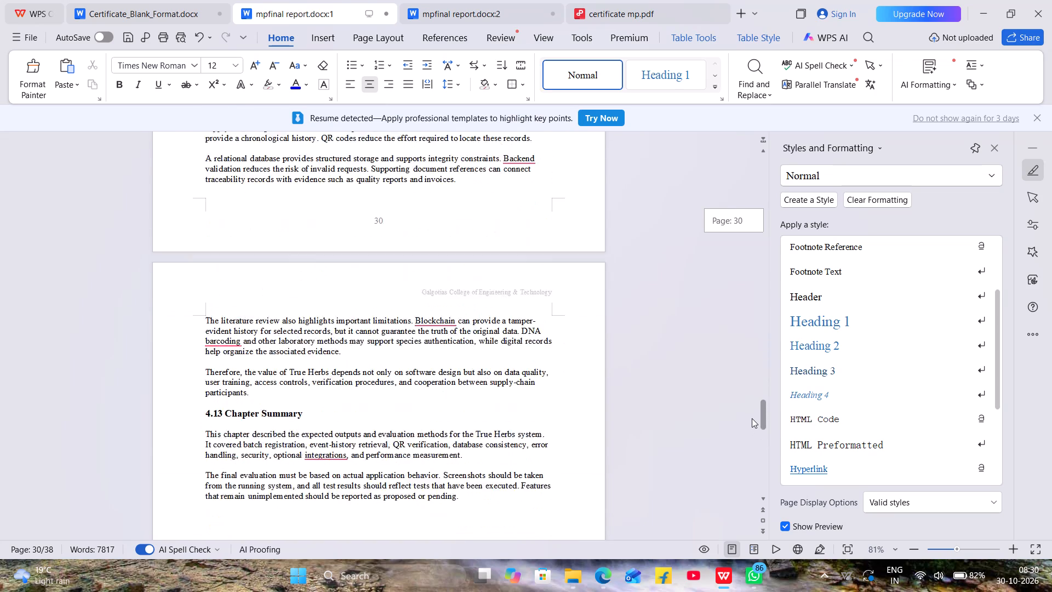
{"action": "left_click_drag", "start_coordinate": [752, 418], "coordinate": [752, 425]}
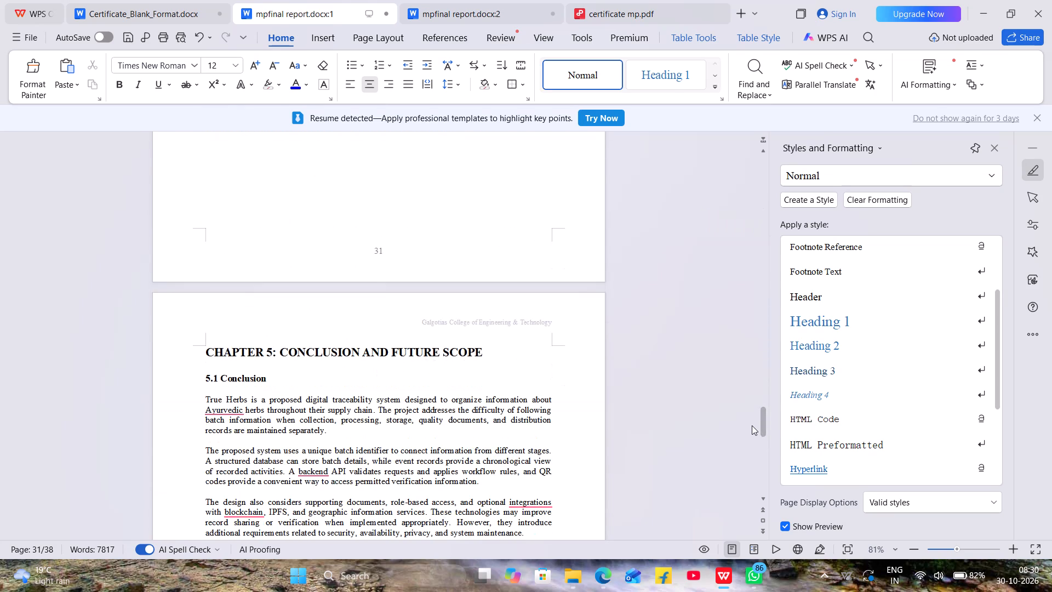
{"action": "scroll", "coordinate": [312, 402], "scroll_direction": "down", "scroll_amount": 2}
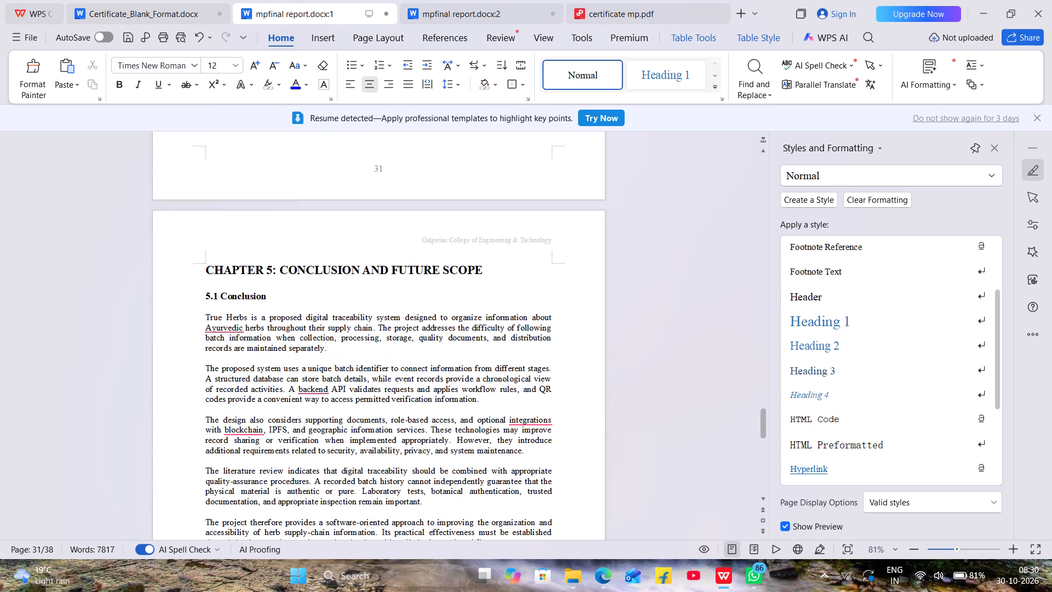
{"action": "scroll", "coordinate": [313, 402], "scroll_direction": "down", "scroll_amount": 3}
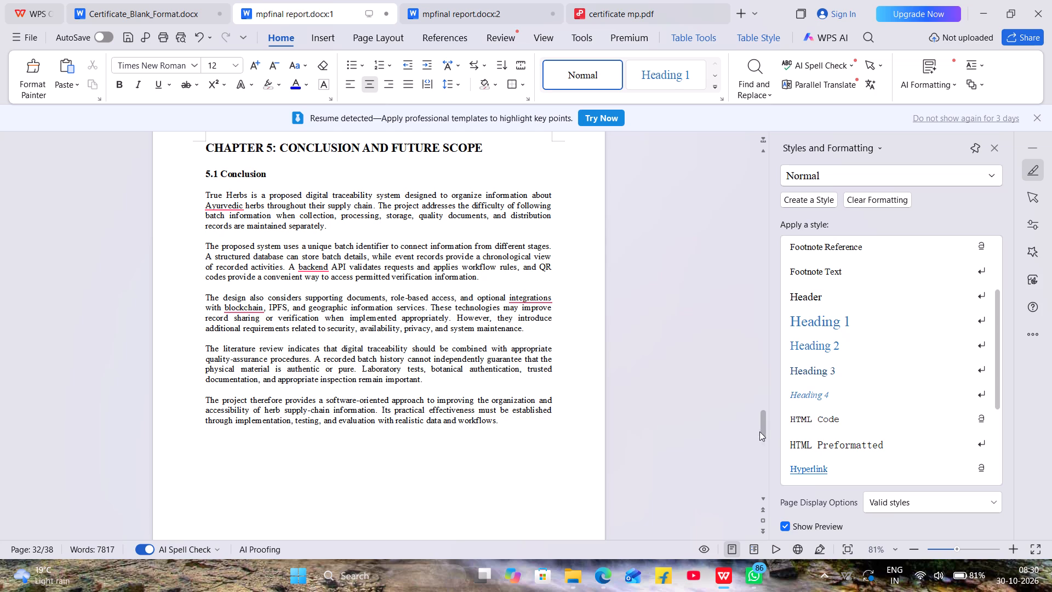
{"action": "scroll", "coordinate": [664, 458], "scroll_direction": "down", "scroll_amount": 12}
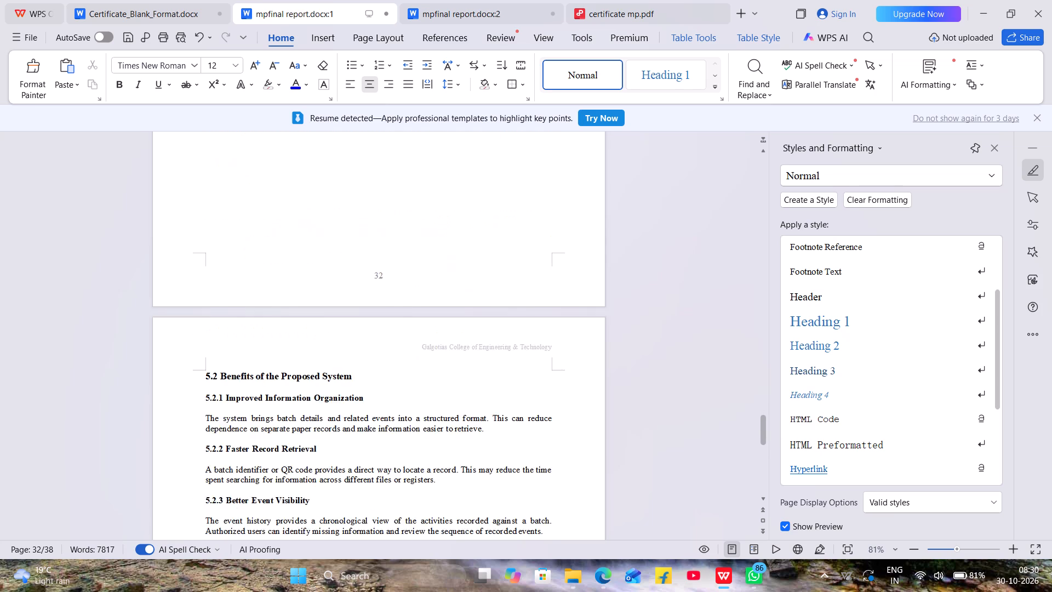
{"action": "scroll", "coordinate": [657, 464], "scroll_direction": "down", "scroll_amount": 20}
{"action": "scroll", "coordinate": [657, 464], "scroll_direction": "down", "scroll_amount": 16}
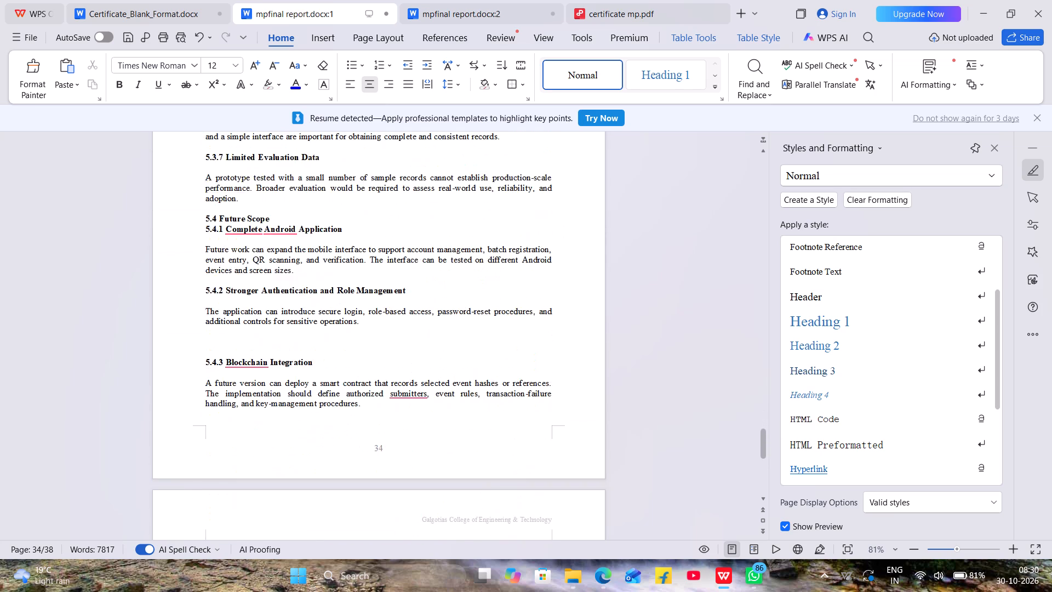
{"action": "scroll", "coordinate": [657, 464], "scroll_direction": "down", "scroll_amount": 20}
{"action": "scroll", "coordinate": [657, 464], "scroll_direction": "down", "scroll_amount": 15}
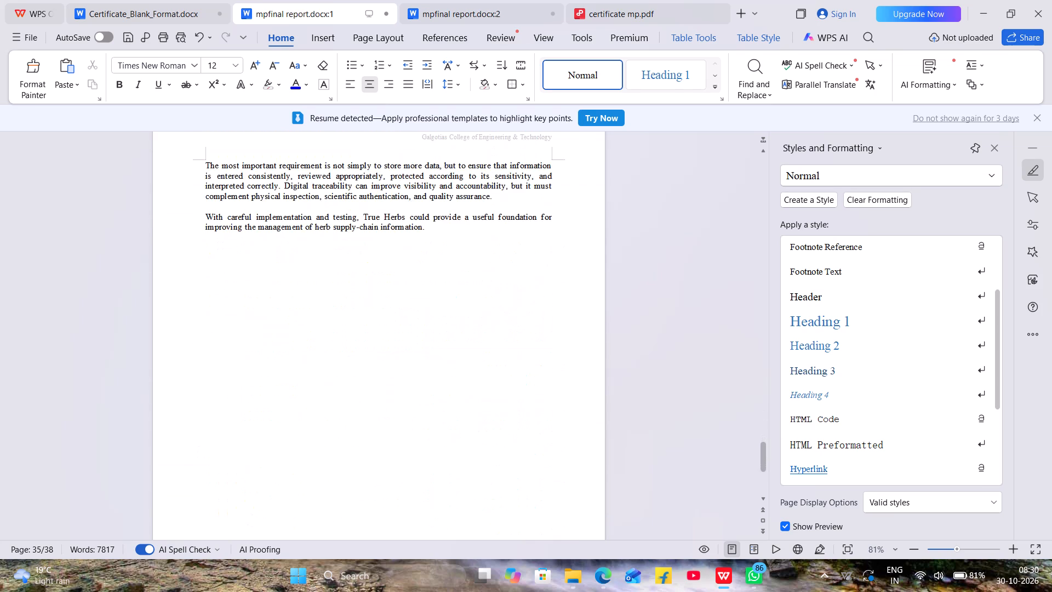
{"action": "scroll", "coordinate": [657, 464], "scroll_direction": "up", "scroll_amount": 3}
{"action": "scroll", "coordinate": [657, 464], "scroll_direction": "down", "scroll_amount": 15}
{"action": "scroll", "coordinate": [657, 464], "scroll_direction": "up", "scroll_amount": 3}
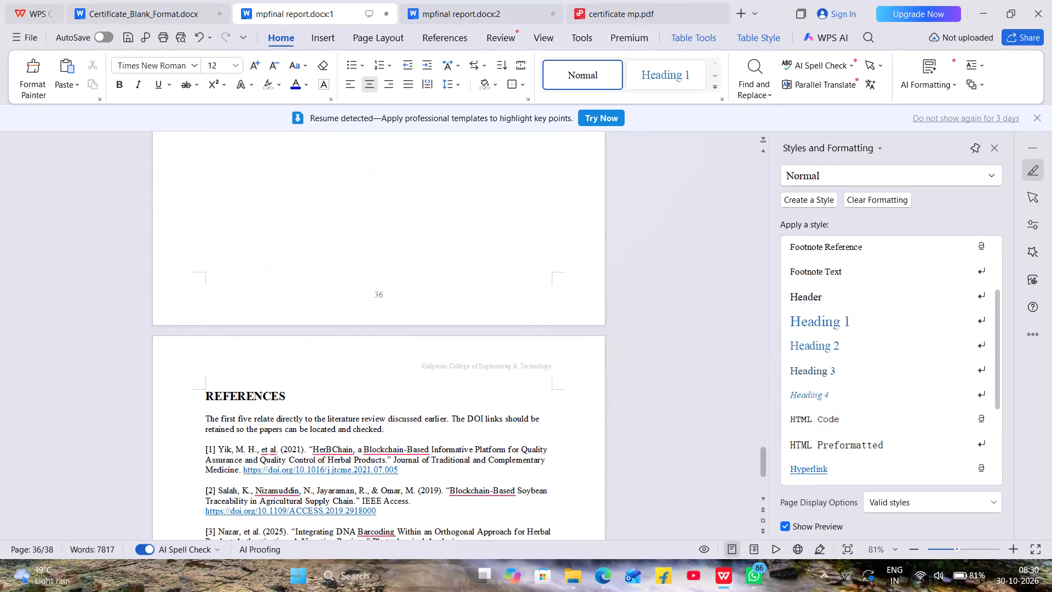
{"action": "scroll", "coordinate": [657, 464], "scroll_direction": "down", "scroll_amount": 20}
{"action": "scroll", "coordinate": [657, 464], "scroll_direction": "down", "scroll_amount": 8}
{"action": "scroll", "coordinate": [657, 464], "scroll_direction": "up", "scroll_amount": 3}
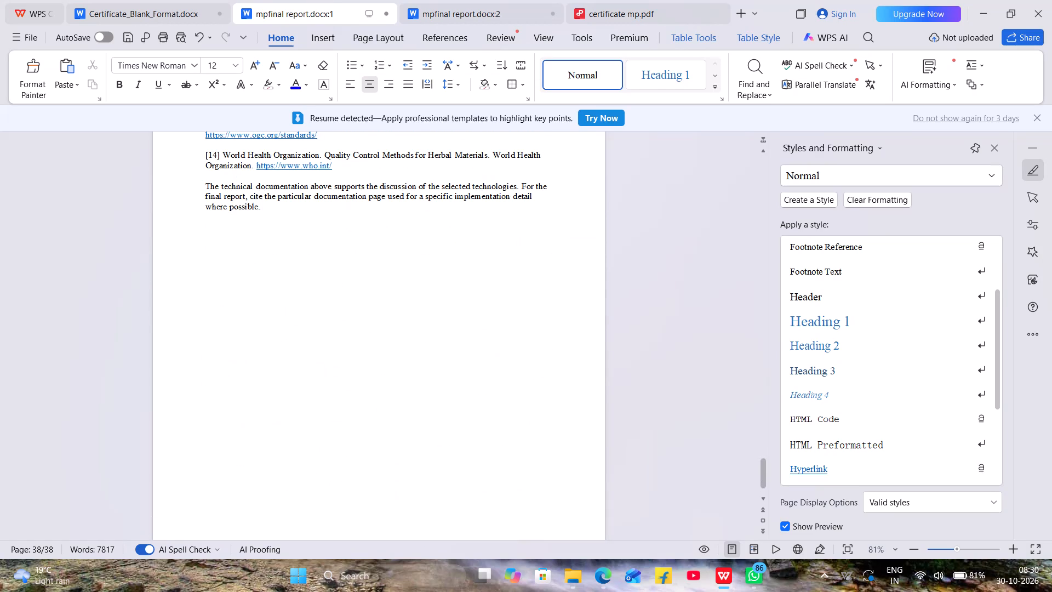
In the Table of Contents, set the page number of 4.2 Comparison / Test Results to 30.
{"action": "left_click_drag", "start_coordinate": [764, 476], "coordinate": [771, 372]}
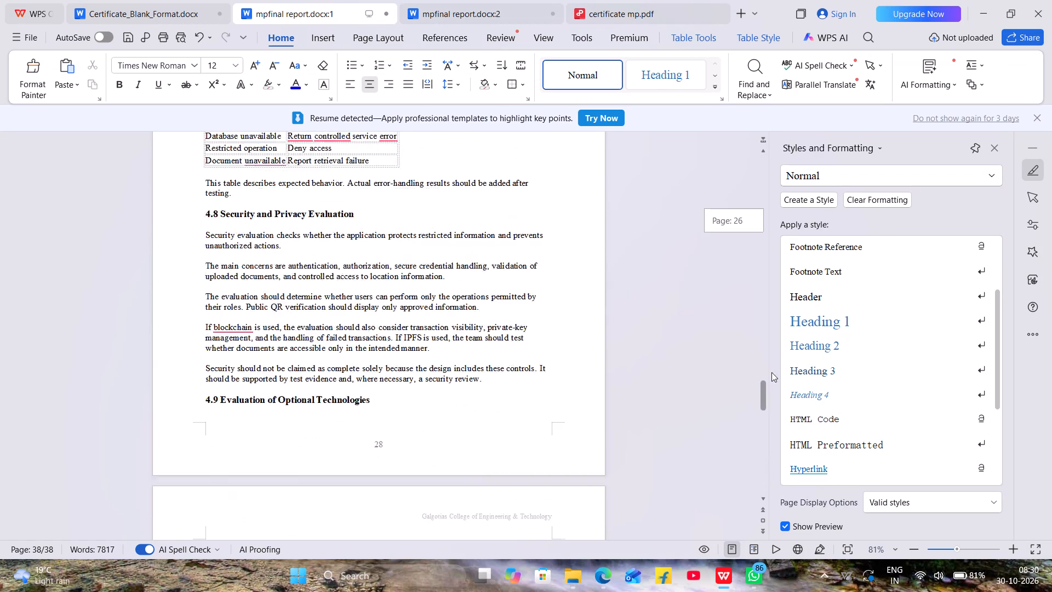
{"action": "left_click_drag", "start_coordinate": [771, 372], "coordinate": [785, 244]}
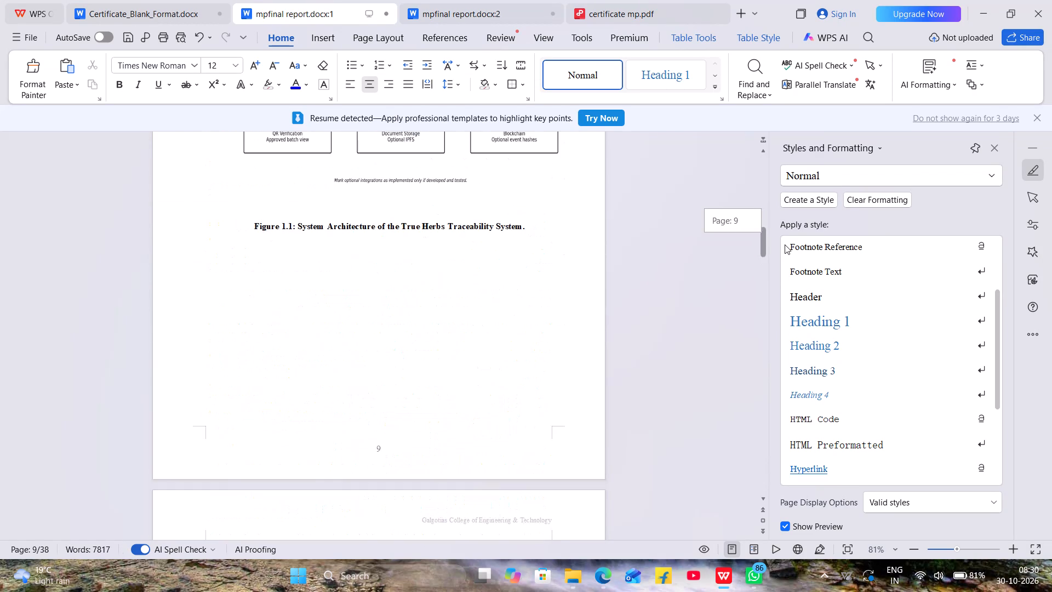
{"action": "left_click_drag", "start_coordinate": [785, 244], "coordinate": [785, 212]}
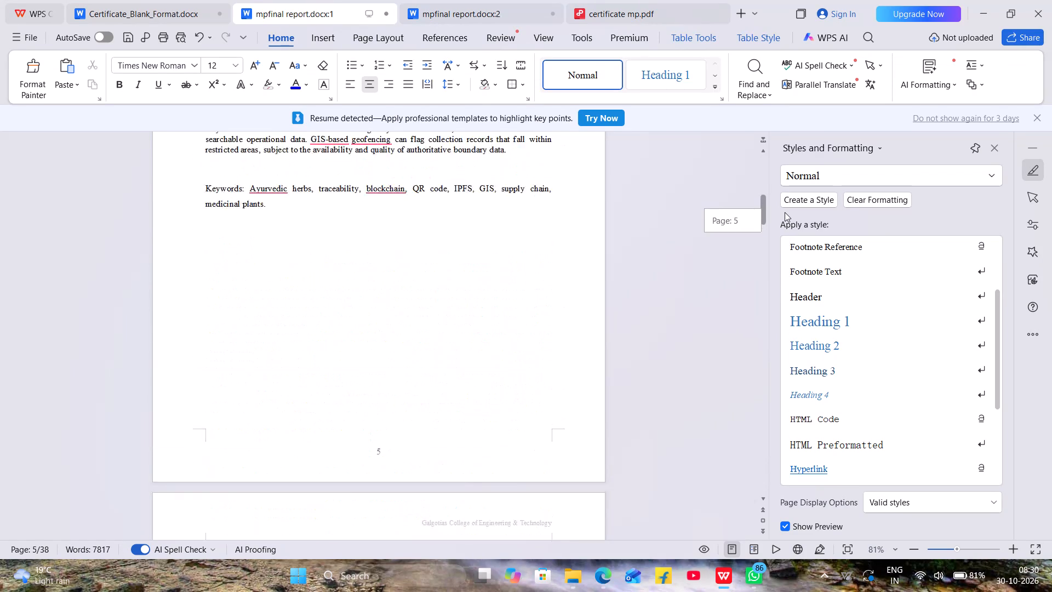
{"action": "left_click_drag", "start_coordinate": [785, 212], "coordinate": [785, 204]}
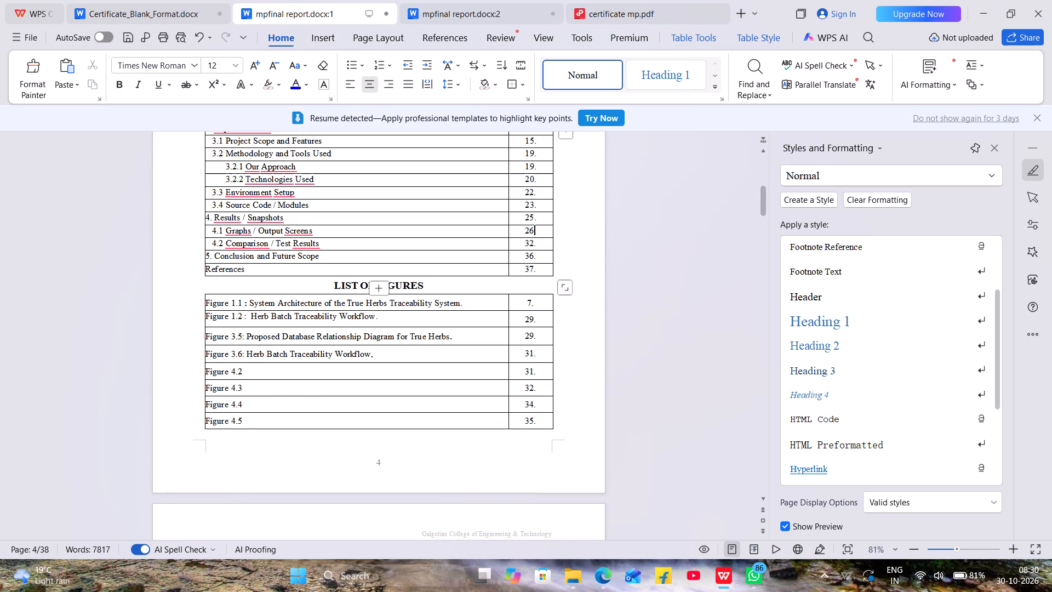
{"action": "left_click", "coordinate": [531, 243]}
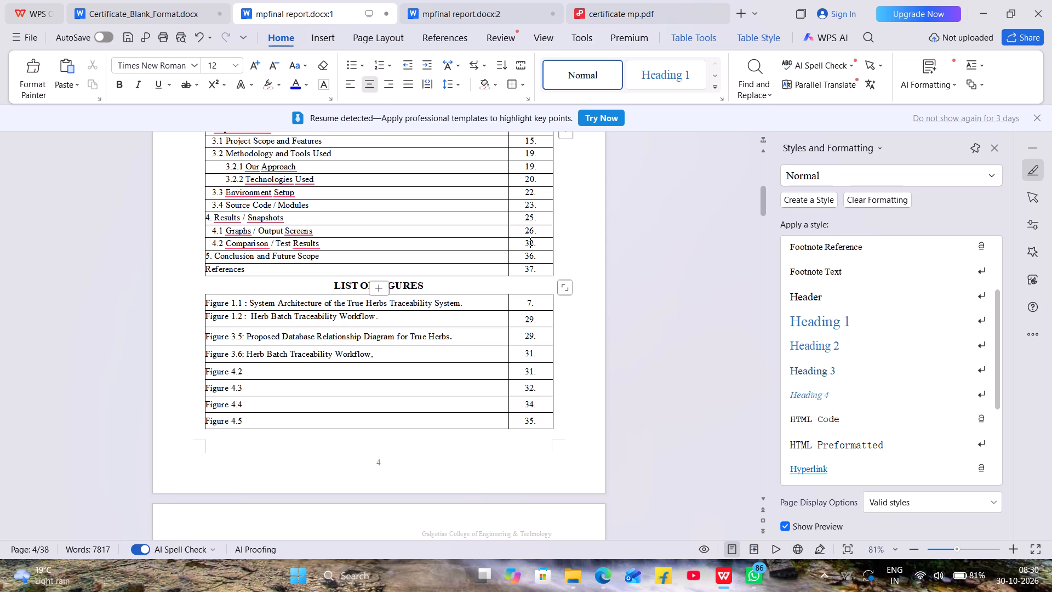
{"action": "left_click", "coordinate": [532, 246]}
{"action": "key", "text": "BackSpace"}
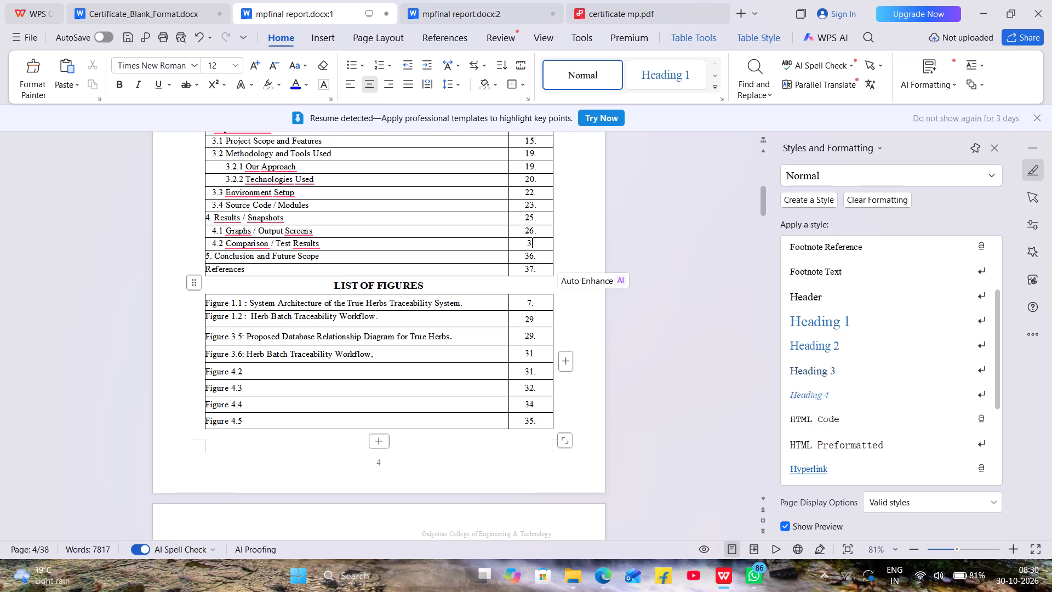
{"action": "key", "text": "0"}
In the Table of Contents, set the page number of 5. Conclusion and Future Scope to 32.
{"action": "left_click", "coordinate": [532, 259]}
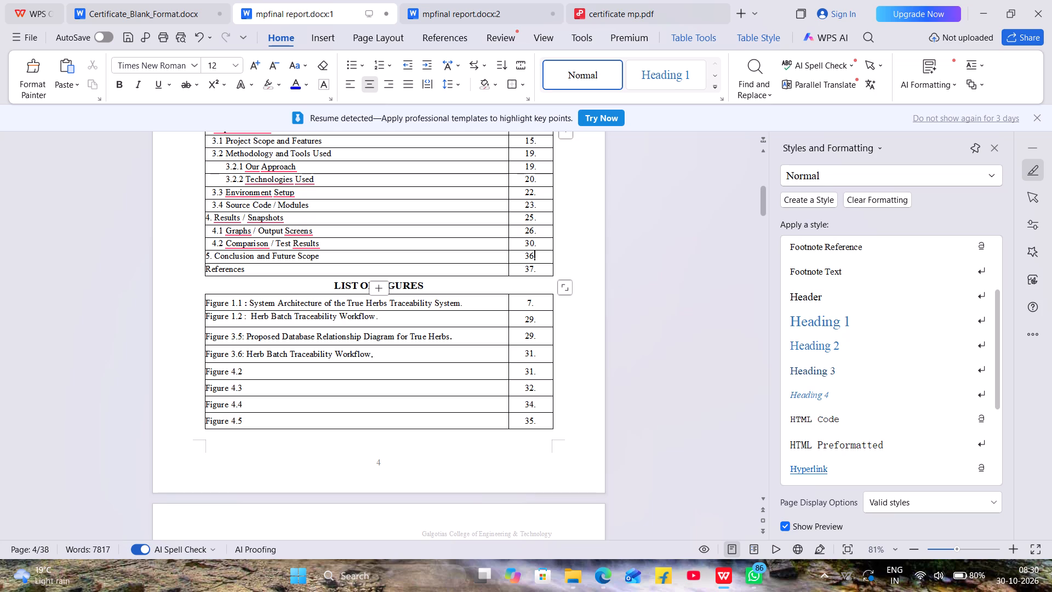
{"action": "key", "text": "Left"}
{"action": "key", "text": "Right"}
{"action": "key", "text": "BackSpace"}
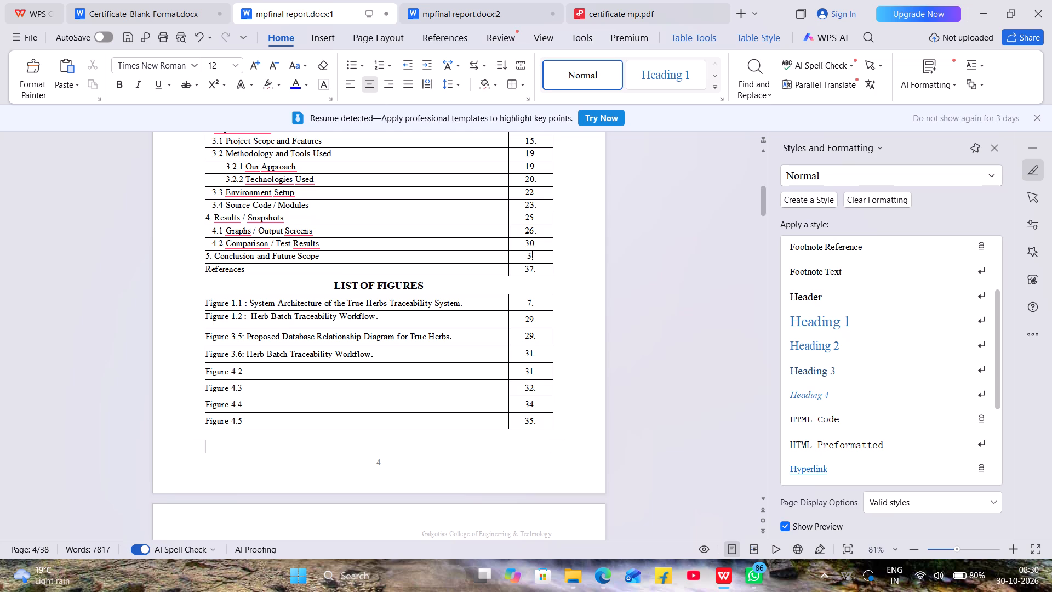
{"action": "key", "text": "2"}
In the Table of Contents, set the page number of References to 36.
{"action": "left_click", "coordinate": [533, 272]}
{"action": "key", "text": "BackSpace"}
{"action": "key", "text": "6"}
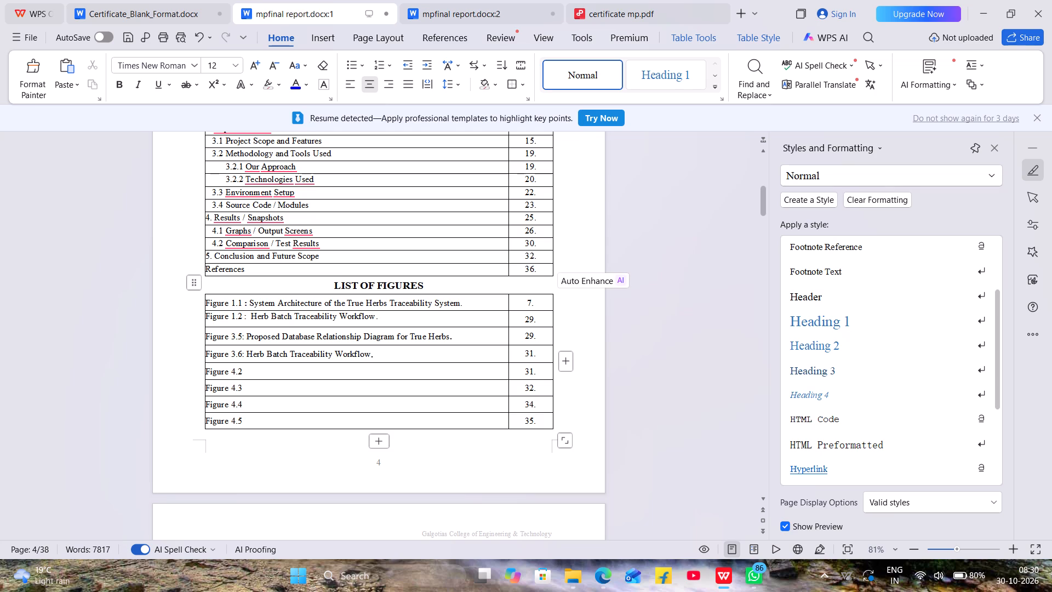
Check which page the REFERENCES heading falls on and set the References page number in the Table of Contents to 37.
{"action": "left_click_drag", "start_coordinate": [761, 209], "coordinate": [782, 523]}
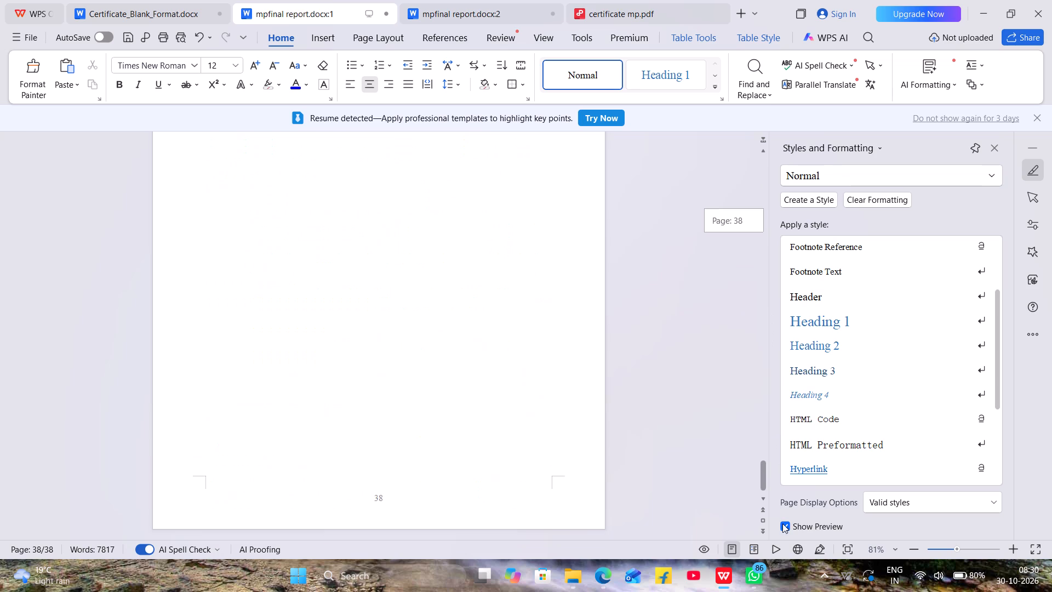
{"action": "left_click_drag", "start_coordinate": [782, 523], "coordinate": [794, 456]}
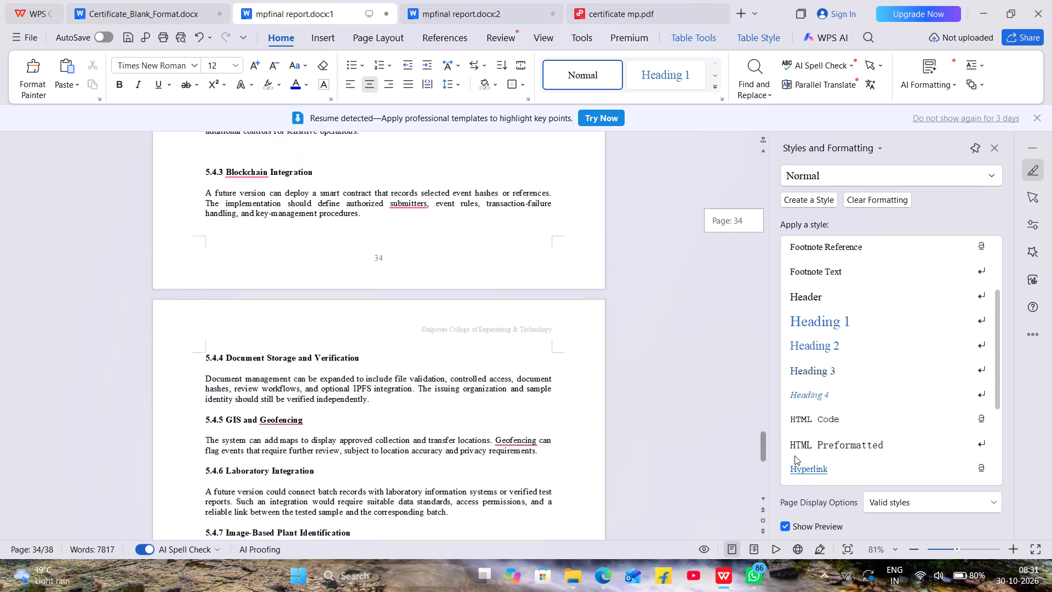
{"action": "left_click_drag", "start_coordinate": [794, 456], "coordinate": [792, 475]}
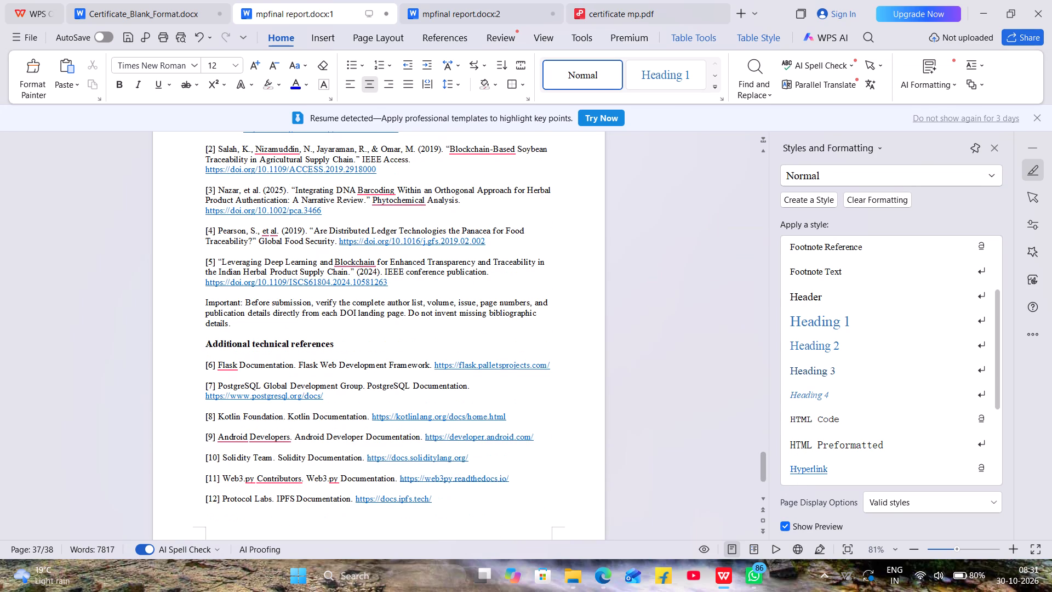
{"action": "scroll", "coordinate": [467, 491], "scroll_direction": "down", "scroll_amount": 2}
{"action": "scroll", "coordinate": [468, 491], "scroll_direction": "up", "scroll_amount": 7}
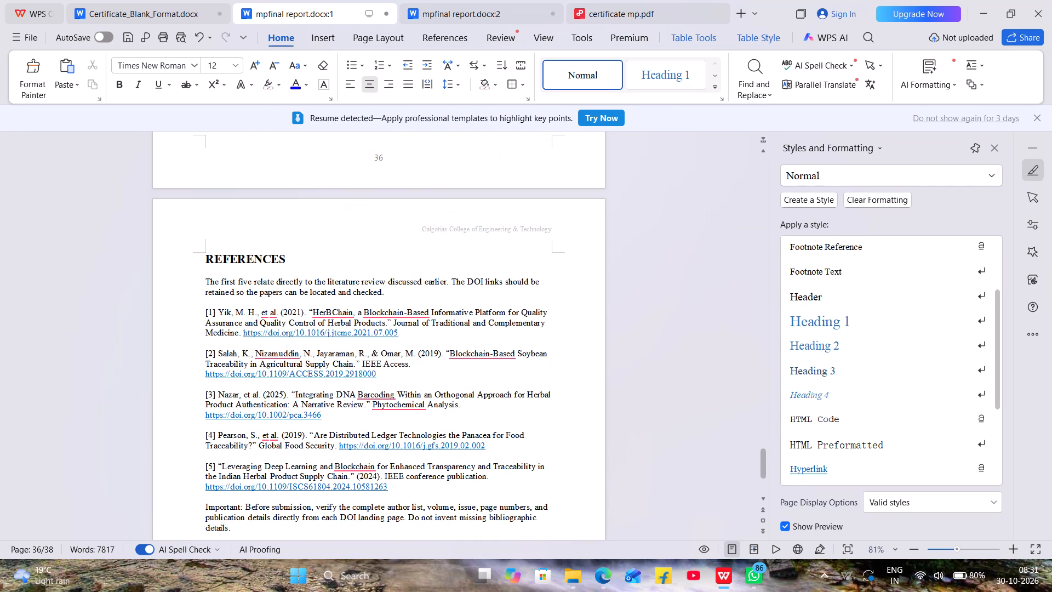
{"action": "left_click_drag", "start_coordinate": [762, 468], "coordinate": [785, 175]}
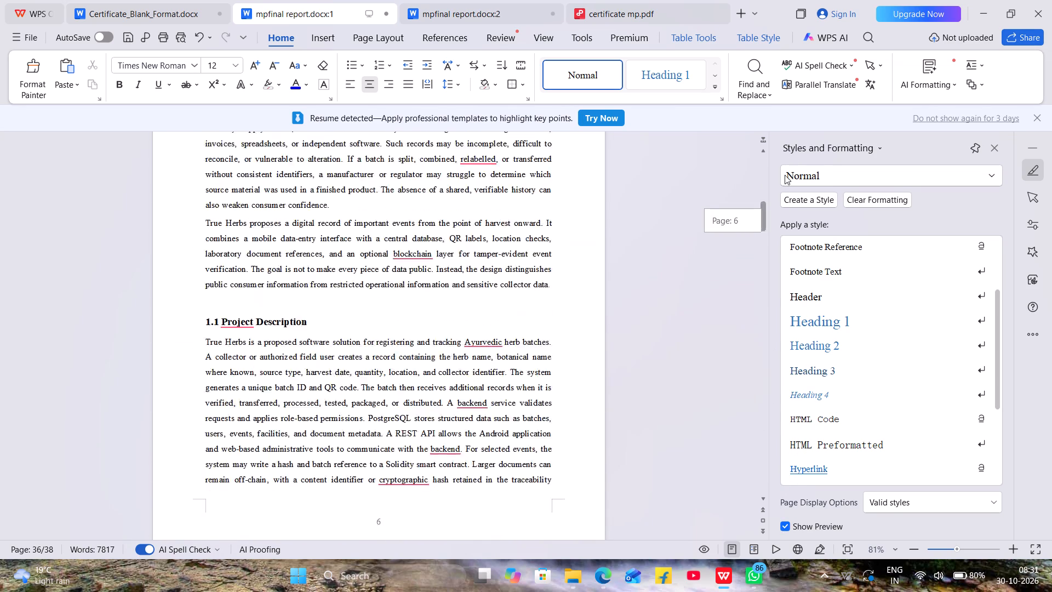
{"action": "left_click_drag", "start_coordinate": [785, 175], "coordinate": [793, 75]}
{"action": "scroll", "coordinate": [670, 265], "scroll_direction": "down", "scroll_amount": 1}
{"action": "left_click_drag", "start_coordinate": [760, 174], "coordinate": [761, 214]}
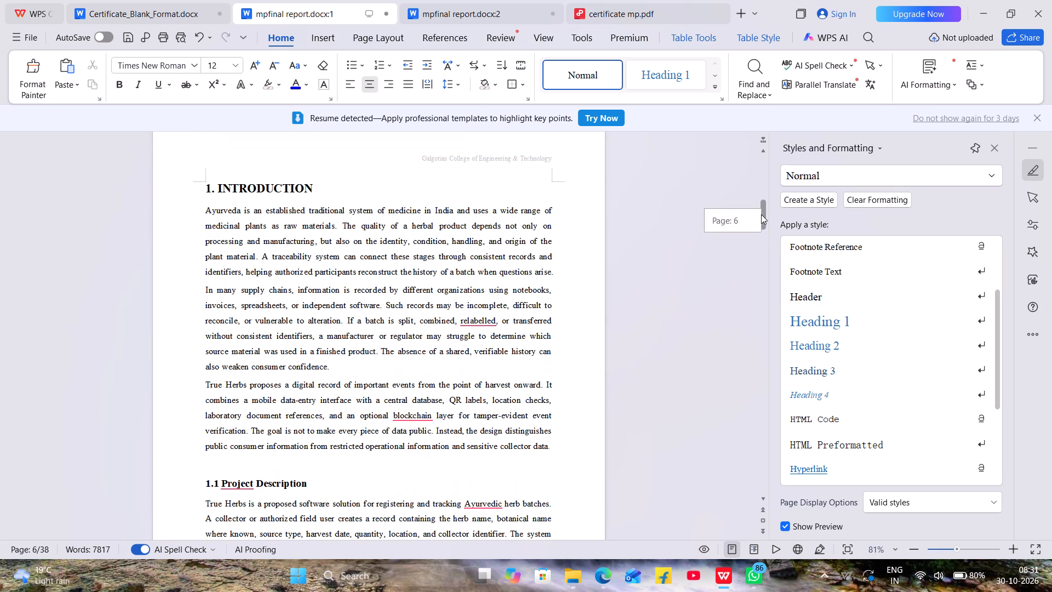
{"action": "left_click_drag", "start_coordinate": [761, 214], "coordinate": [769, 203]}
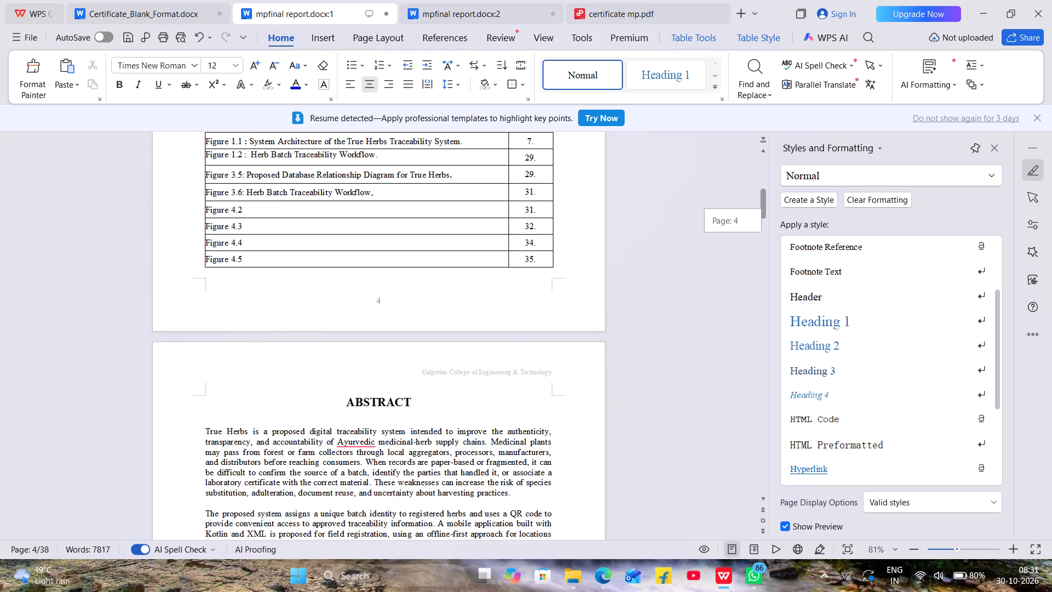
{"action": "left_click_drag", "start_coordinate": [769, 203], "coordinate": [769, 203]}
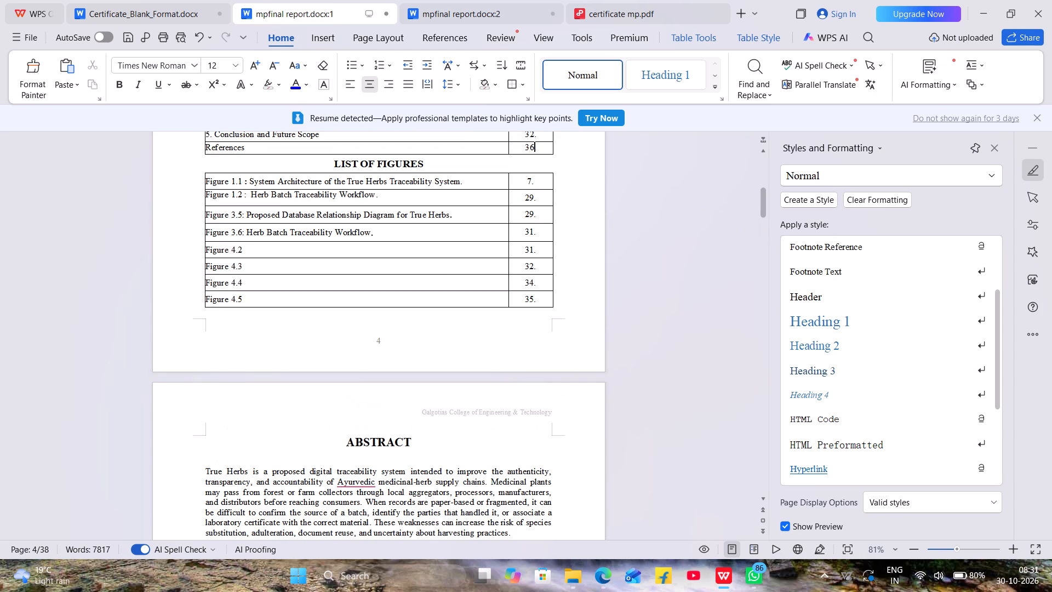
{"action": "key", "text": "BackSpace"}
{"action": "key", "text": "7"}
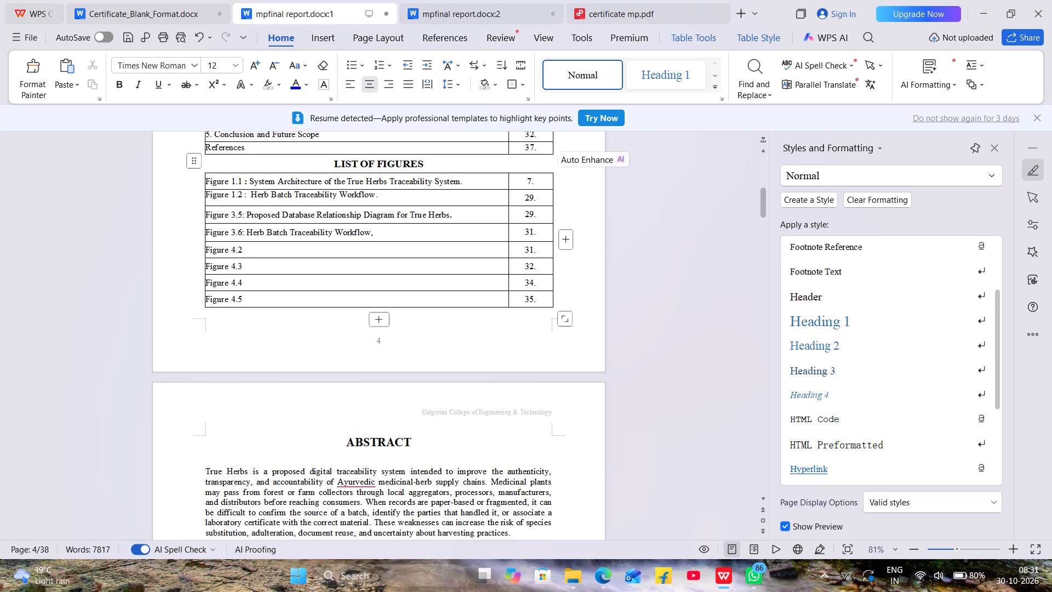
Review the Table of Contents and export all pages of the report to WPS PDF in Downloads under the file name mpreport.
{"action": "scroll", "coordinate": [530, 296], "scroll_direction": "up", "scroll_amount": 2}
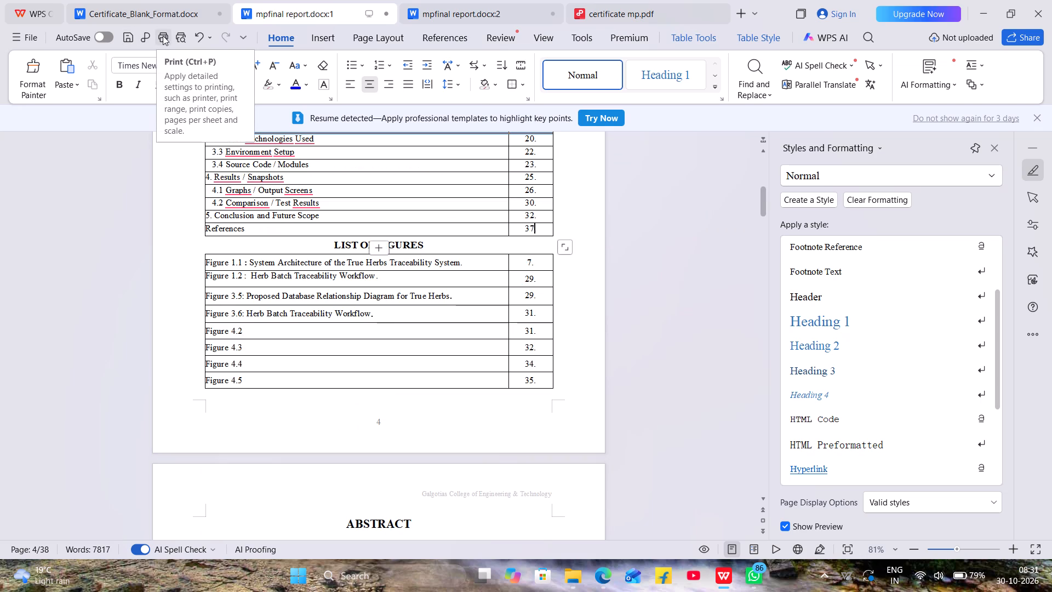
{"action": "scroll", "coordinate": [163, 36], "scroll_direction": "up", "scroll_amount": 2}
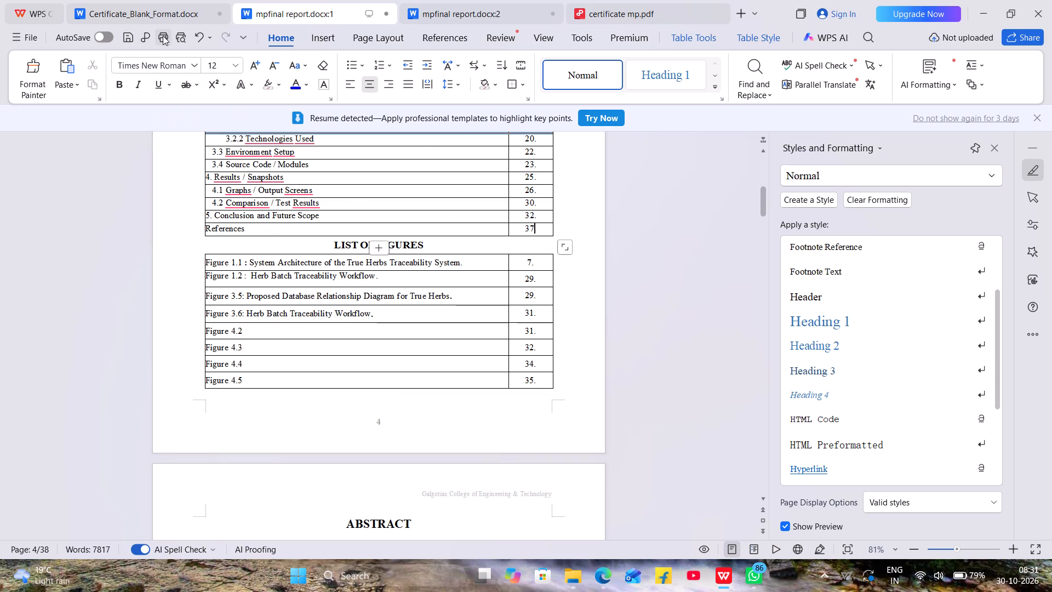
{"action": "scroll", "coordinate": [258, 179], "scroll_direction": "up", "scroll_amount": 3}
{"action": "scroll", "coordinate": [231, 365], "scroll_direction": "up", "scroll_amount": 2}
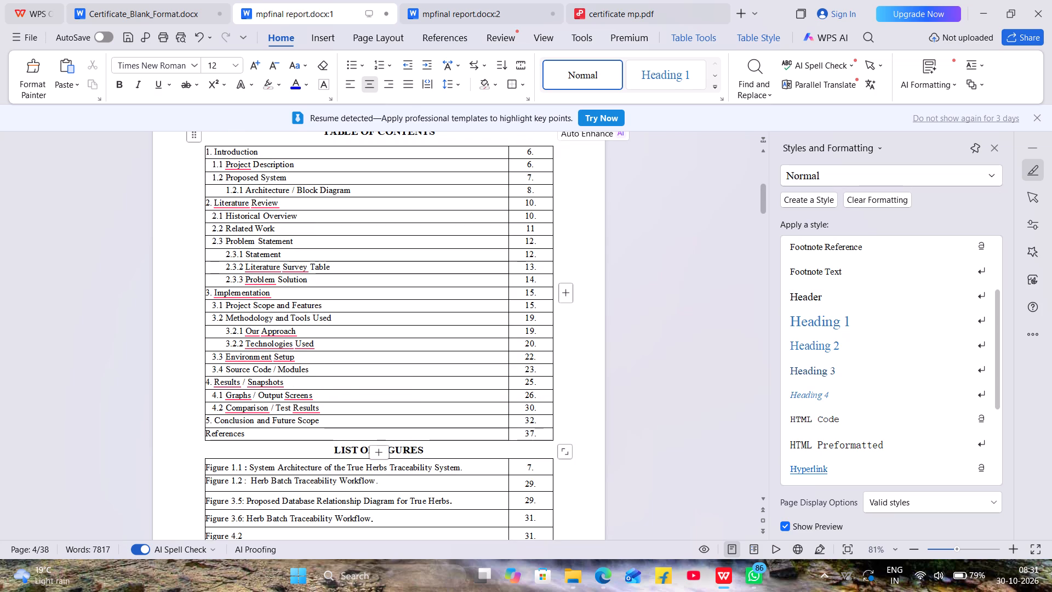
{"action": "scroll", "coordinate": [379, 431], "scroll_direction": "down", "scroll_amount": 3}
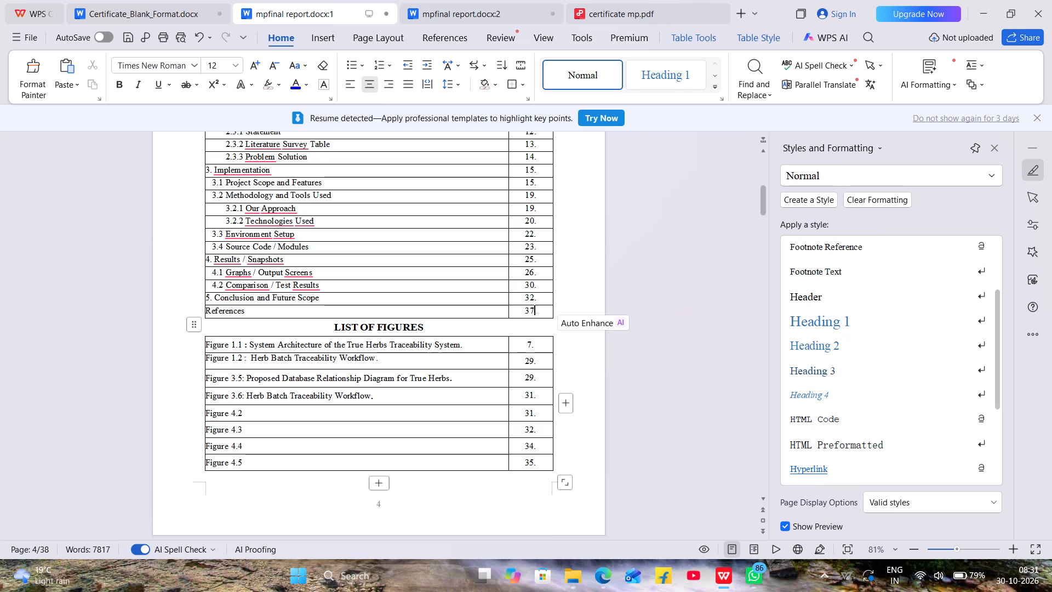
{"action": "left_click", "coordinate": [165, 36]}
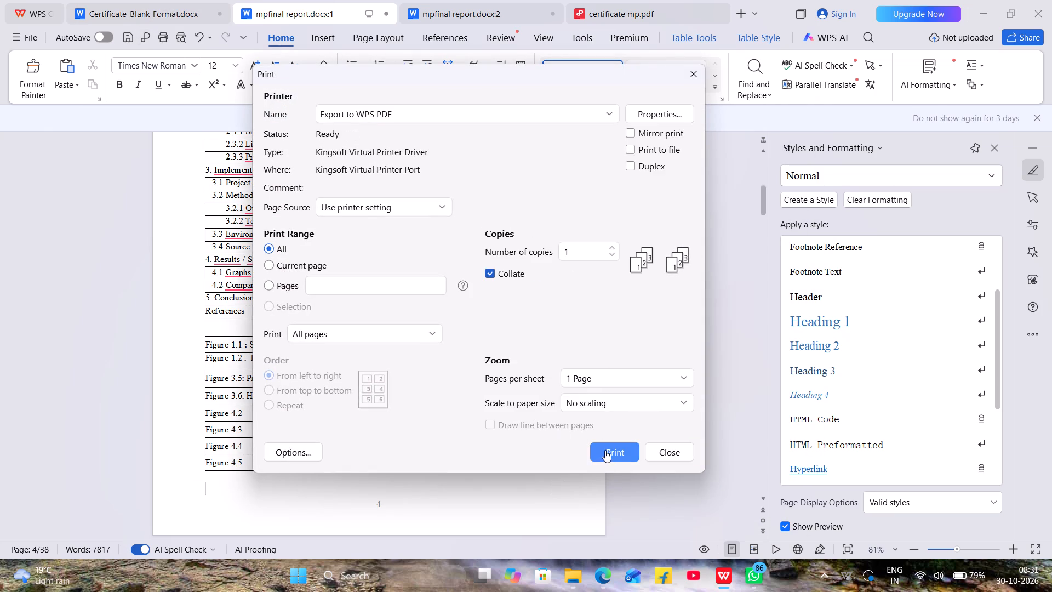
{"action": "left_click", "coordinate": [604, 449]}
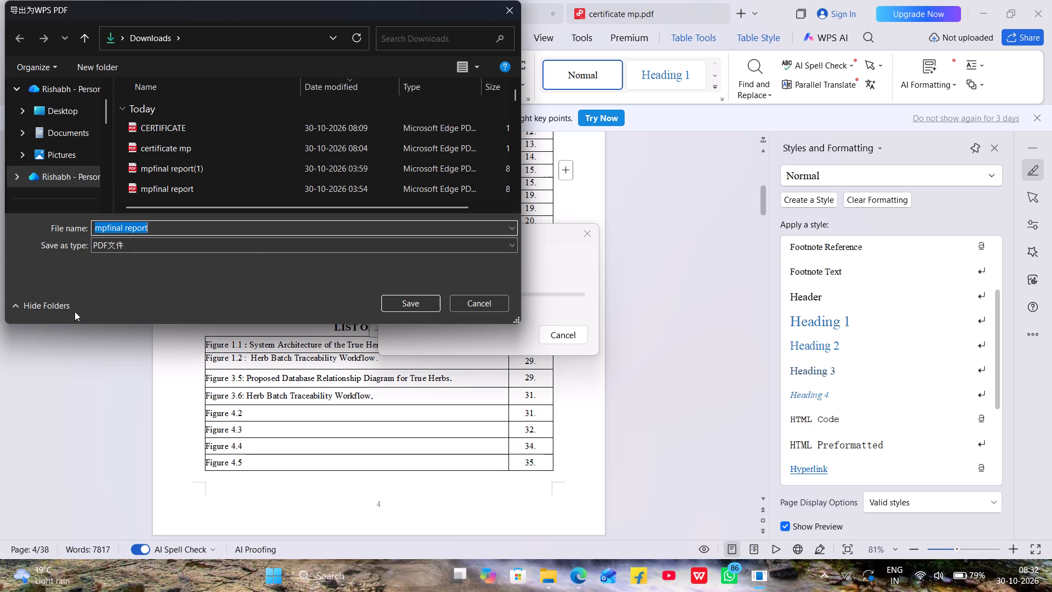
{"action": "type", "text": ".1"}
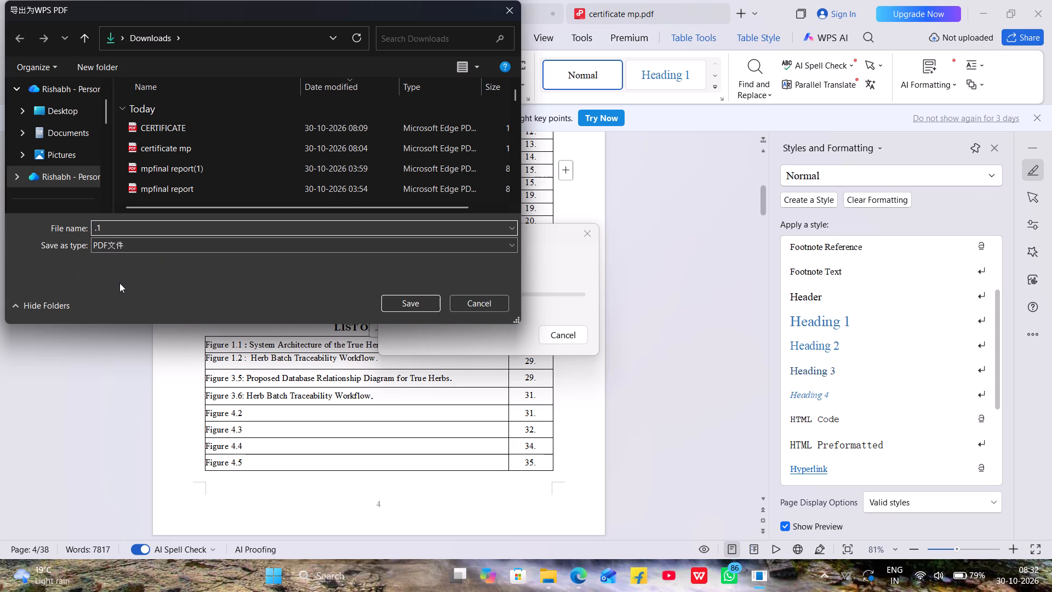
{"action": "key", "text": "BackSpace"}
{"action": "key", "text": "BackSpace"}
{"action": "key", "text": "m"}
{"action": "key", "text": "p"}
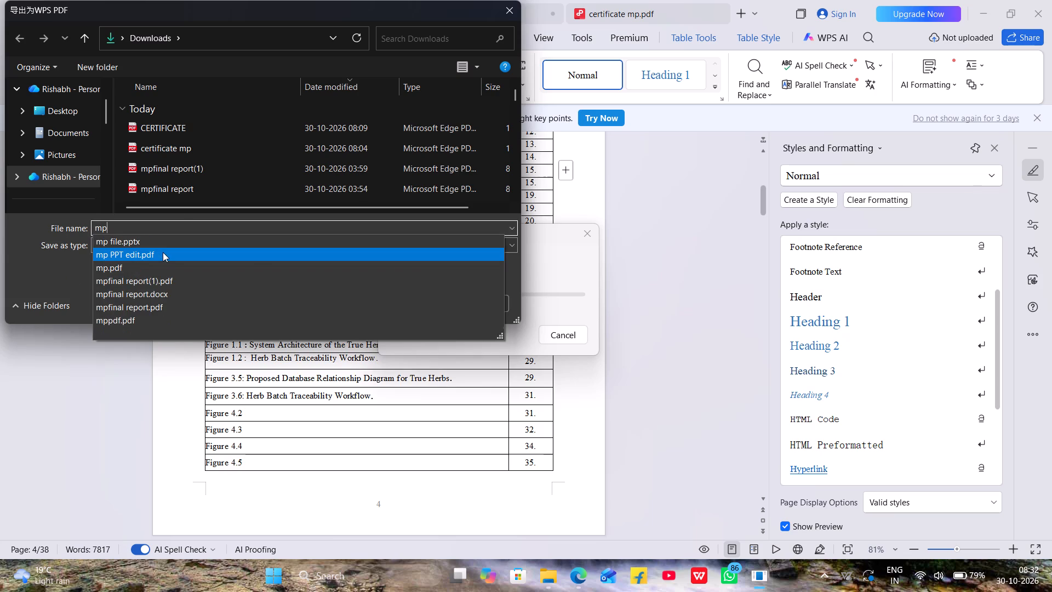
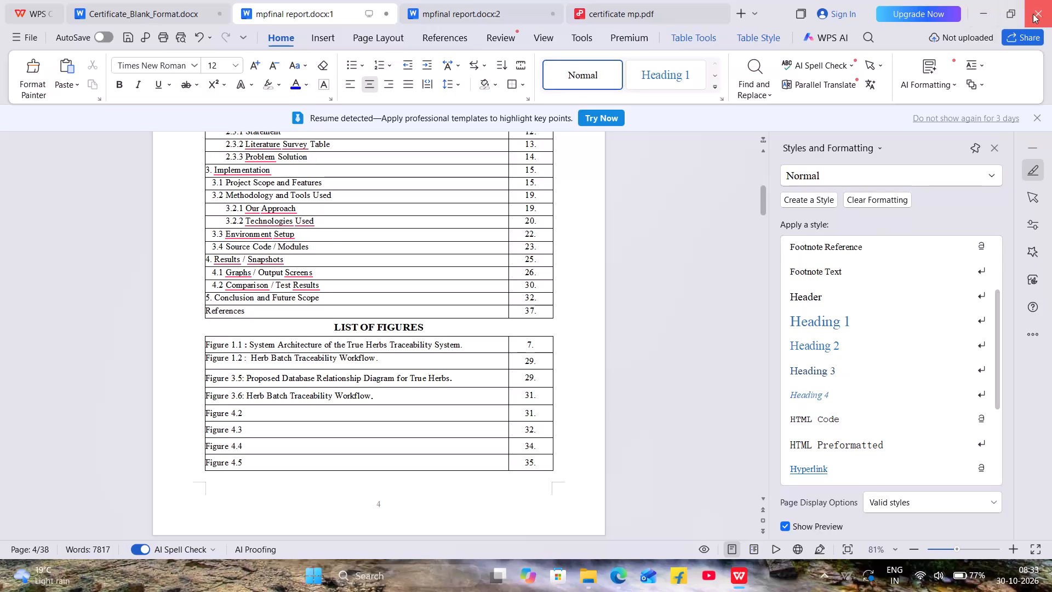
Review the report's pages from the List of Figures and Abstract through section 4.5 QR-Based Verification, checking headings, figures and page numbers.
{"action": "scroll", "coordinate": [503, 388], "scroll_direction": "down", "scroll_amount": 4}
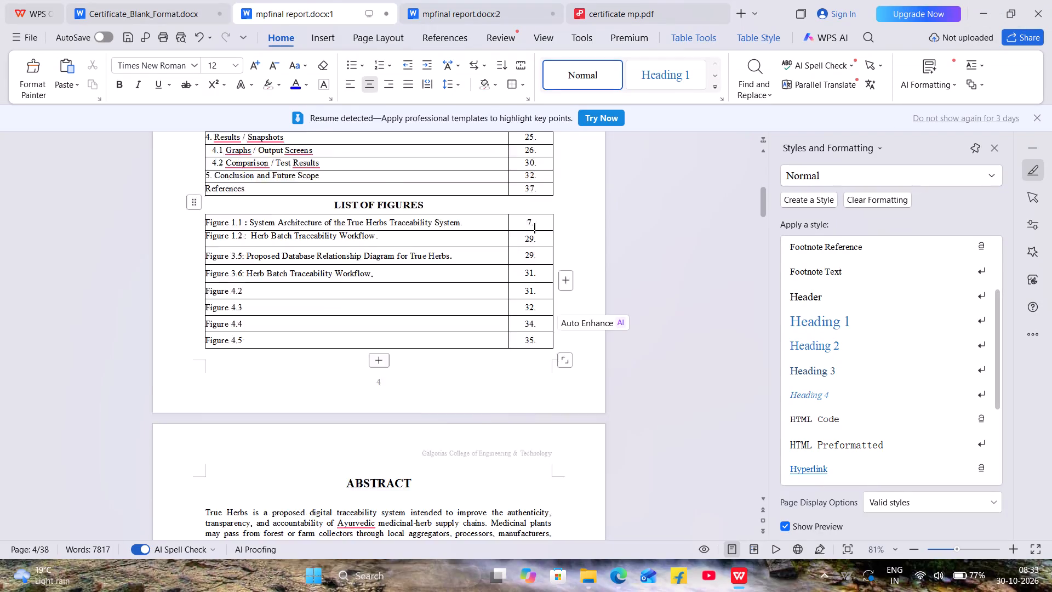
{"action": "scroll", "coordinate": [478, 432], "scroll_direction": "down", "scroll_amount": 7}
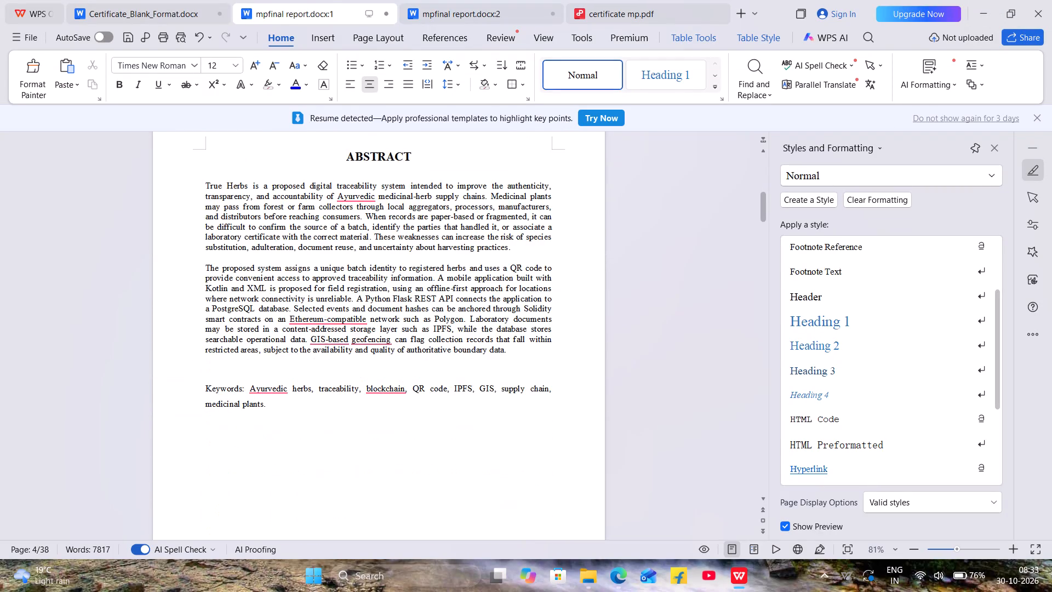
{"action": "scroll", "coordinate": [478, 432], "scroll_direction": "down", "scroll_amount": 17}
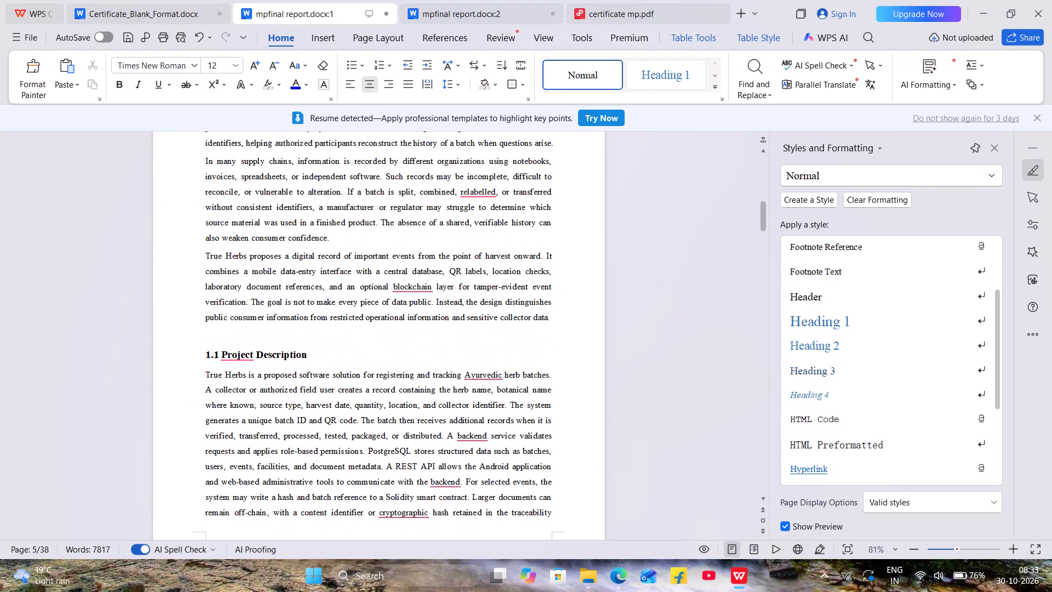
{"action": "scroll", "coordinate": [478, 432], "scroll_direction": "down", "scroll_amount": 19}
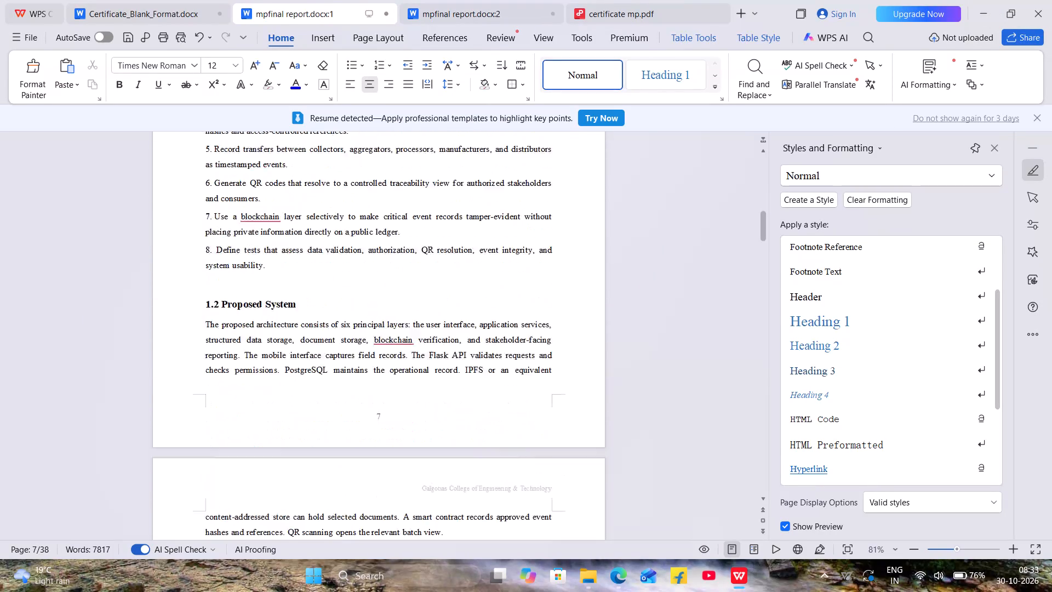
{"action": "scroll", "coordinate": [461, 448], "scroll_direction": "down", "scroll_amount": 17}
{"action": "scroll", "coordinate": [461, 448], "scroll_direction": "down", "scroll_amount": 5}
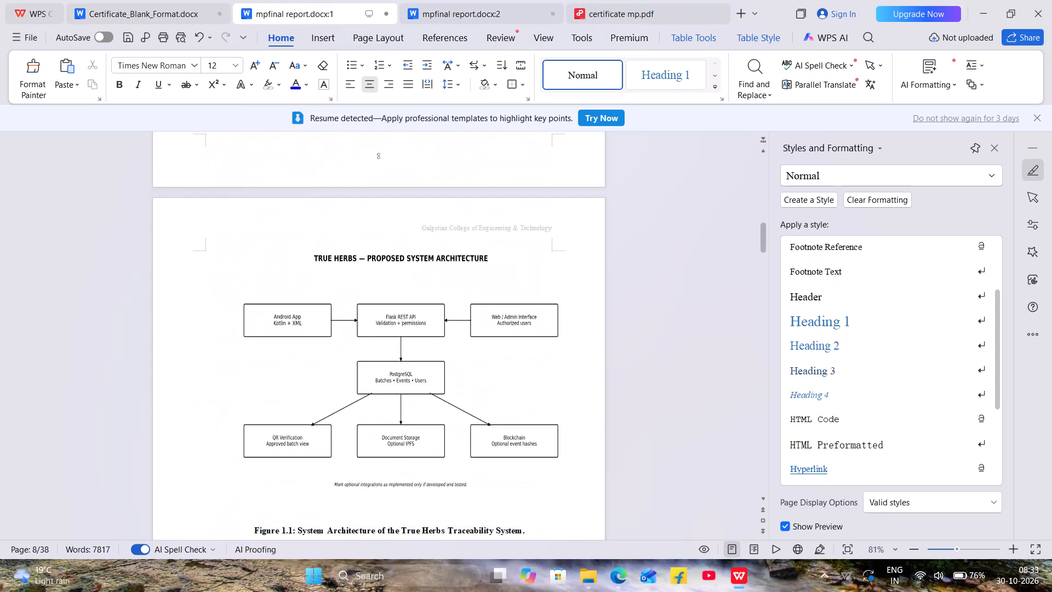
{"action": "scroll", "coordinate": [461, 448], "scroll_direction": "down", "scroll_amount": 19}
{"action": "scroll", "coordinate": [454, 453], "scroll_direction": "down", "scroll_amount": 20}
{"action": "scroll", "coordinate": [454, 453], "scroll_direction": "down", "scroll_amount": 5}
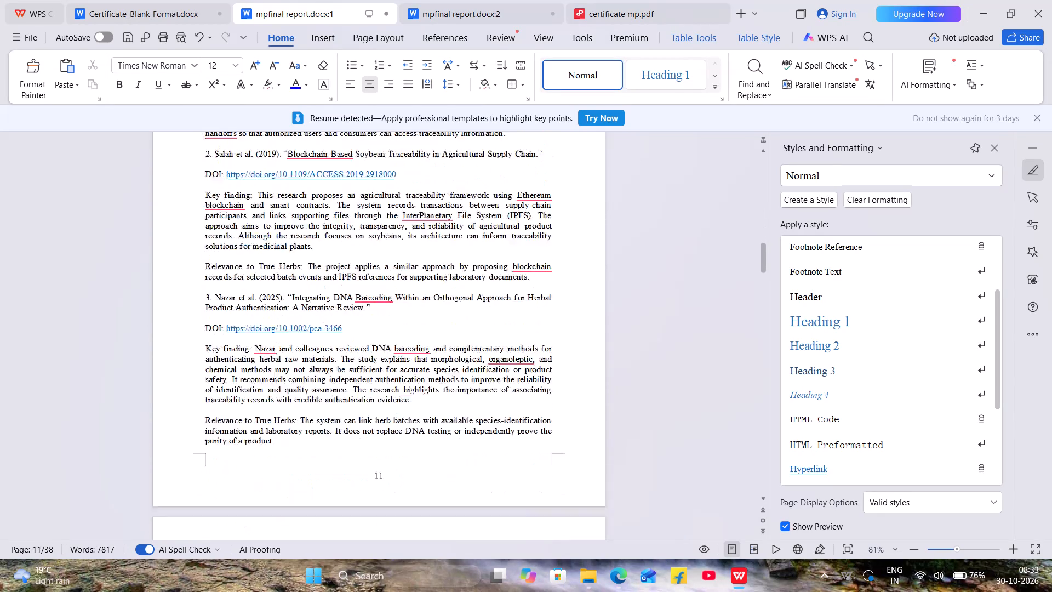
{"action": "scroll", "coordinate": [454, 453], "scroll_direction": "down", "scroll_amount": 19}
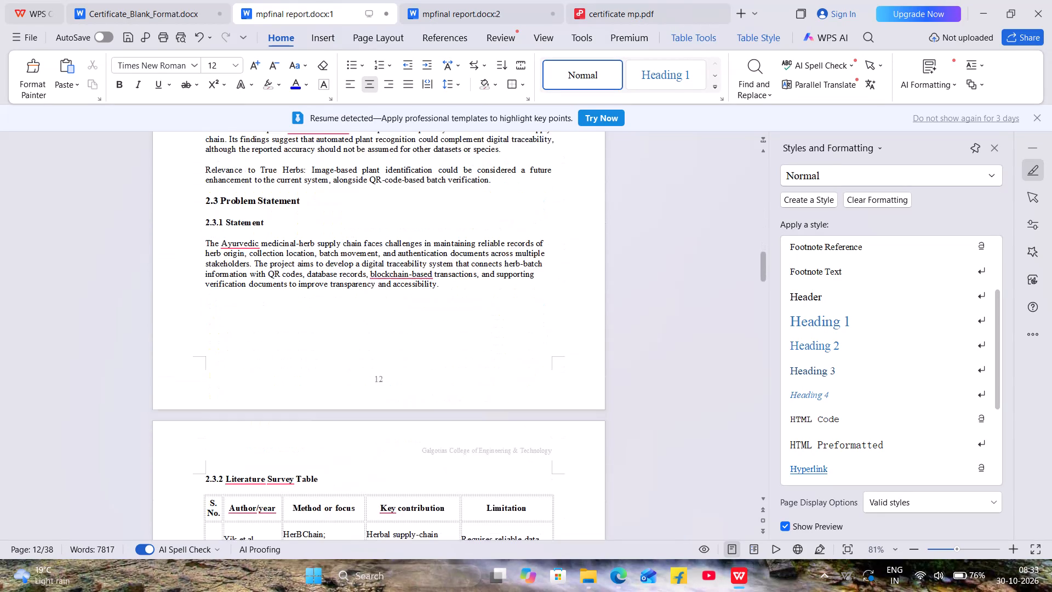
{"action": "scroll", "coordinate": [454, 453], "scroll_direction": "down", "scroll_amount": 19}
{"action": "scroll", "coordinate": [454, 453], "scroll_direction": "down", "scroll_amount": 3}
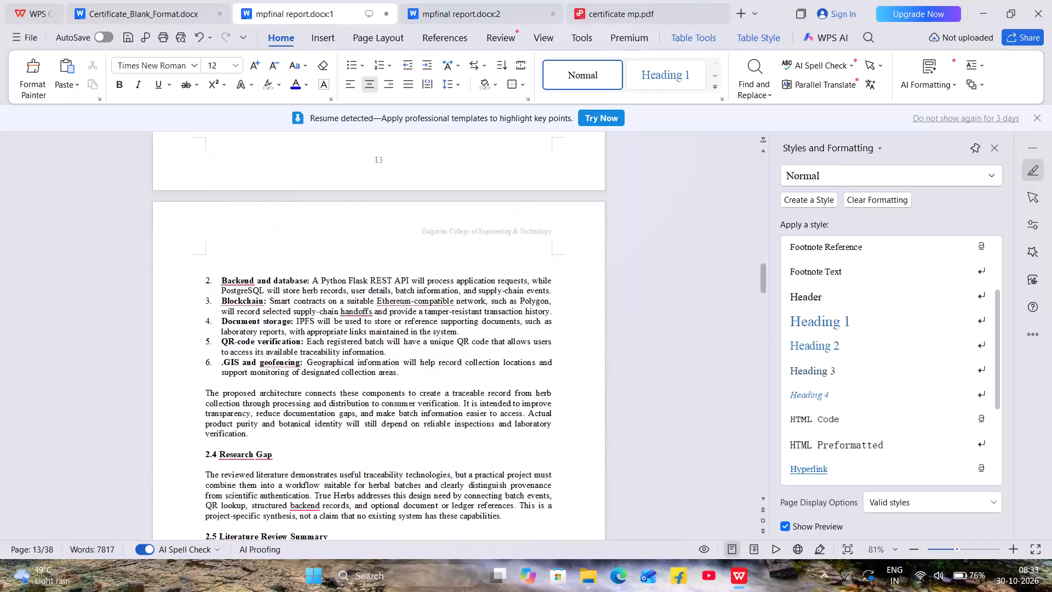
{"action": "scroll", "coordinate": [454, 453], "scroll_direction": "down", "scroll_amount": 17}
{"action": "scroll", "coordinate": [454, 453], "scroll_direction": "down", "scroll_amount": 6}
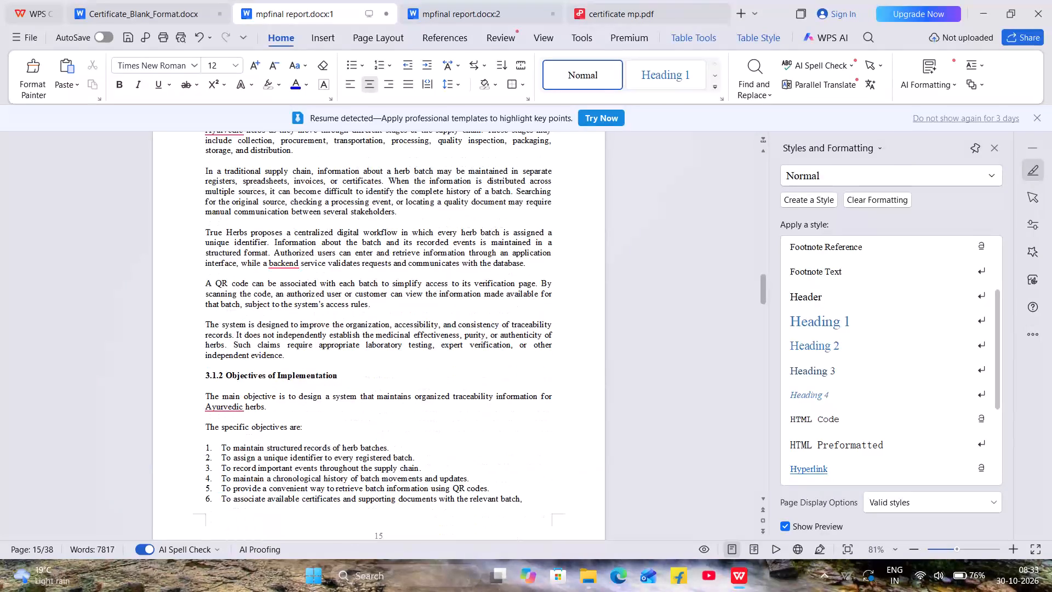
{"action": "scroll", "coordinate": [454, 453], "scroll_direction": "down", "scroll_amount": 20}
{"action": "scroll", "coordinate": [454, 453], "scroll_direction": "down", "scroll_amount": 3}
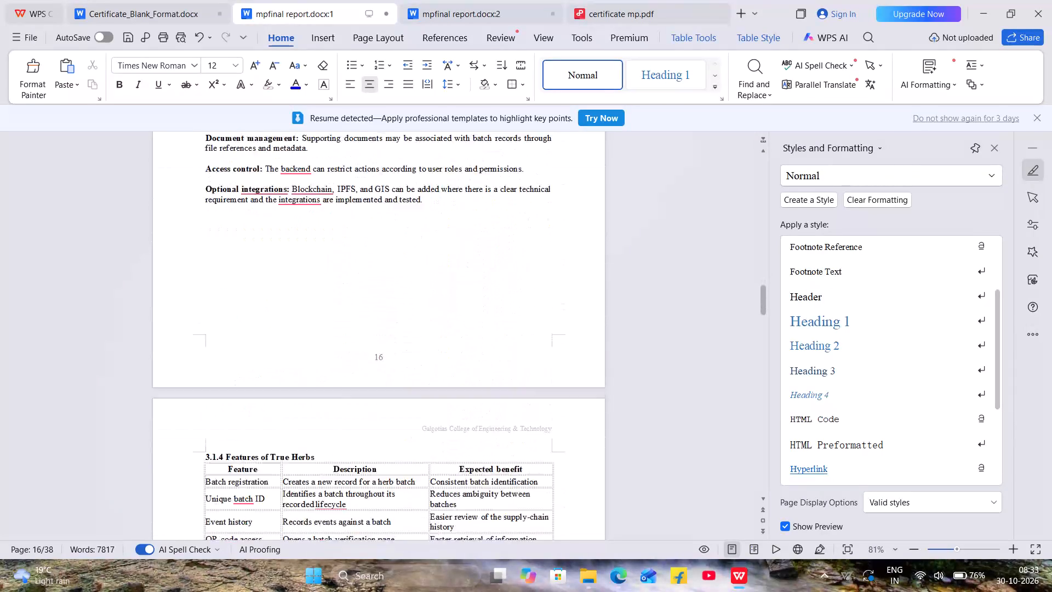
{"action": "scroll", "coordinate": [454, 453], "scroll_direction": "down", "scroll_amount": 17}
{"action": "scroll", "coordinate": [454, 453], "scroll_direction": "down", "scroll_amount": 5}
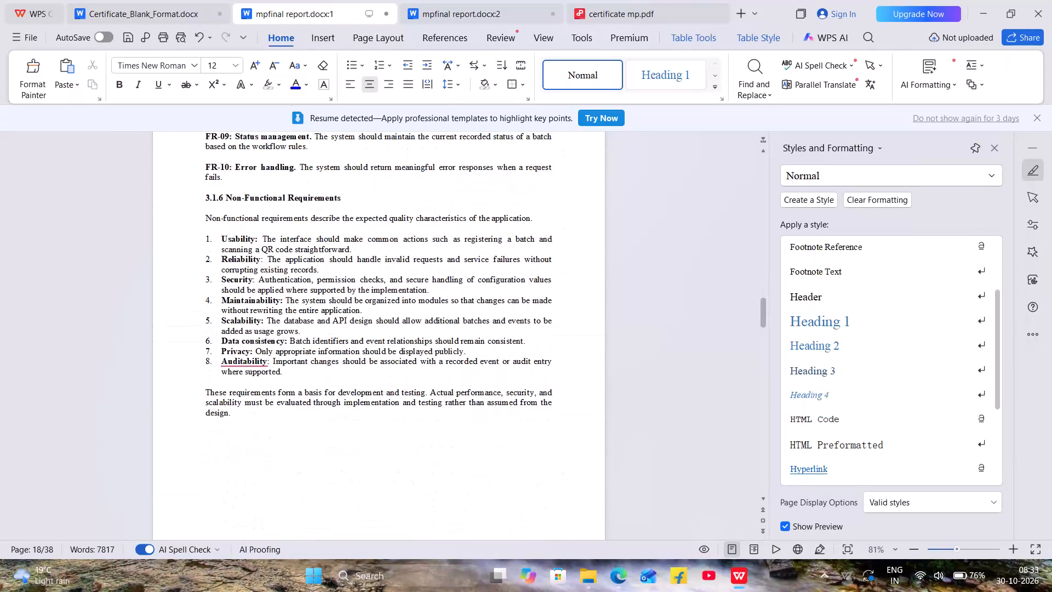
{"action": "scroll", "coordinate": [454, 453], "scroll_direction": "down", "scroll_amount": 19}
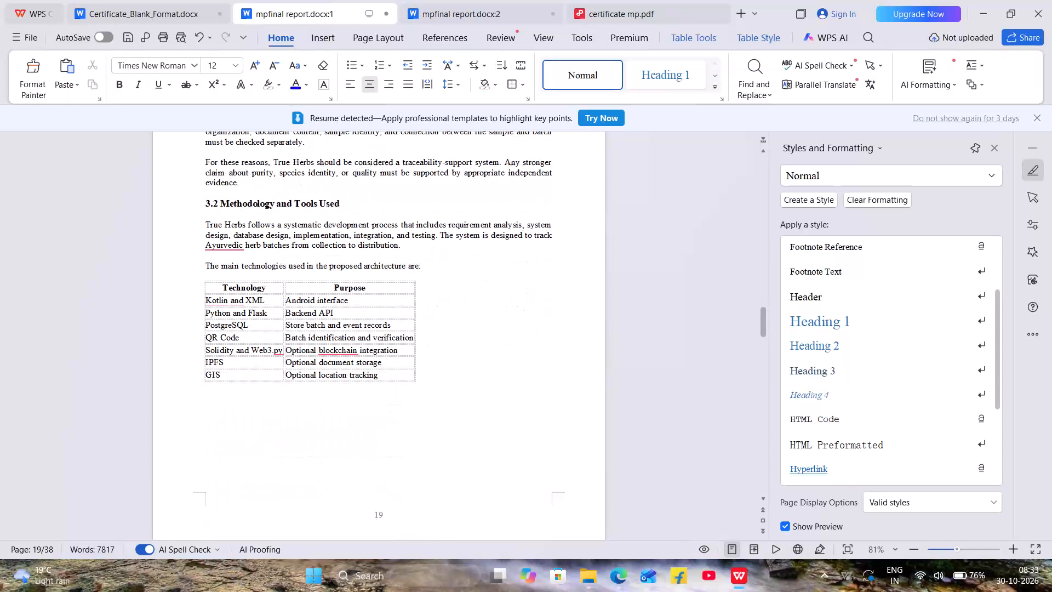
{"action": "scroll", "coordinate": [454, 453], "scroll_direction": "down", "scroll_amount": 9}
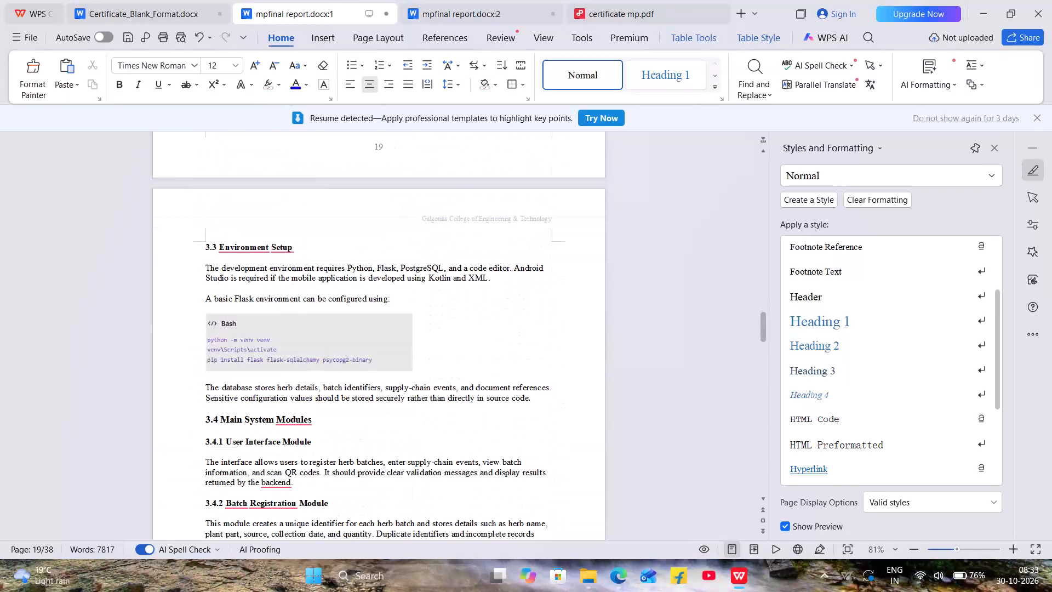
{"action": "scroll", "coordinate": [454, 453], "scroll_direction": "down", "scroll_amount": 4}
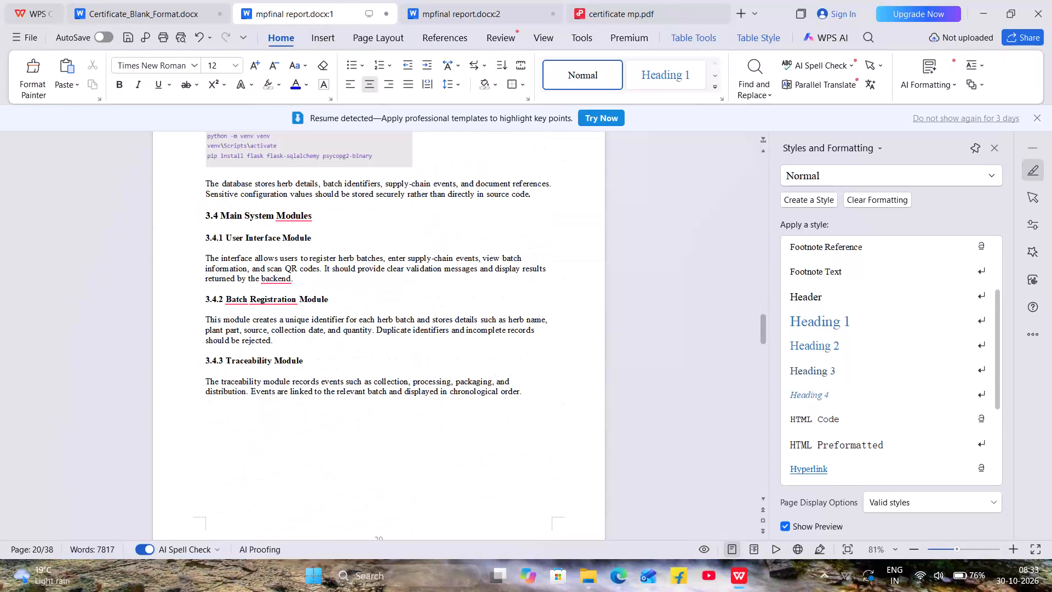
{"action": "scroll", "coordinate": [454, 453], "scroll_direction": "down", "scroll_amount": 10}
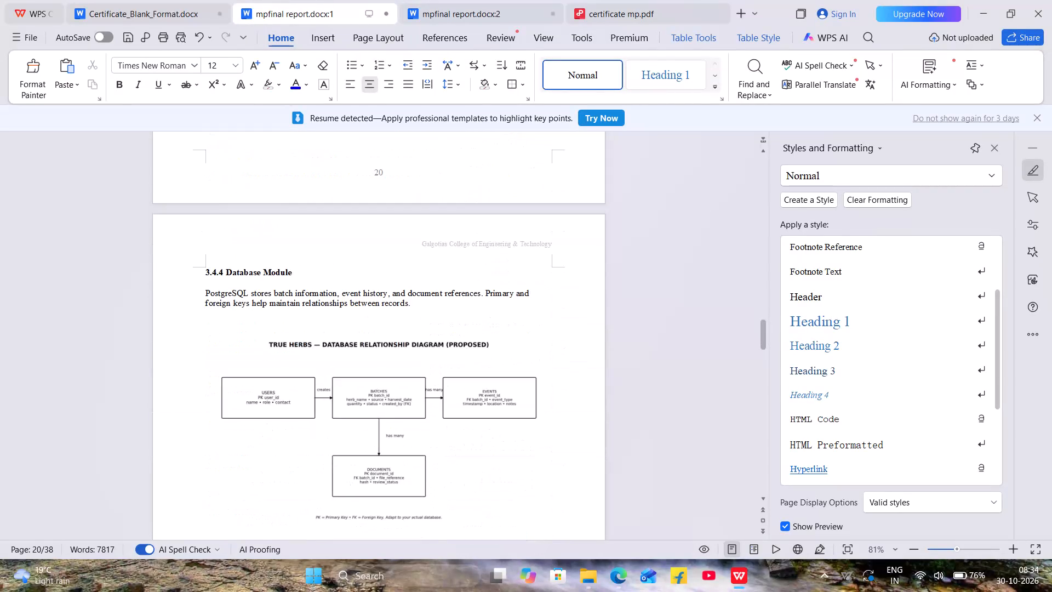
{"action": "scroll", "coordinate": [454, 453], "scroll_direction": "down", "scroll_amount": 10}
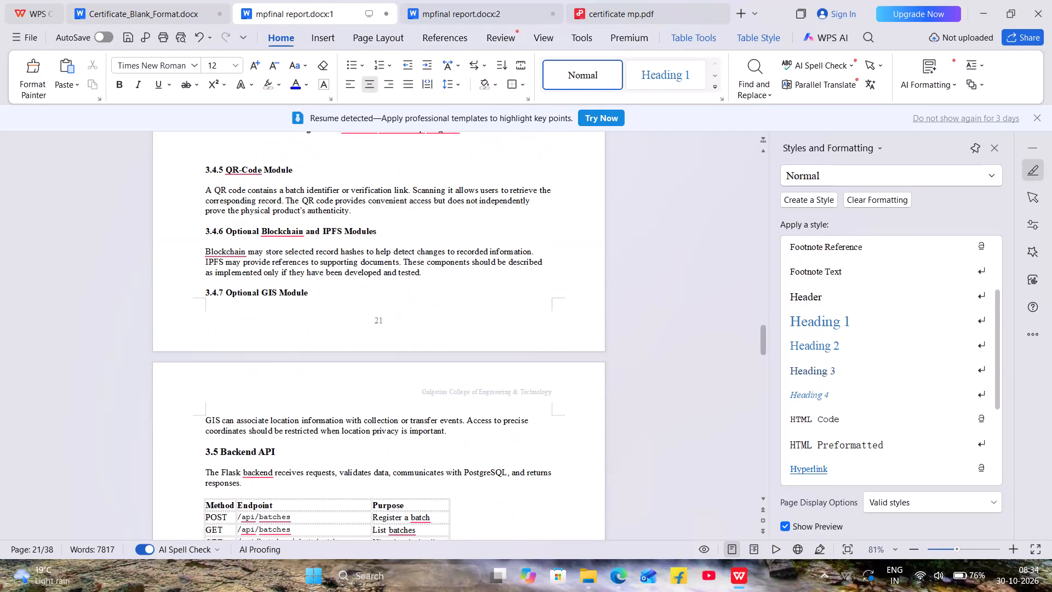
{"action": "scroll", "coordinate": [454, 453], "scroll_direction": "down", "scroll_amount": 7}
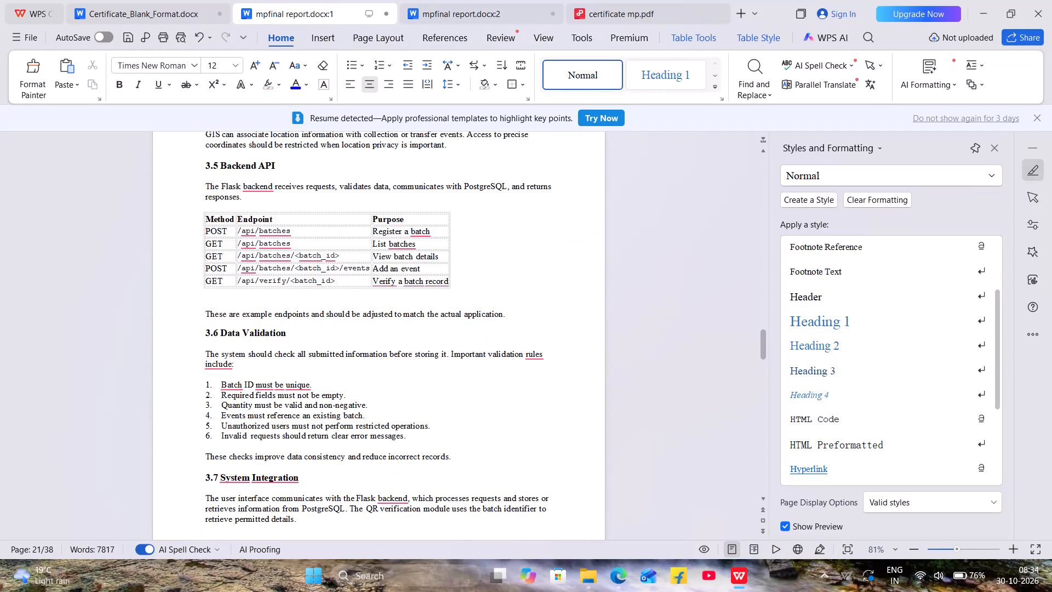
{"action": "scroll", "coordinate": [454, 453], "scroll_direction": "down", "scroll_amount": 2}
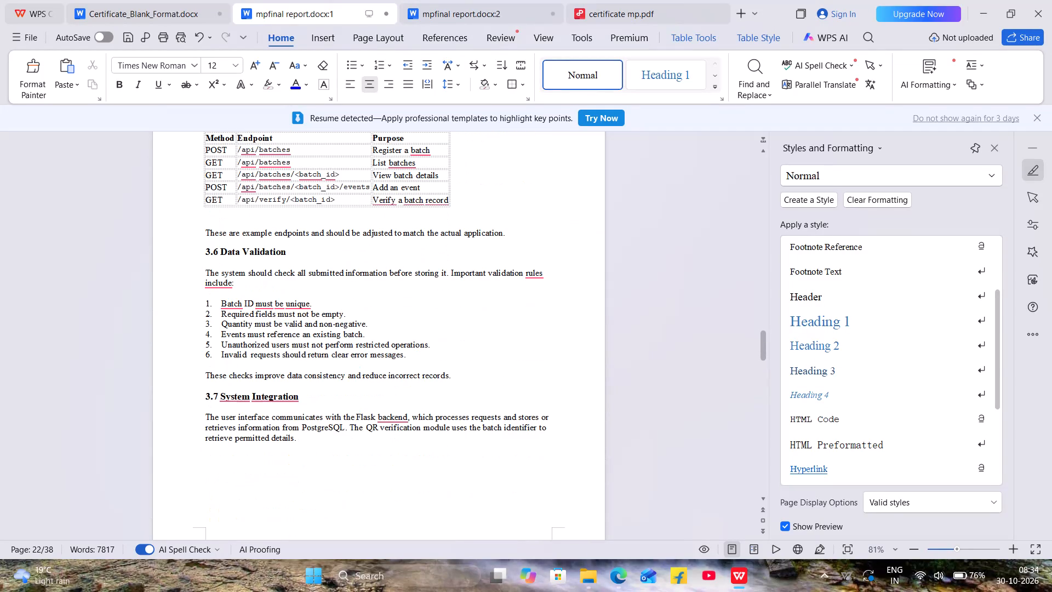
{"action": "scroll", "coordinate": [454, 453], "scroll_direction": "down", "scroll_amount": 11}
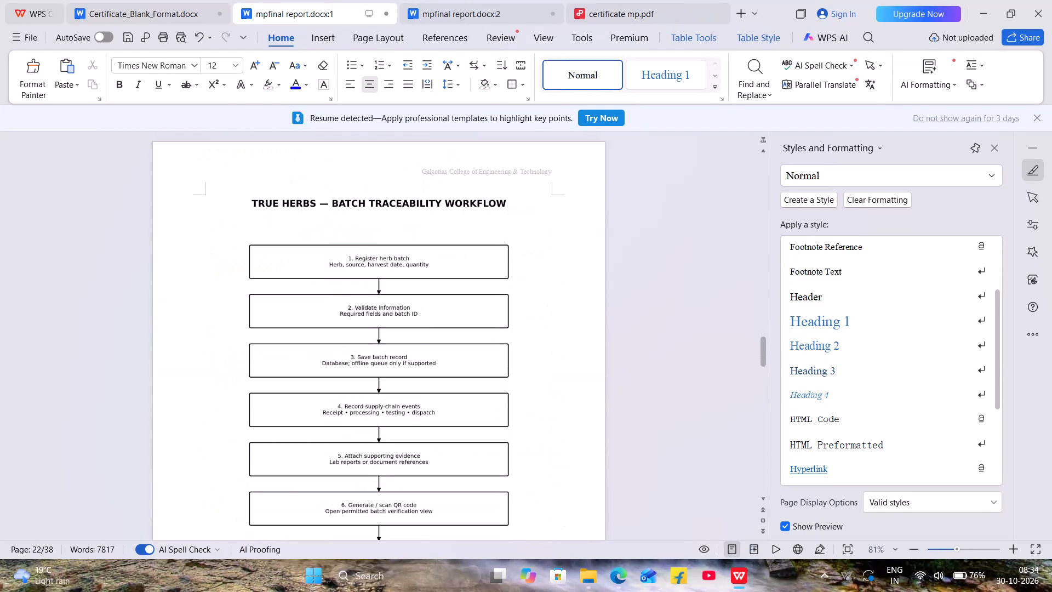
{"action": "scroll", "coordinate": [454, 453], "scroll_direction": "down", "scroll_amount": 12}
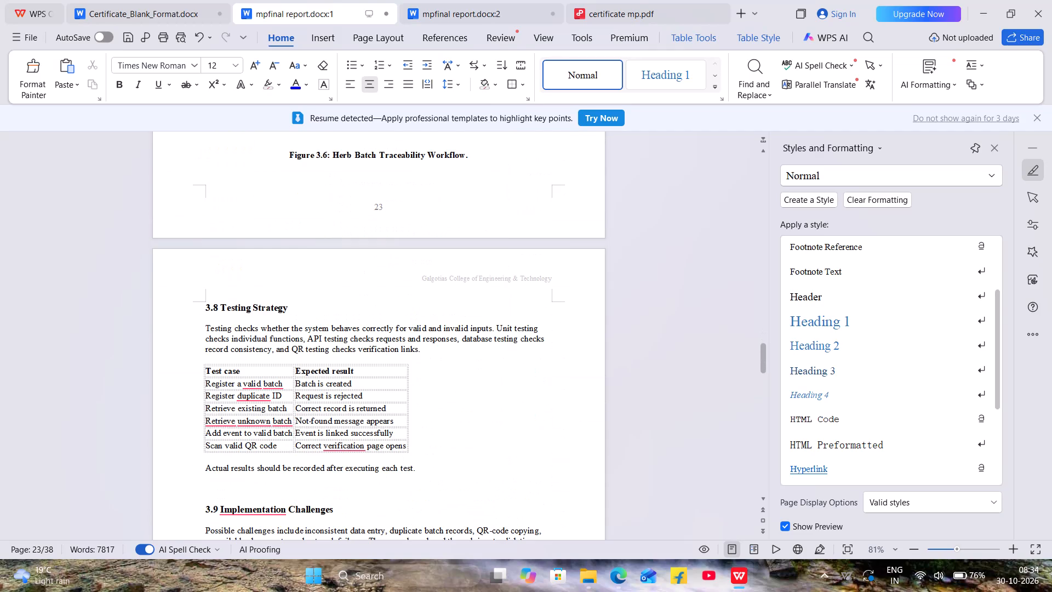
{"action": "scroll", "coordinate": [454, 453], "scroll_direction": "down", "scroll_amount": 9}
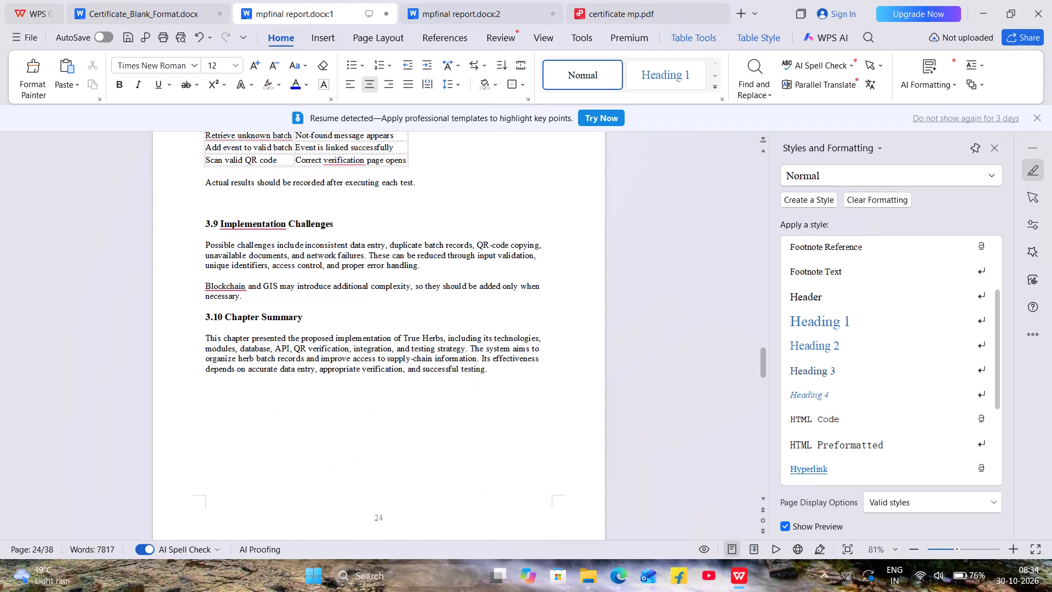
{"action": "scroll", "coordinate": [454, 453], "scroll_direction": "down", "scroll_amount": 11}
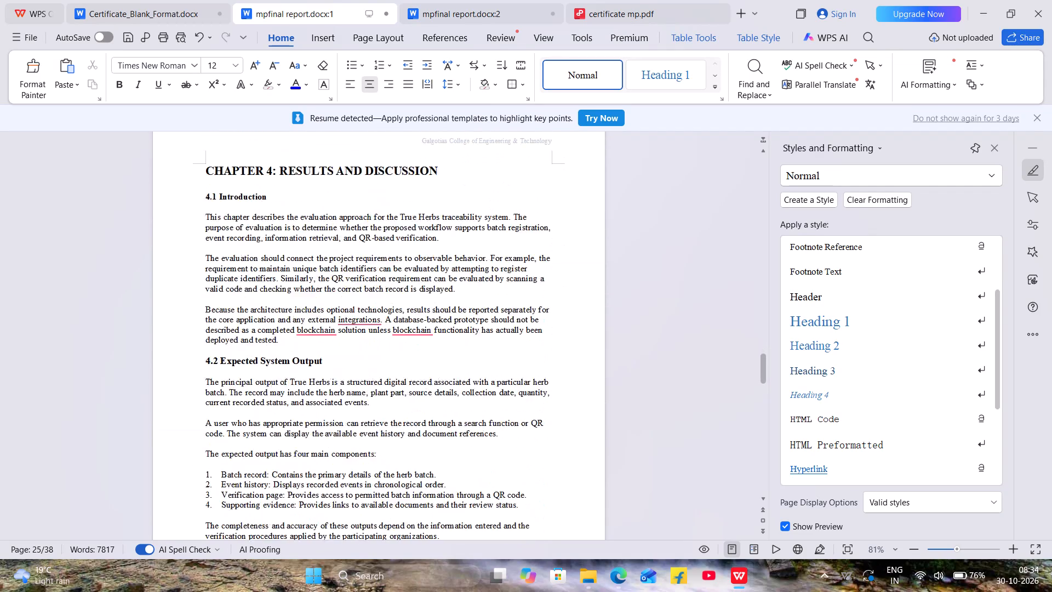
{"action": "scroll", "coordinate": [454, 453], "scroll_direction": "down", "scroll_amount": 1}
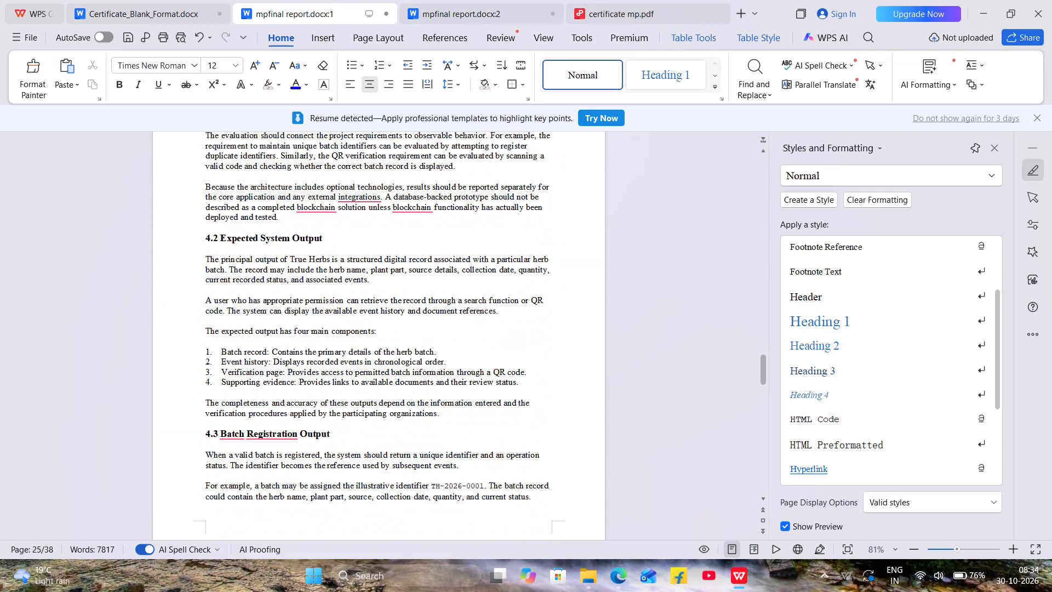
{"action": "scroll", "coordinate": [583, 420], "scroll_direction": "down", "scroll_amount": 7}
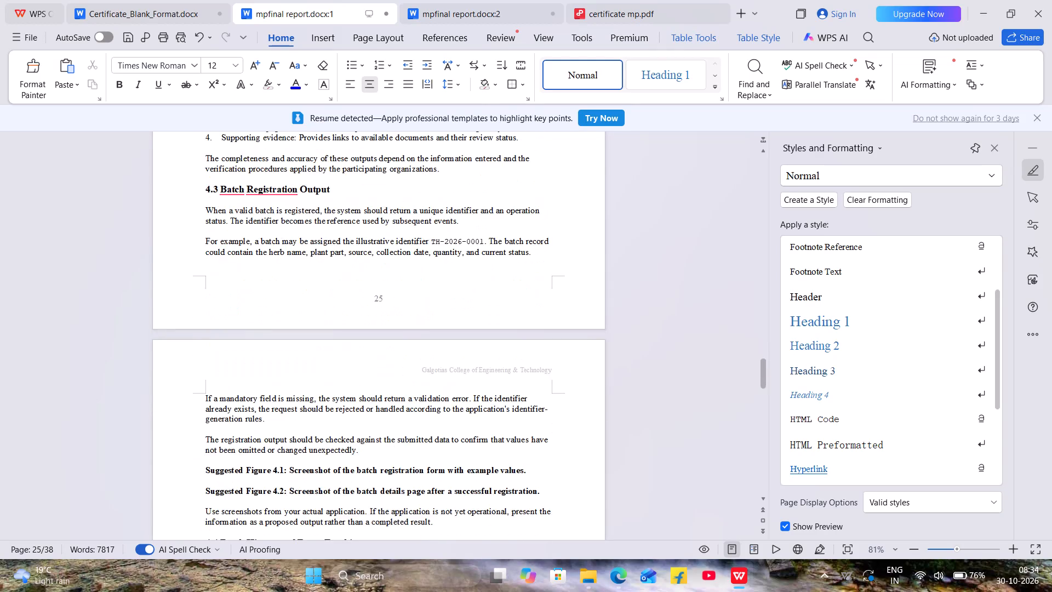
{"action": "scroll", "coordinate": [583, 420], "scroll_direction": "down", "scroll_amount": 13}
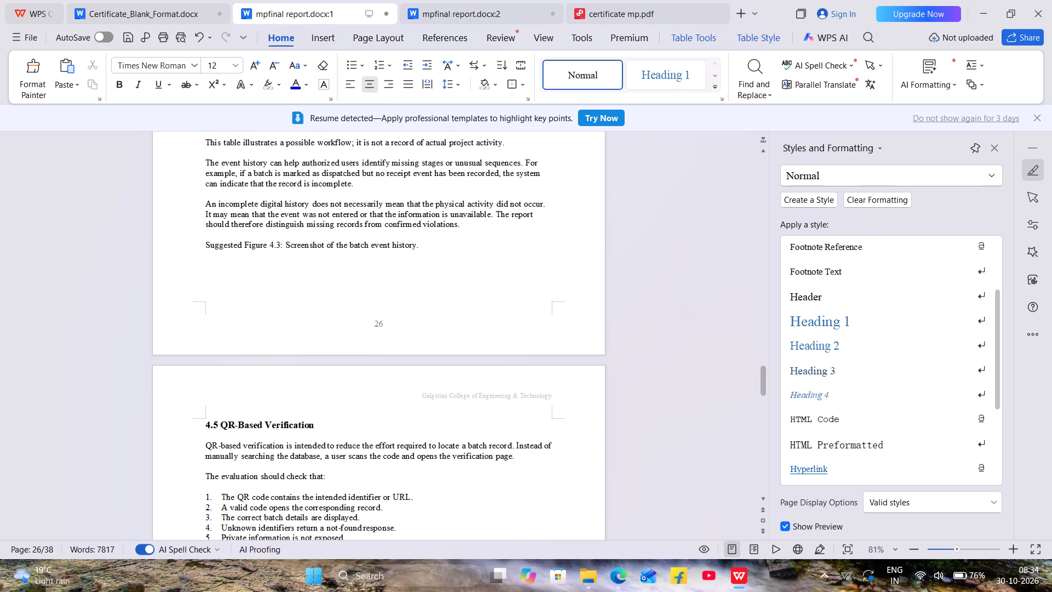
Minimize the report window and the Documents folder window to get to the desktop.
{"action": "left_click", "coordinate": [984, 10]}
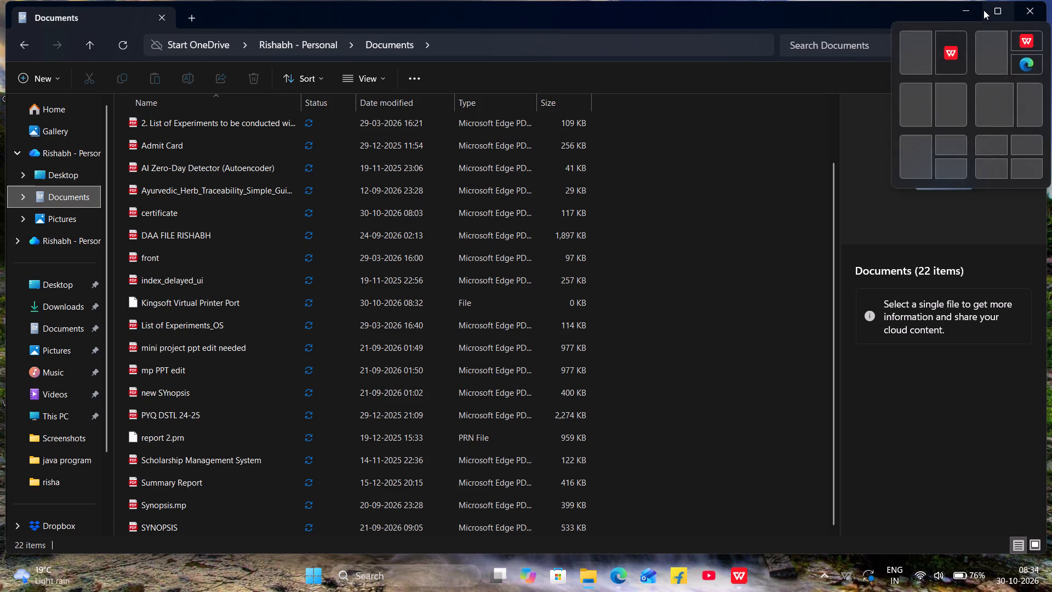
{"action": "left_click", "coordinate": [962, 10]}
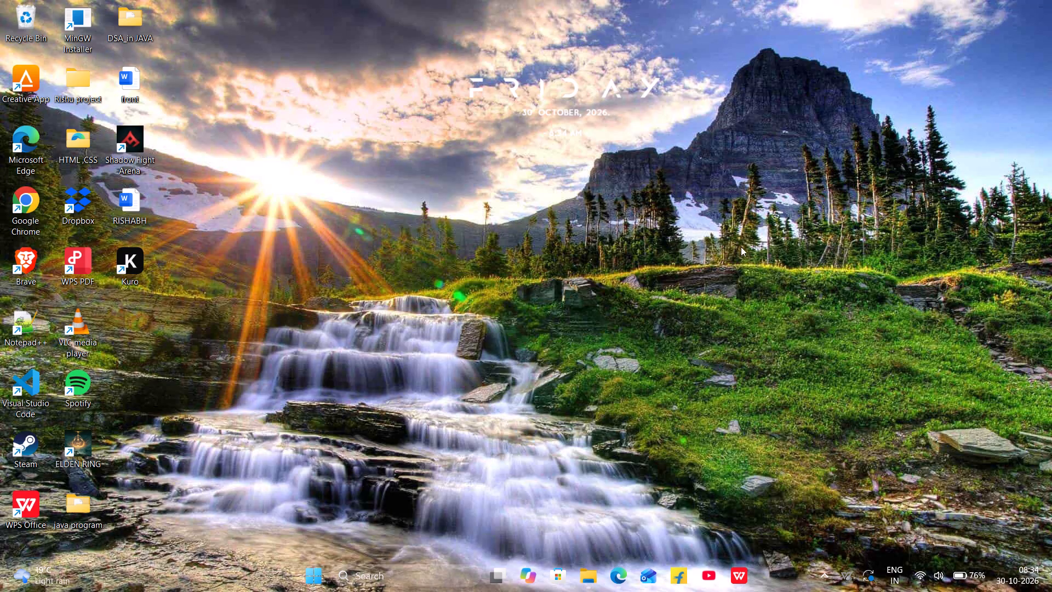